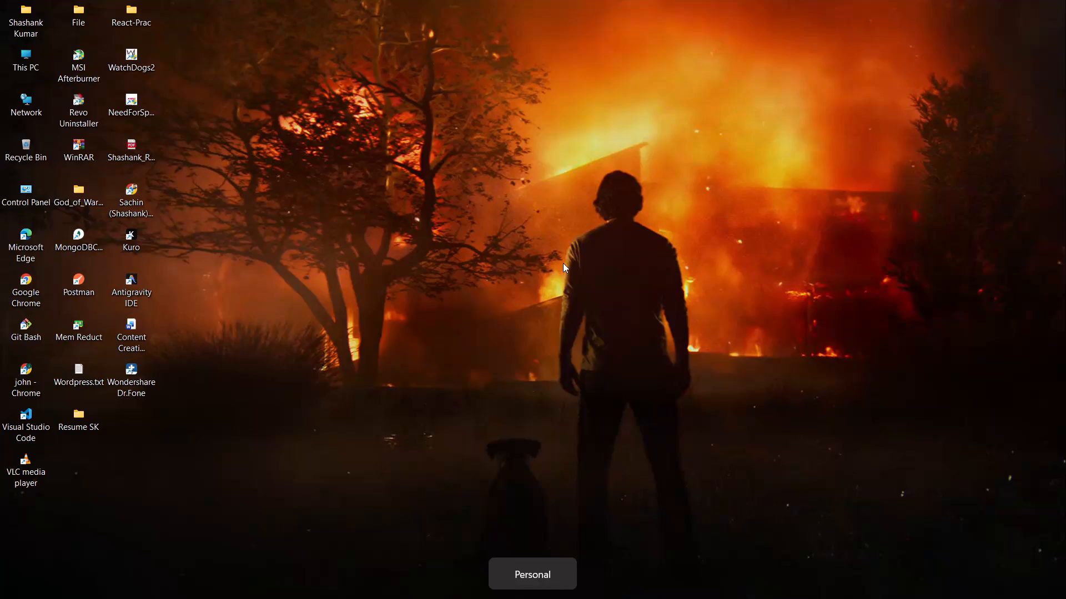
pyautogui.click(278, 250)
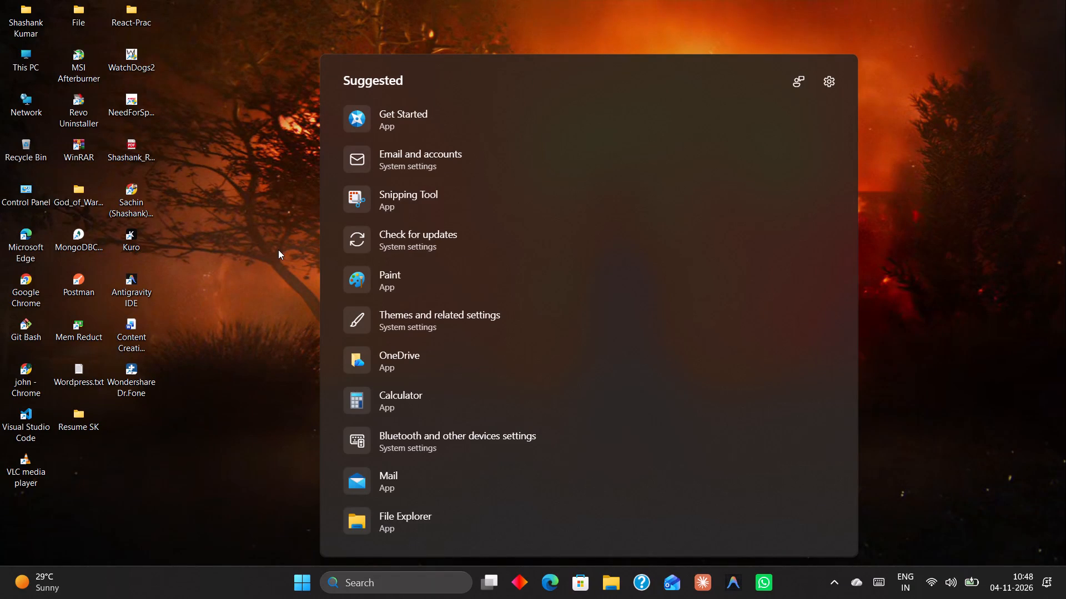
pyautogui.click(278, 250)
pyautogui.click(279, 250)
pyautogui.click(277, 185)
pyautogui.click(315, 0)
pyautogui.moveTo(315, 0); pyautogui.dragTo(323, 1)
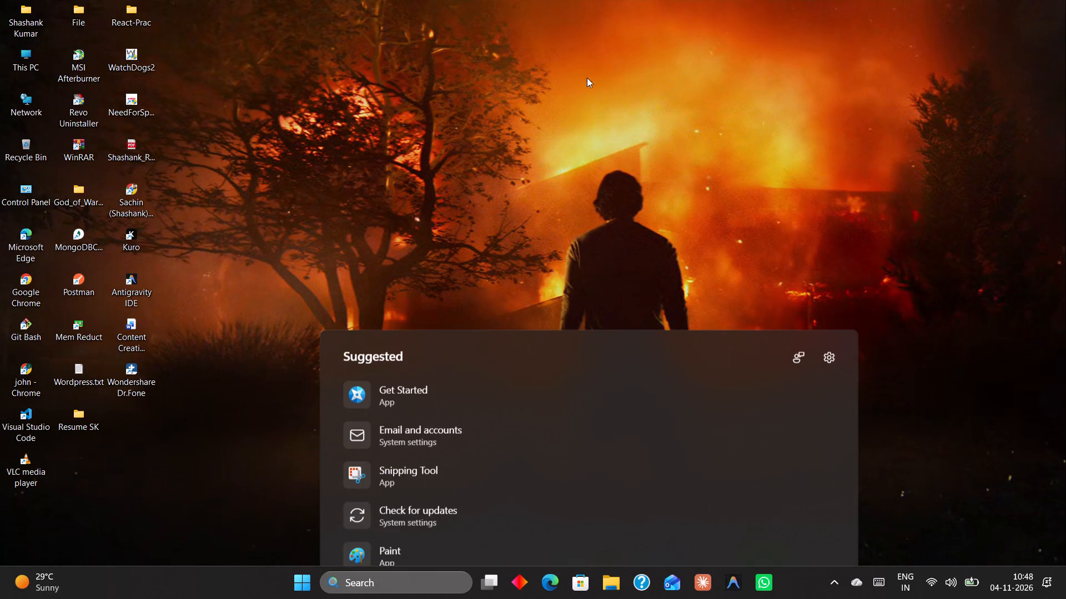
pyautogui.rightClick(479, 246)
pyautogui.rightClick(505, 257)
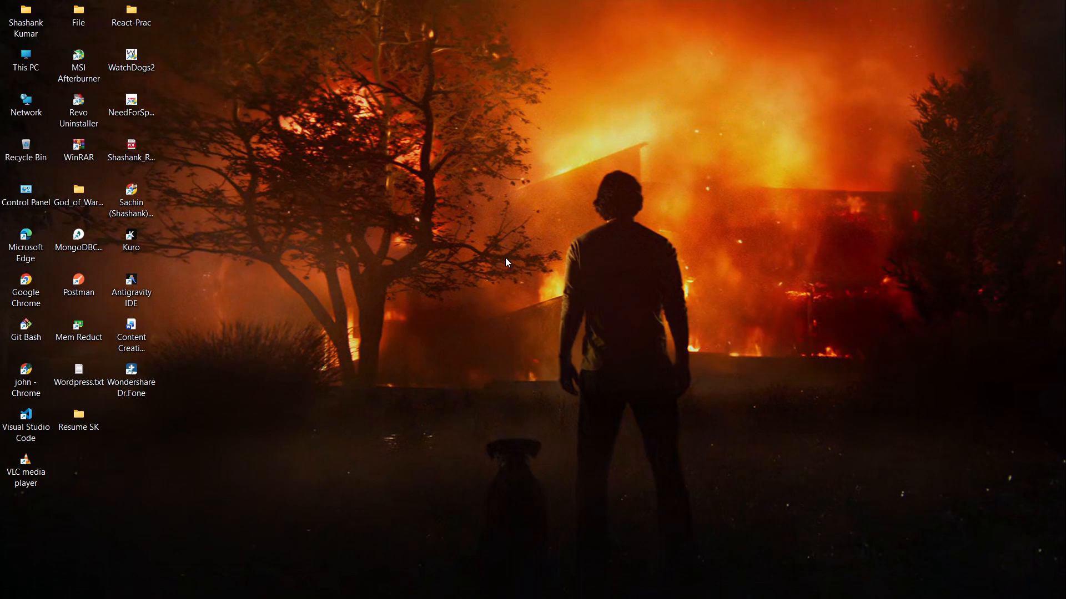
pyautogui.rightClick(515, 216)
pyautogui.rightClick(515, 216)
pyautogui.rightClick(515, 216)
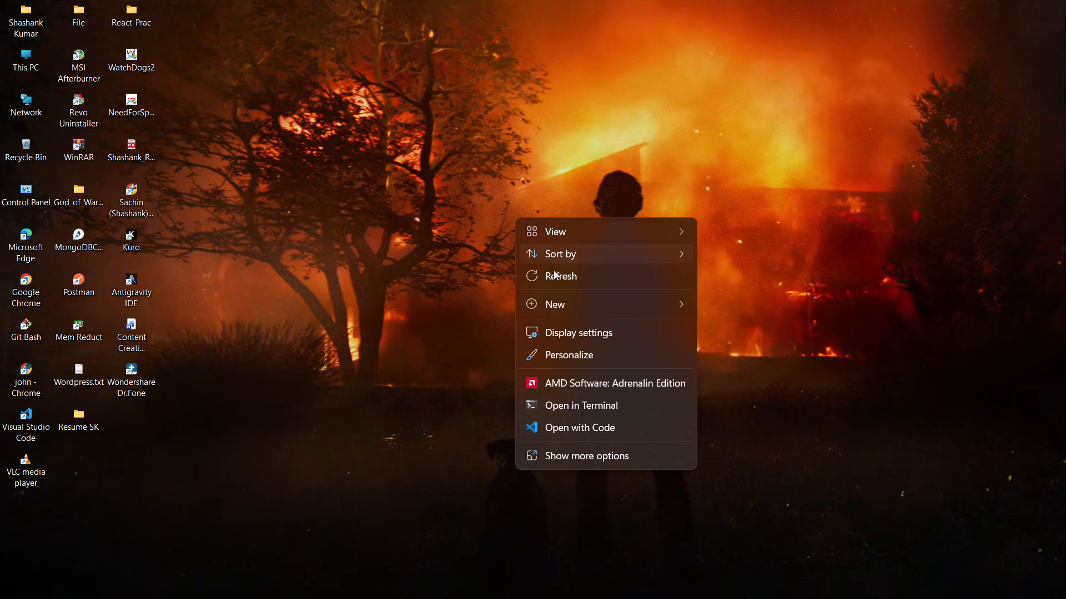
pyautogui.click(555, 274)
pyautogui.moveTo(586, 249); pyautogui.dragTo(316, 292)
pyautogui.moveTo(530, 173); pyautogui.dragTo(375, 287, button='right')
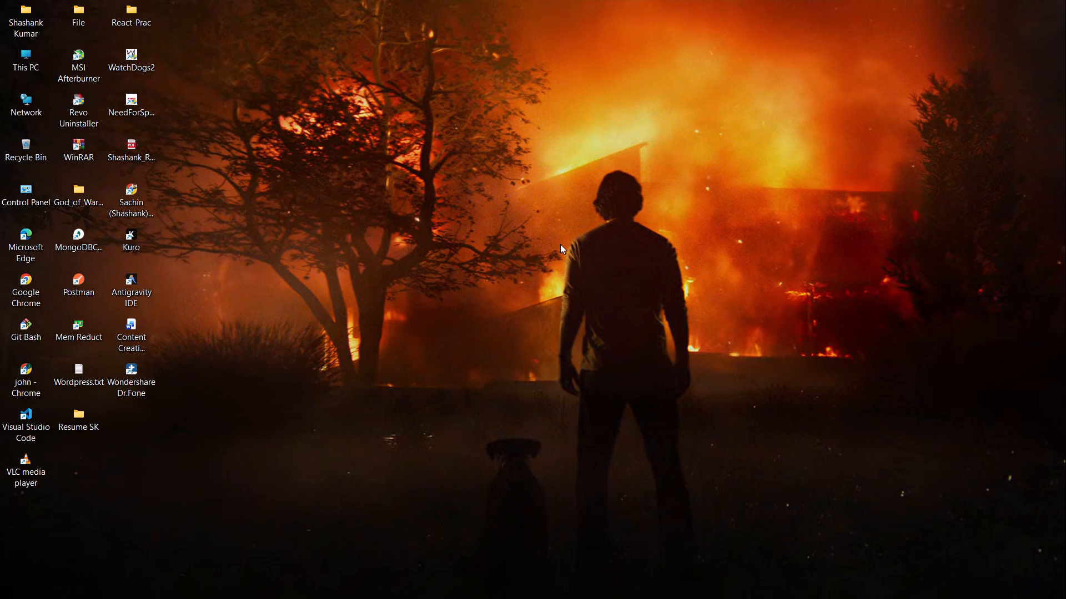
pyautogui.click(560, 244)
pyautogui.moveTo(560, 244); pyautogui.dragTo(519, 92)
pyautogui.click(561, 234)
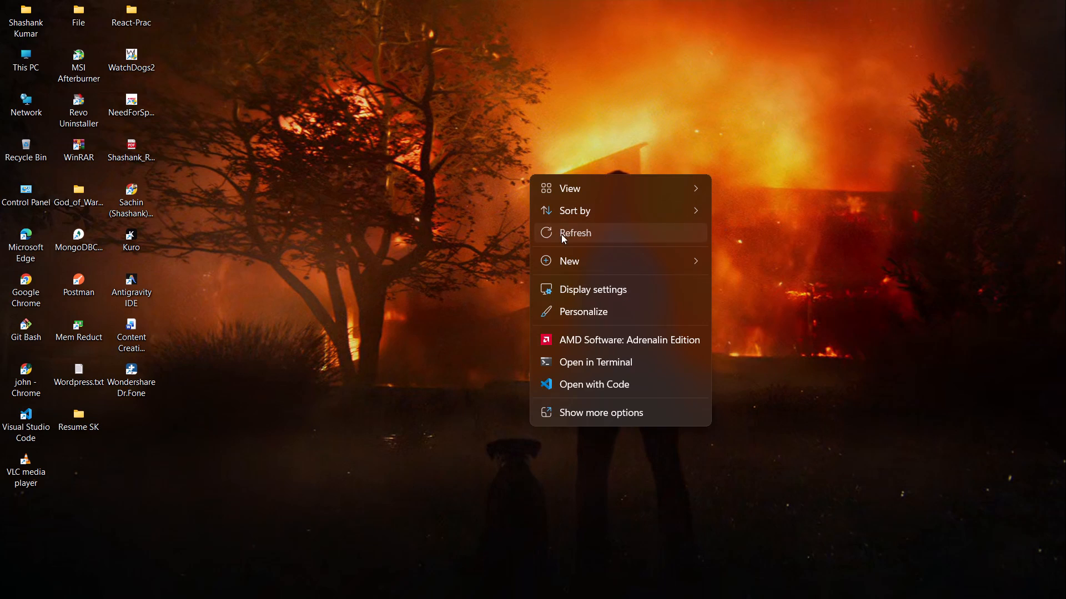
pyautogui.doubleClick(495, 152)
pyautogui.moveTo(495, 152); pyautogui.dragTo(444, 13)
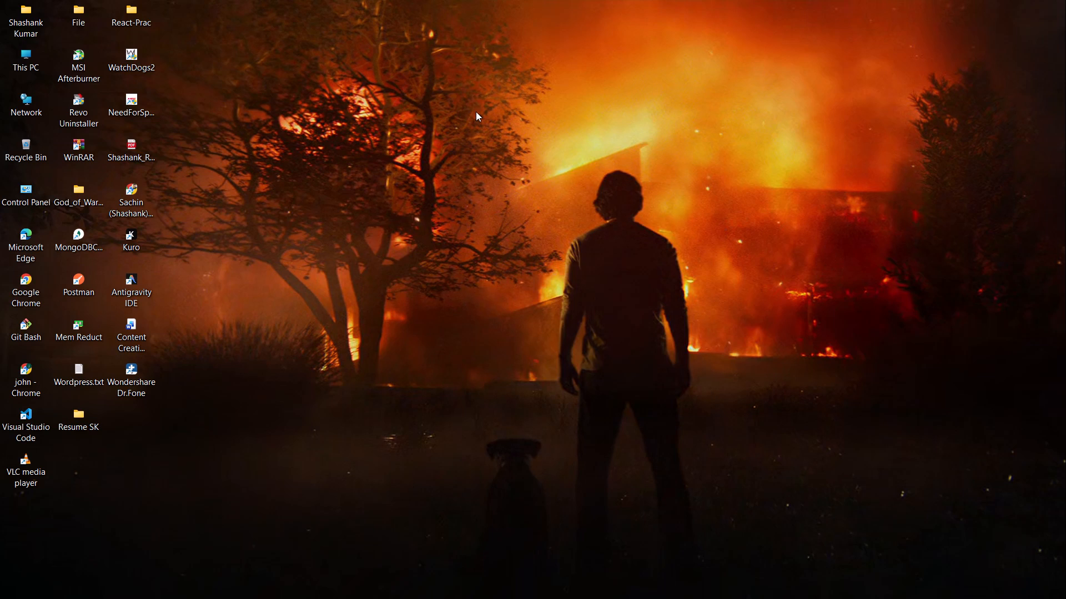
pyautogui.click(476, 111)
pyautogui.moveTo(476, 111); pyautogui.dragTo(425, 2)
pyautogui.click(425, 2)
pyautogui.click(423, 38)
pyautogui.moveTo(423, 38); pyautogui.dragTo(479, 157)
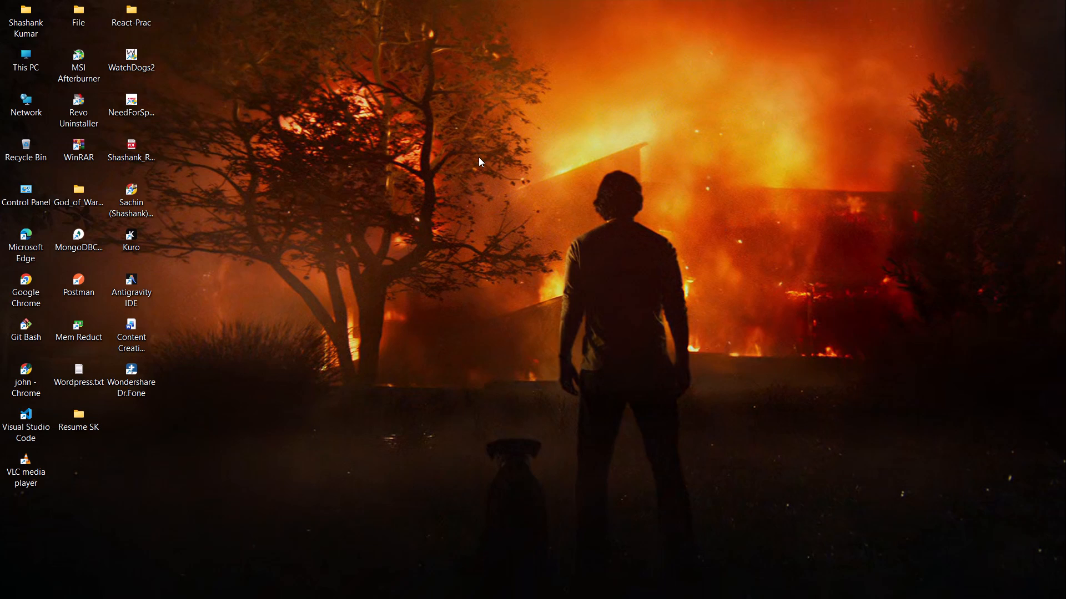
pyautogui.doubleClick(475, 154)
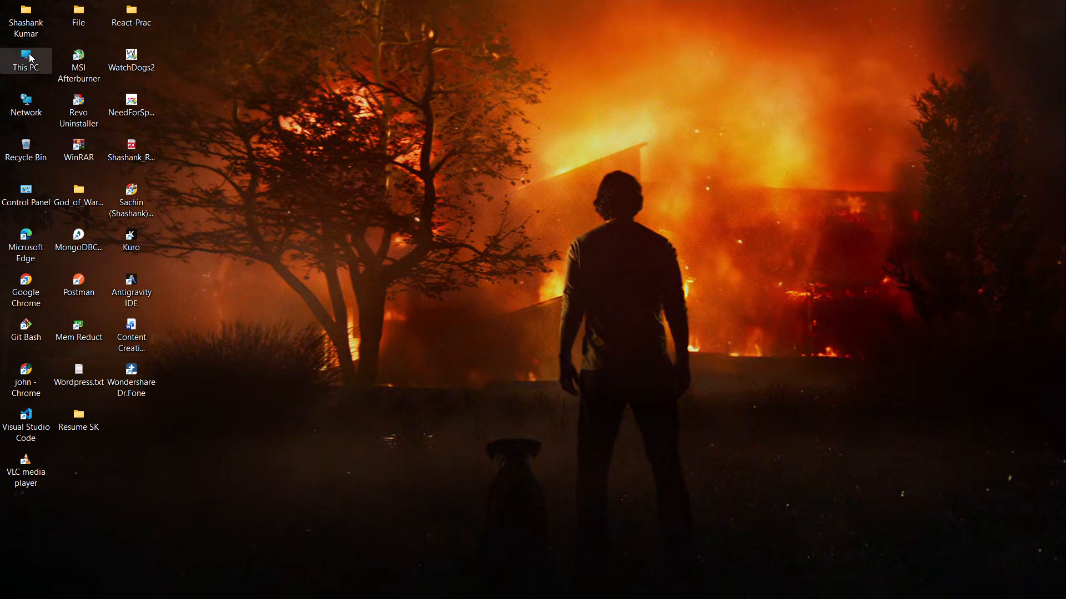
# Browse New Volume (D:) through This PC, look inside the Dr.Fone folder, and close the window.
pyautogui.doubleClick(20, 54)
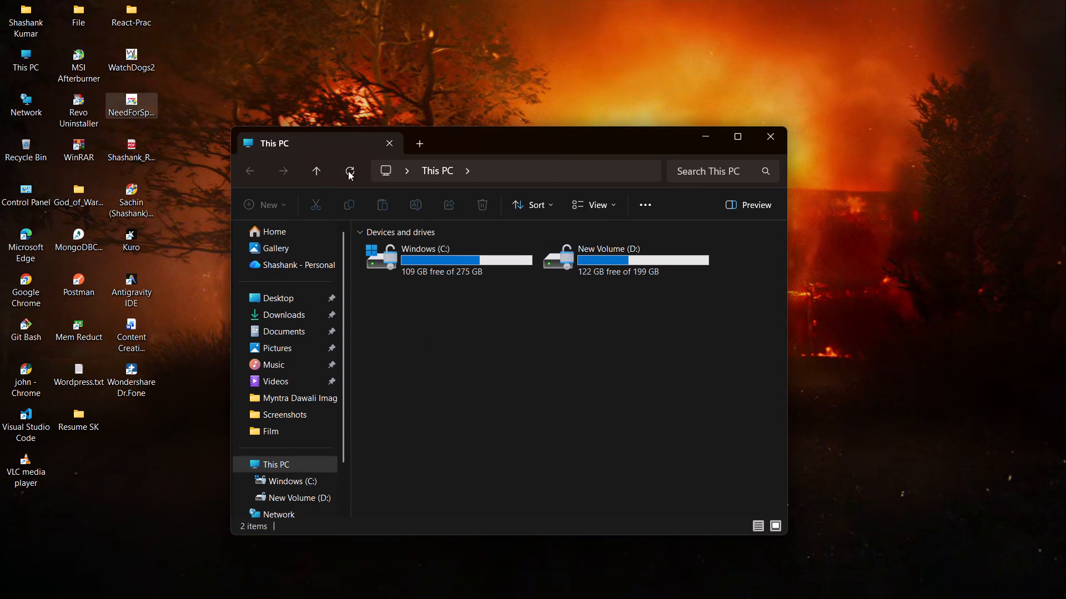
pyautogui.doubleClick(580, 257)
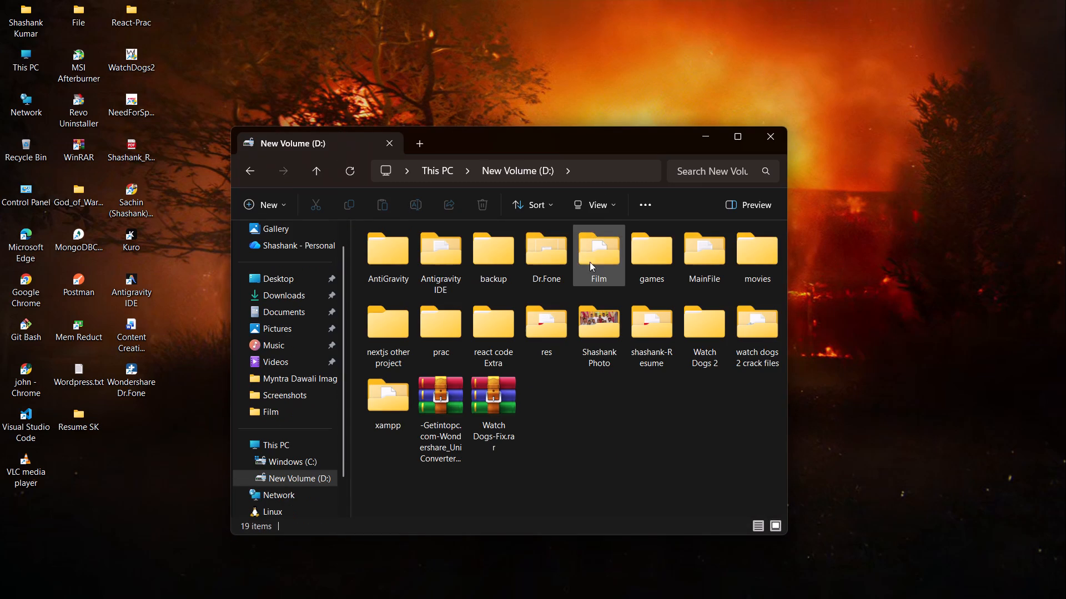
pyautogui.click(604, 295)
pyautogui.moveTo(604, 295); pyautogui.dragTo(464, 252)
pyautogui.click(529, 263)
pyautogui.moveTo(529, 263); pyautogui.dragTo(550, 336)
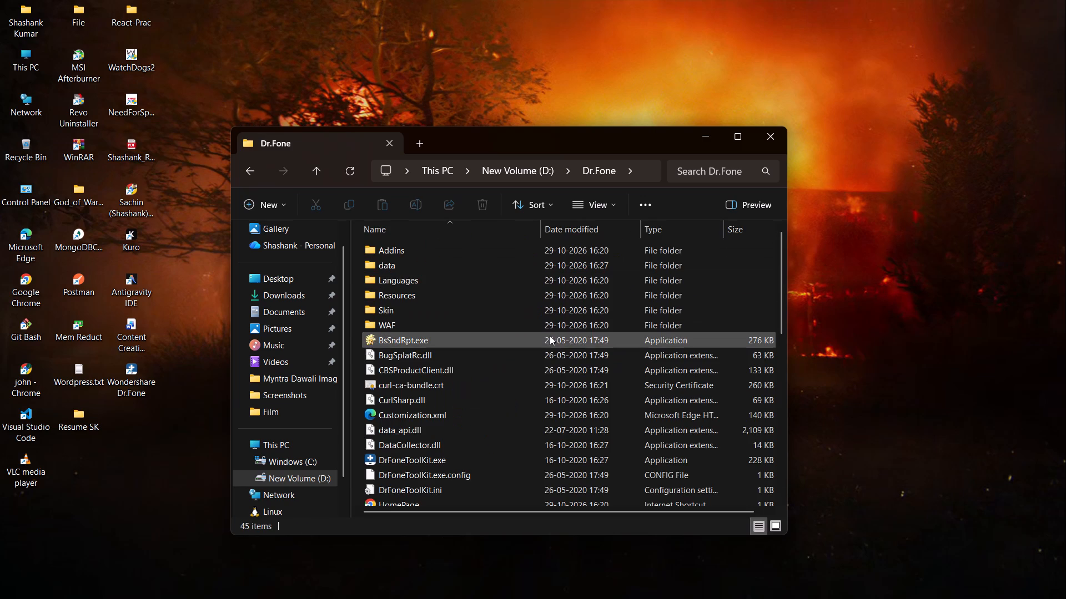
pyautogui.click(249, 170)
pyautogui.moveTo(662, 433); pyautogui.dragTo(472, 308)
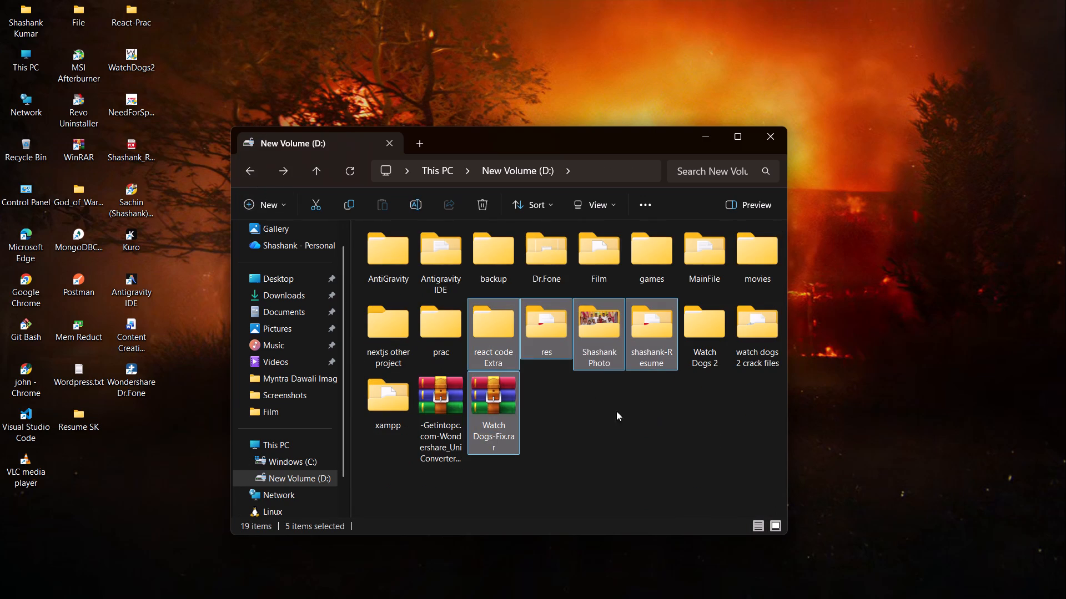
pyautogui.moveTo(650, 435); pyautogui.dragTo(721, 428)
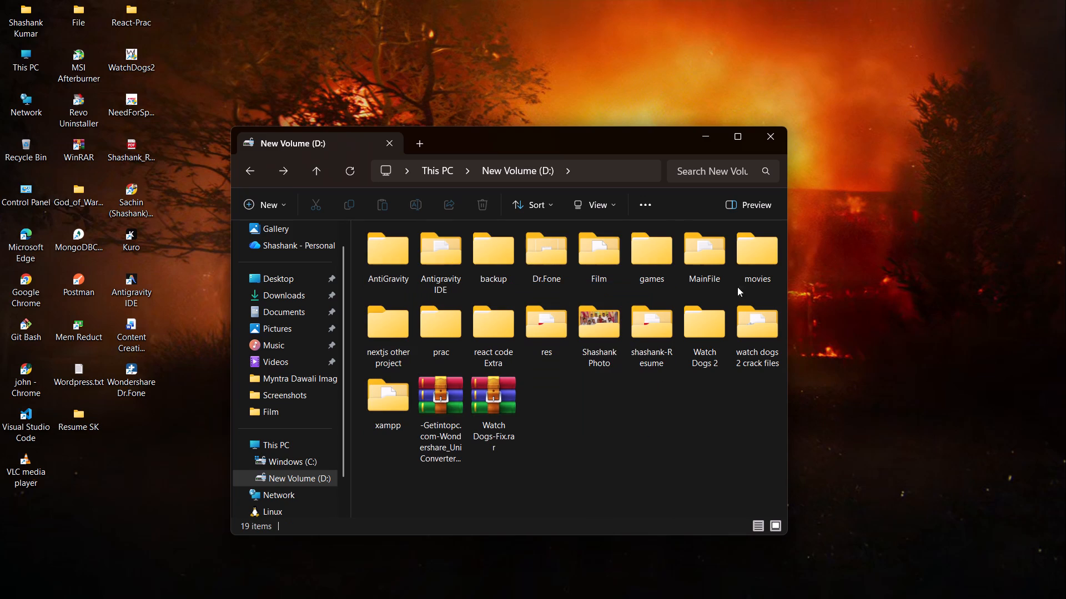
pyautogui.click(777, 138)
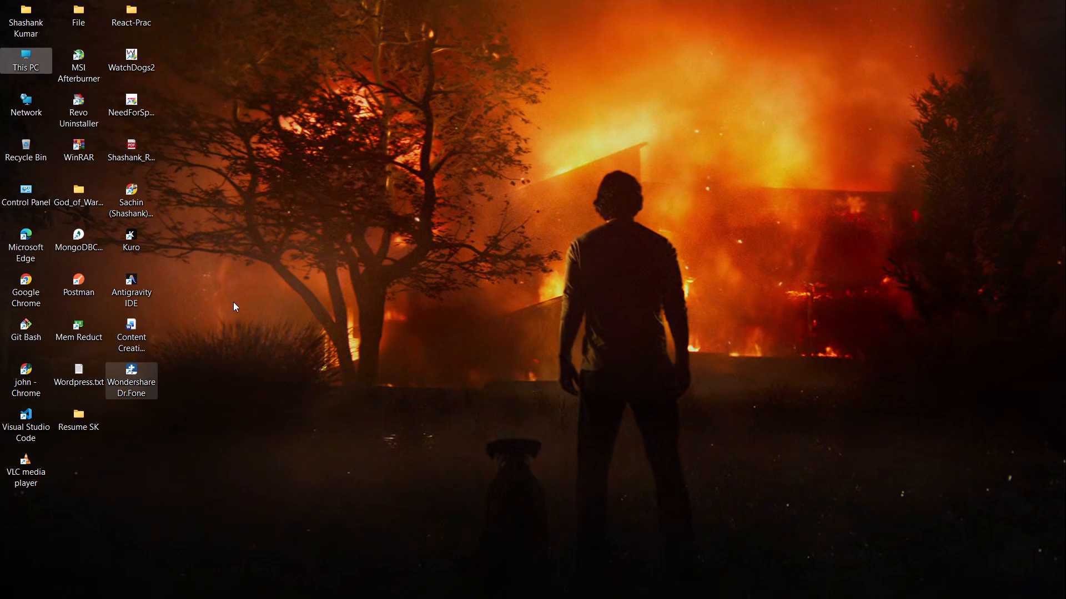
# Switch to Chrome and open the "Lunerva Nutrition-Keyword Ranking + Search Volume + Mapping" spreadsheet from Google Drive.
pyautogui.doubleClick(143, 201)
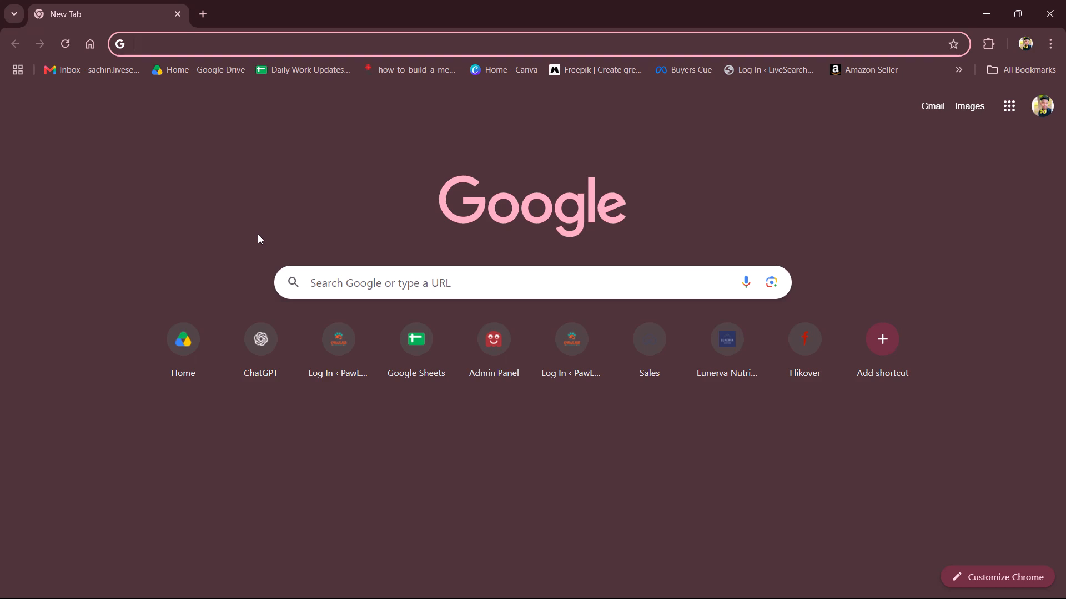
pyautogui.click(78, 0)
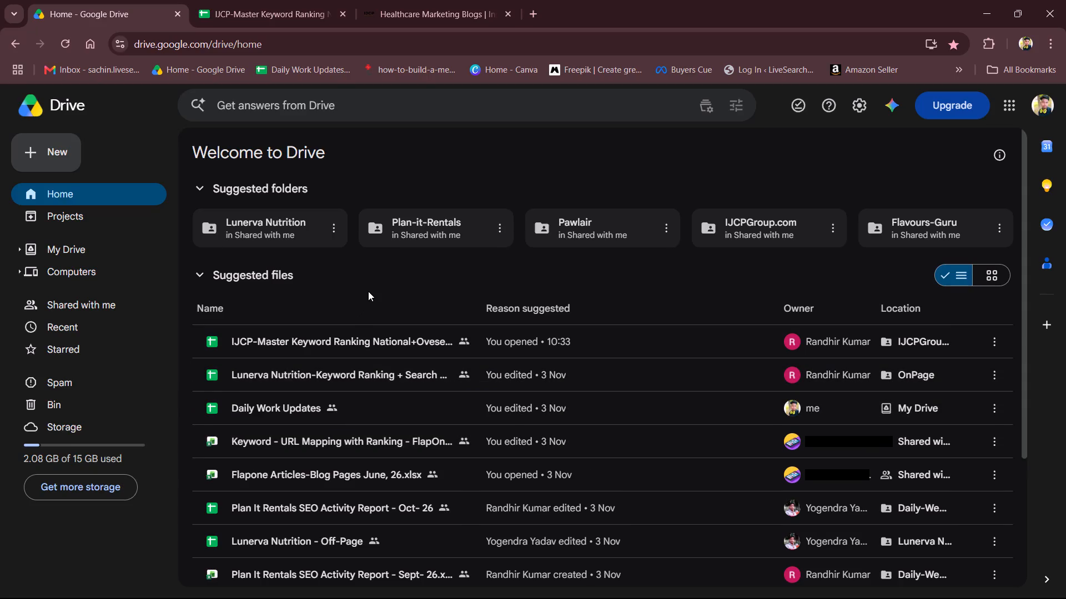
pyautogui.keyDown('shift'); pyautogui.doubleClick(274, 377); pyautogui.keyUp('shift')
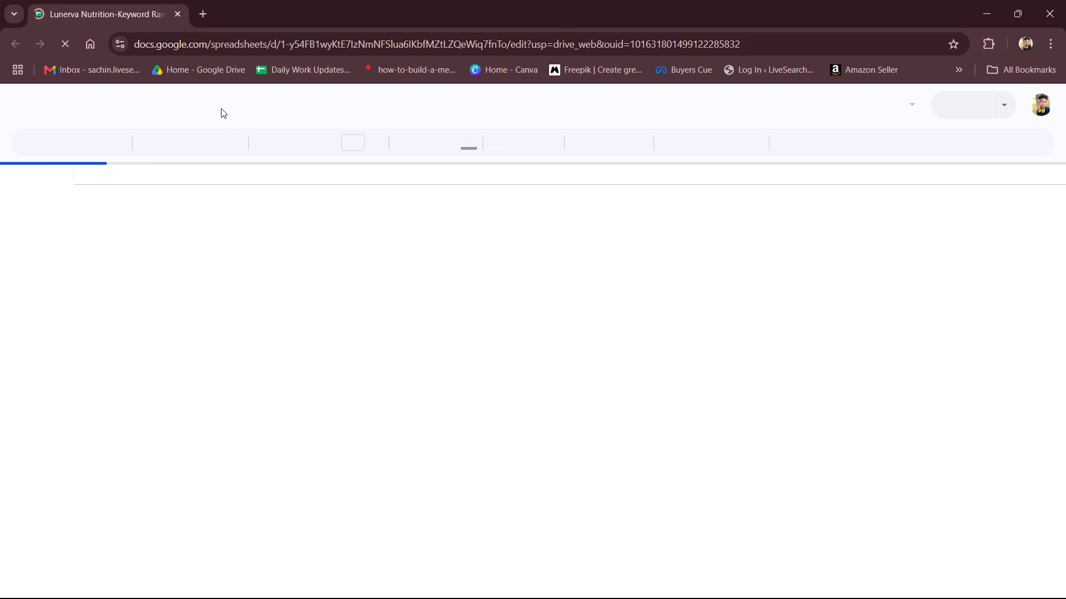
# Run a Google search for the keyword "Lunerva Nutrition" from cell B3 of the spreadsheet.
pyautogui.tripleClick(127, 238)
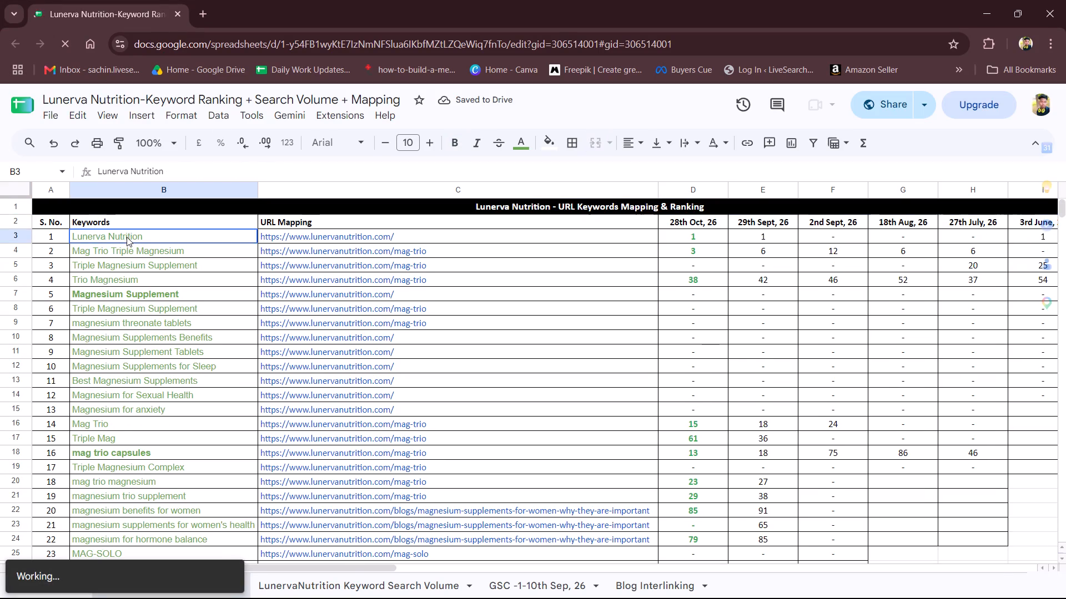
pyautogui.click(127, 237)
pyautogui.rightClick(127, 237)
pyautogui.click(255, 436)
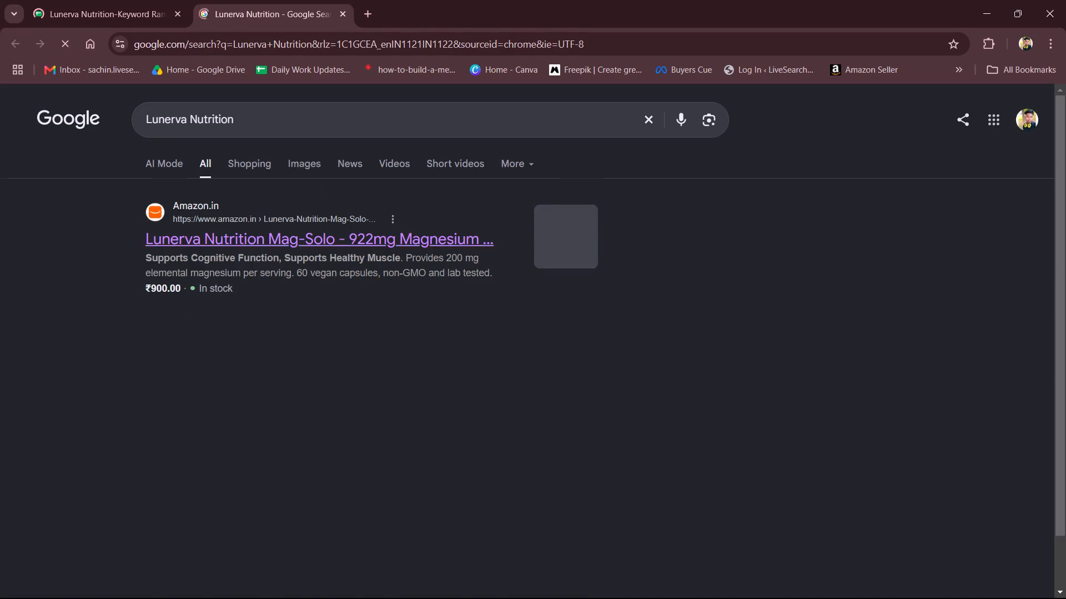
# Open the lunervanutrition.com website from the search results and go to its Blogs page.
pyautogui.click(212, 356)
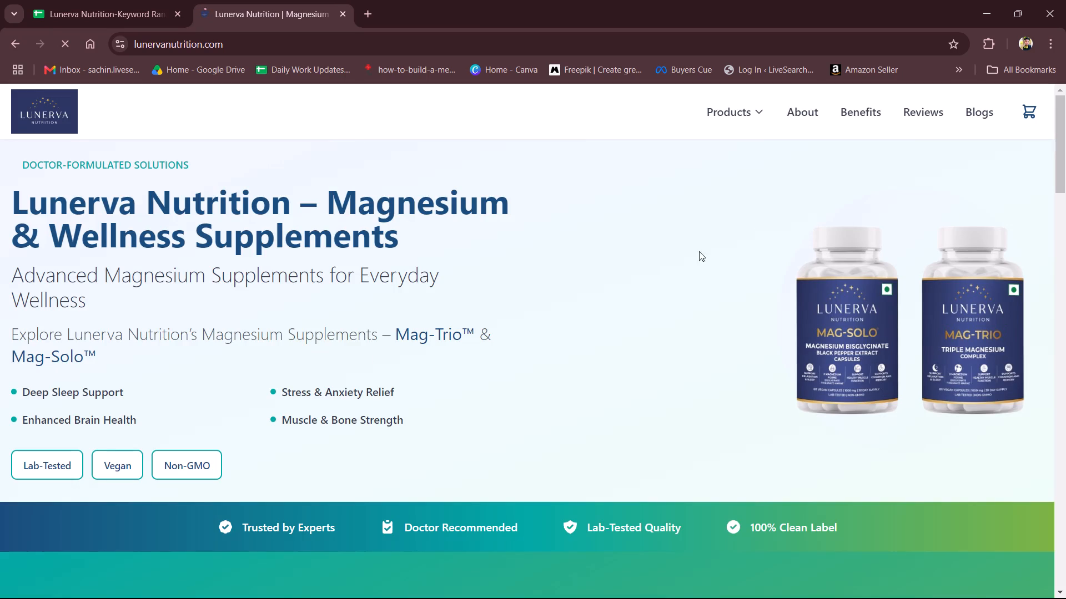
pyautogui.click(988, 113)
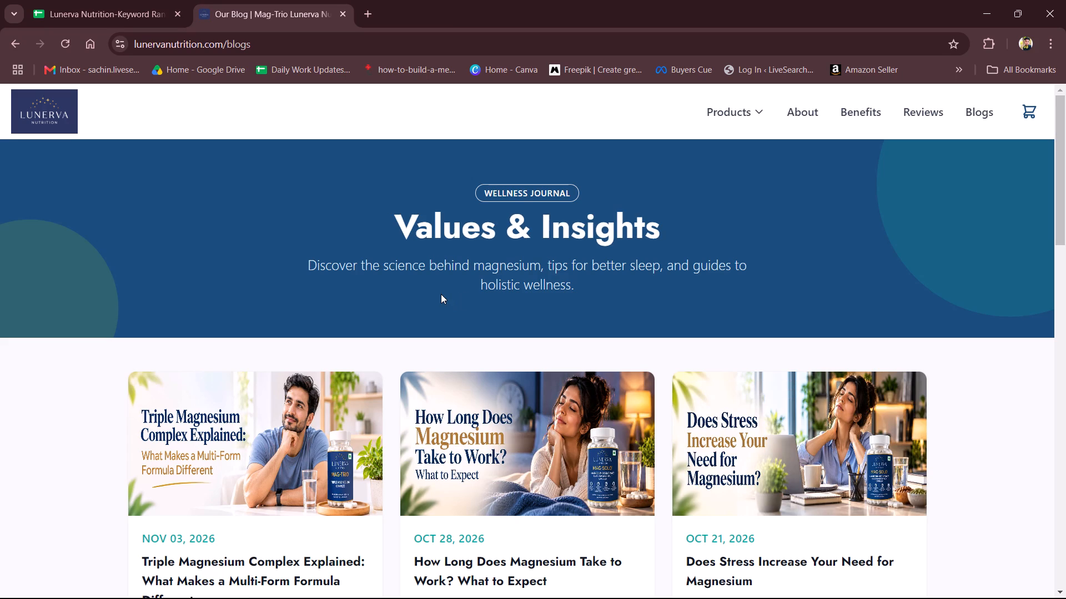
# Switch to the empty browser window and open the Google Drive home page there.
pyautogui.hotkey('alt', 'Tab')
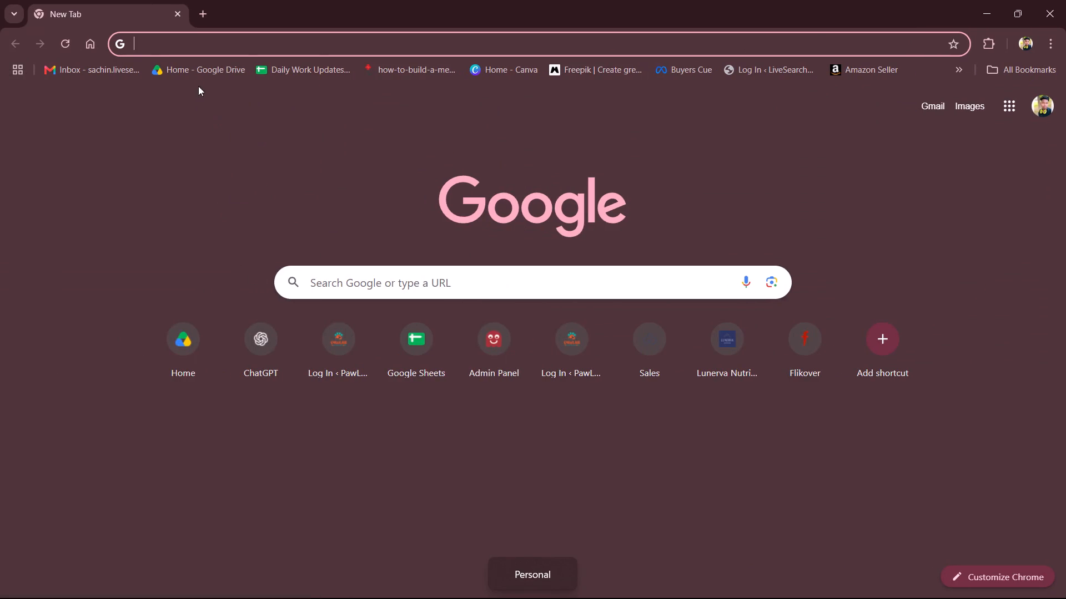
pyautogui.click(197, 70)
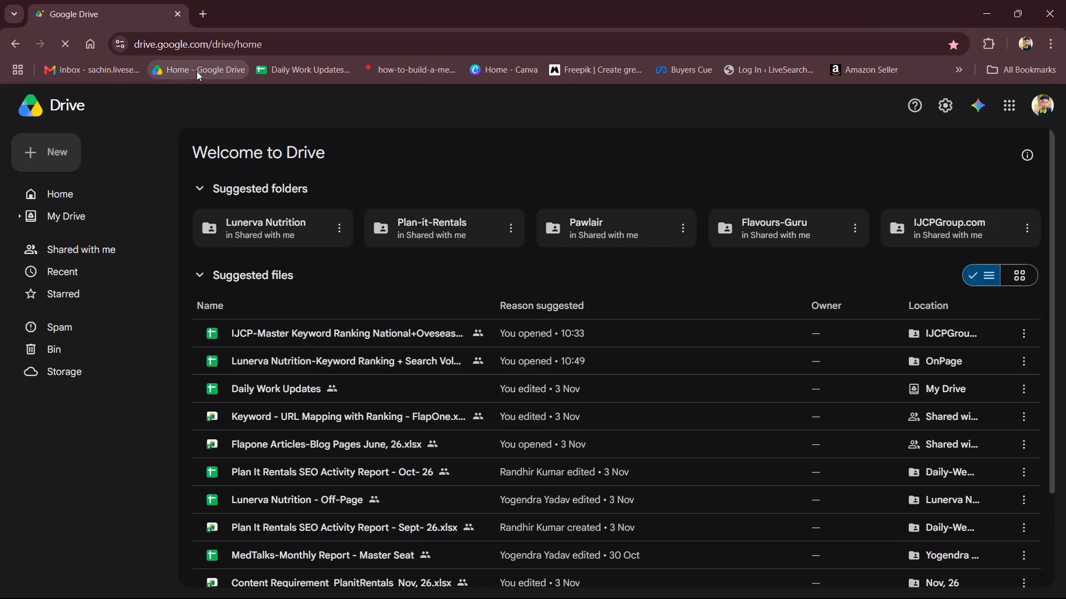
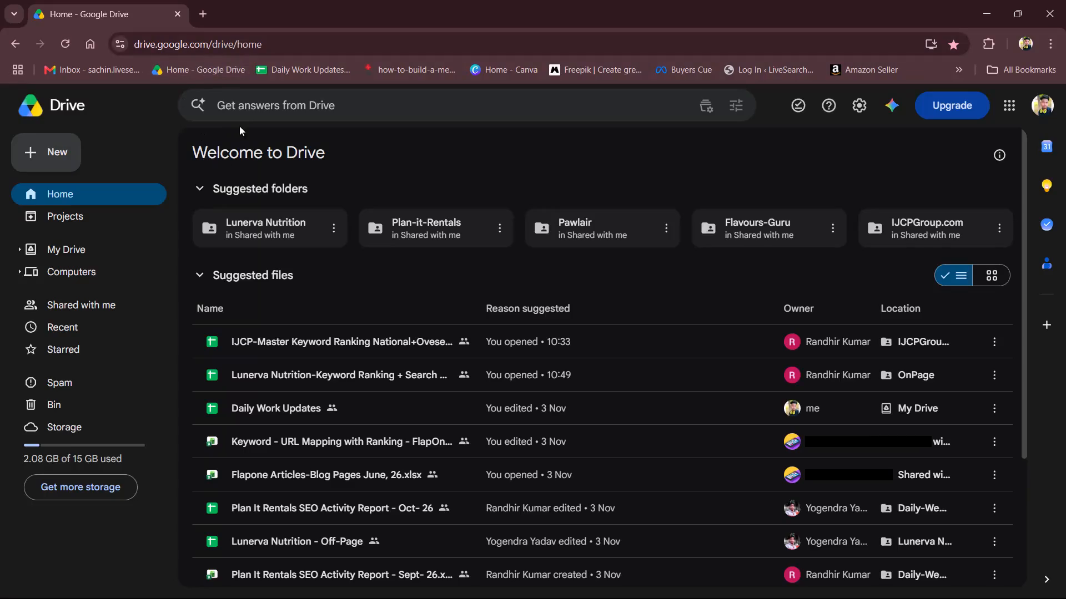
# Open the Weekly & Monthly Report folder inside the shared Lunerva Nutrition folder.
pyautogui.doubleClick(259, 226)
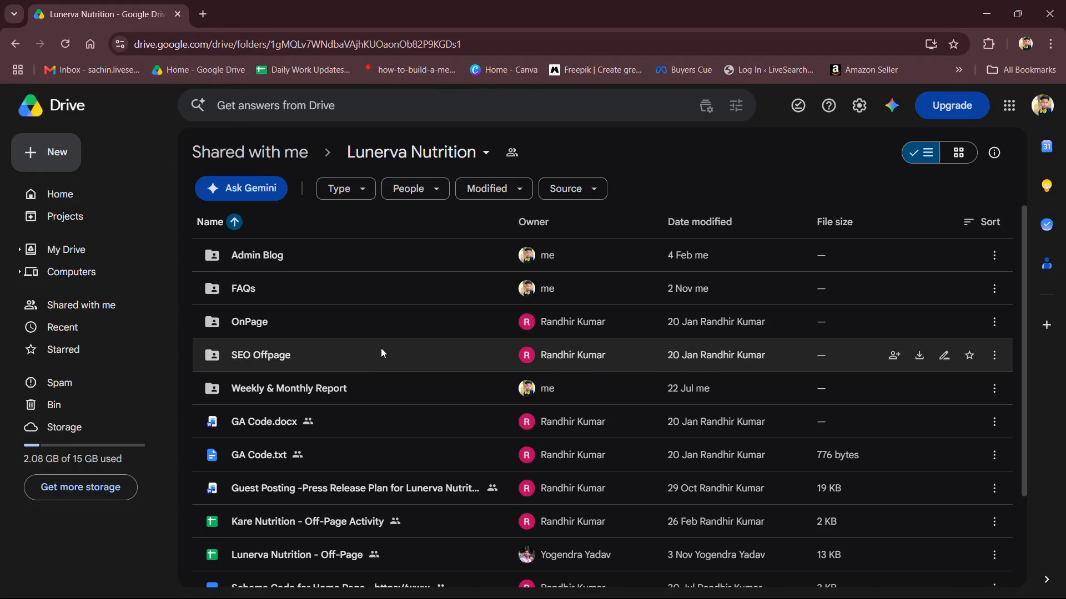
pyautogui.doubleClick(295, 392)
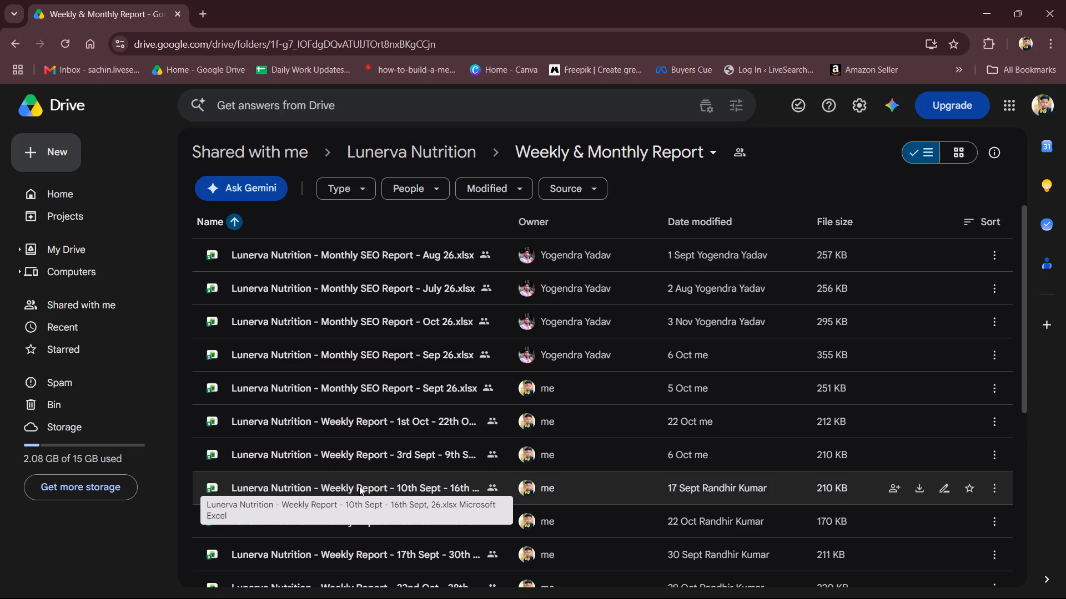
# Look through the Lunerva Nutrition monthly and weekly report files for the most recent weekly report.
pyautogui.scroll(3, 424, 322)
pyautogui.scroll(-4, 423, 326)
pyautogui.scroll(1, 421, 330)
pyautogui.scroll(-4, 421, 330)
pyautogui.scroll(2, 421, 330)
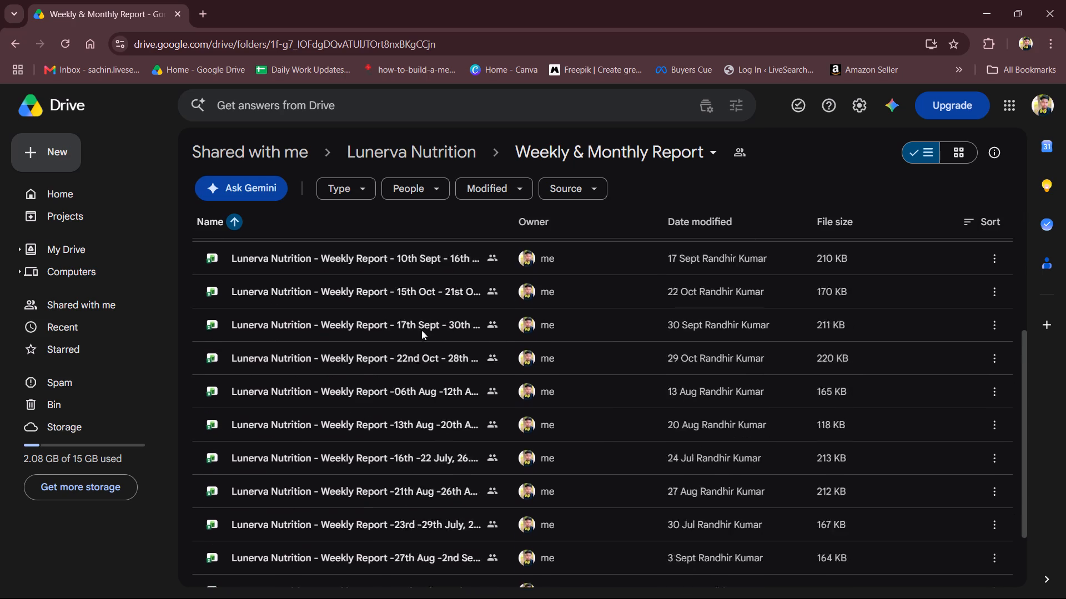
pyautogui.scroll(1, 421, 330)
pyautogui.scroll(-2, 417, 327)
pyautogui.scroll(1, 417, 327)
pyautogui.scroll(-3, 417, 327)
pyautogui.scroll(2, 417, 327)
pyautogui.scroll(-3, 415, 327)
pyautogui.scroll(2, 415, 327)
pyautogui.scroll(-1, 415, 327)
pyautogui.scroll(11, 415, 327)
pyautogui.scroll(-6, 415, 327)
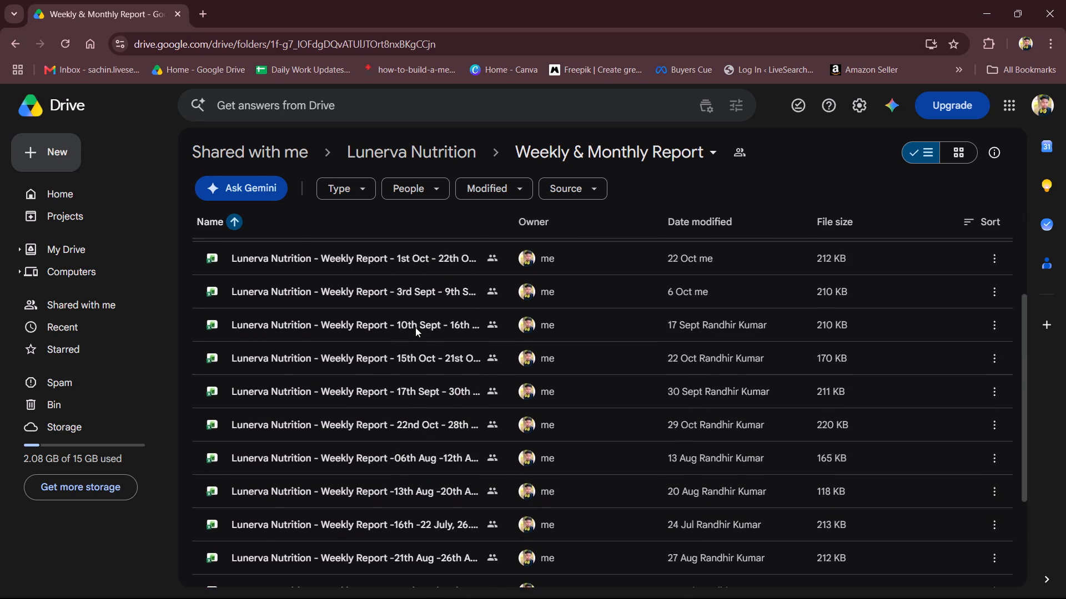
pyautogui.scroll(-10, 415, 327)
pyautogui.scroll(11, 415, 327)
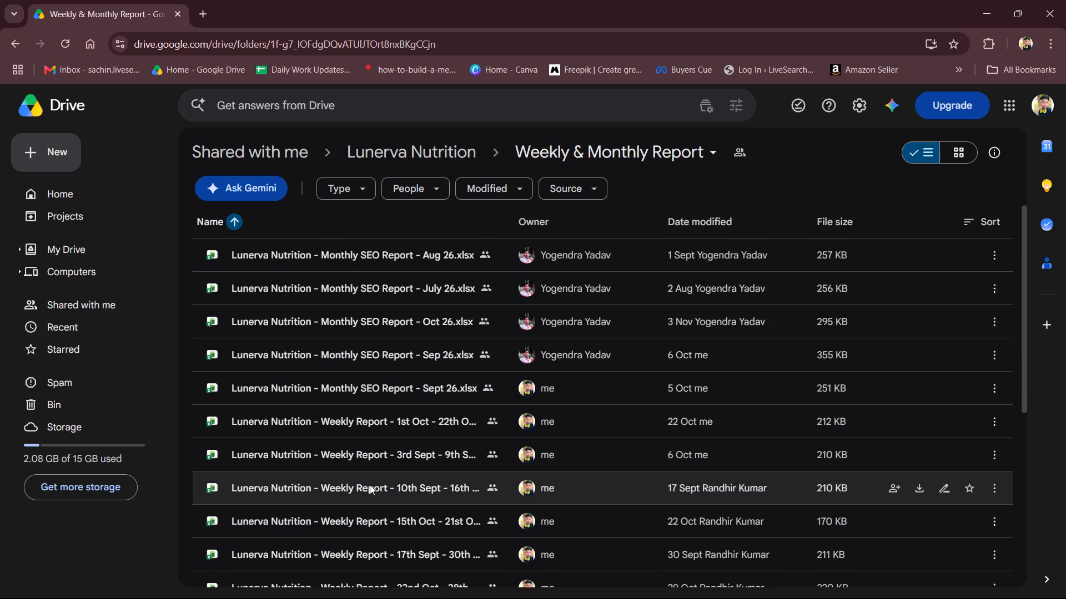
# Search the folder page for "oct" and open the Lunerva Nutrition weekly report for 22nd Oct - 28th Oct.
pyautogui.hotkey('ctrl', 'f')
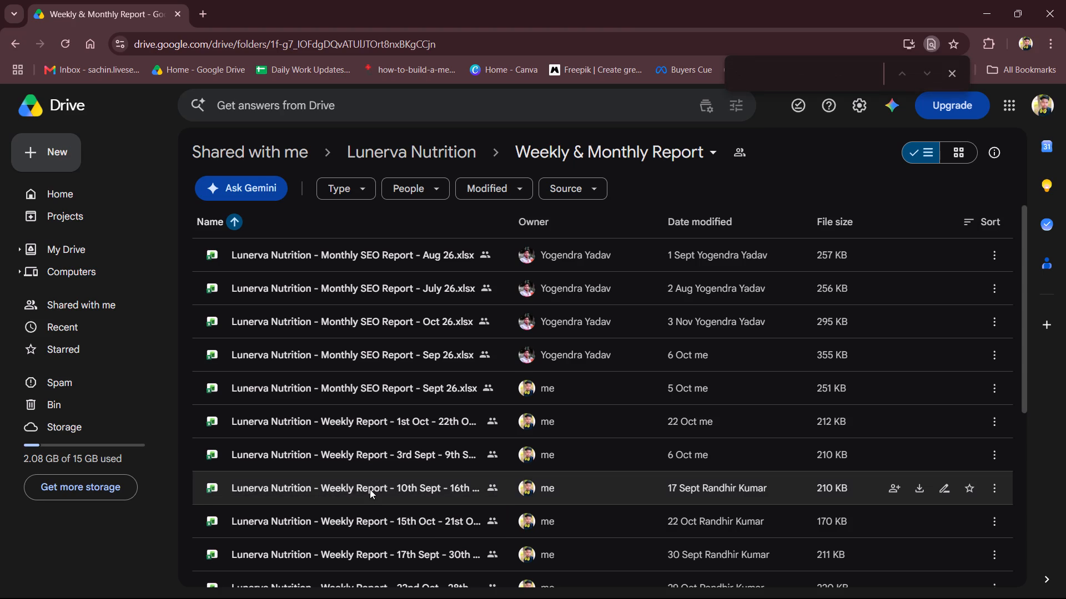
pyautogui.press('o')
pyautogui.press('c')
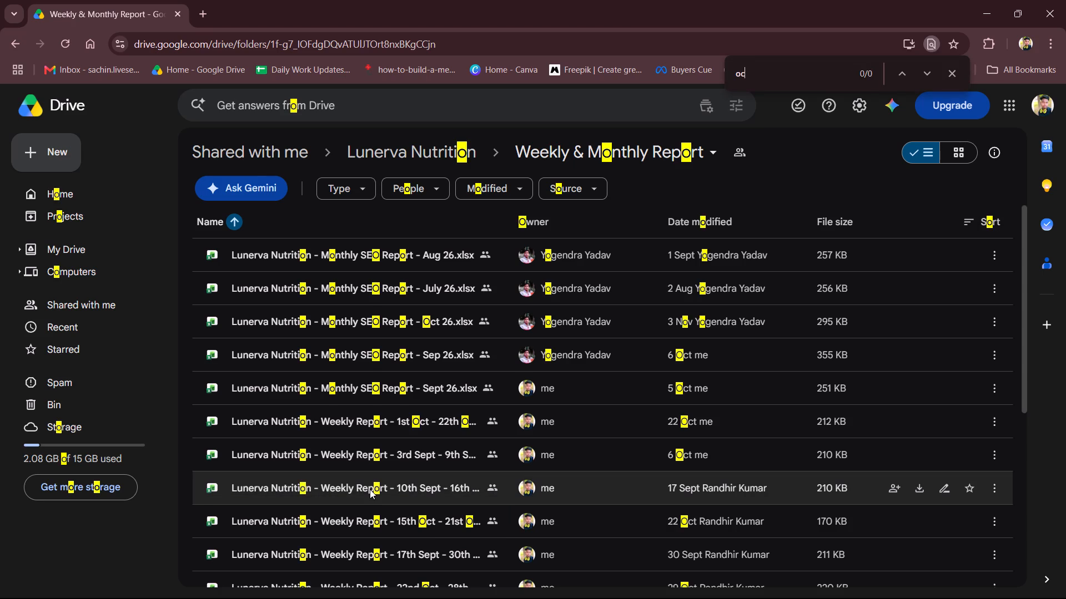
pyautogui.press('t')
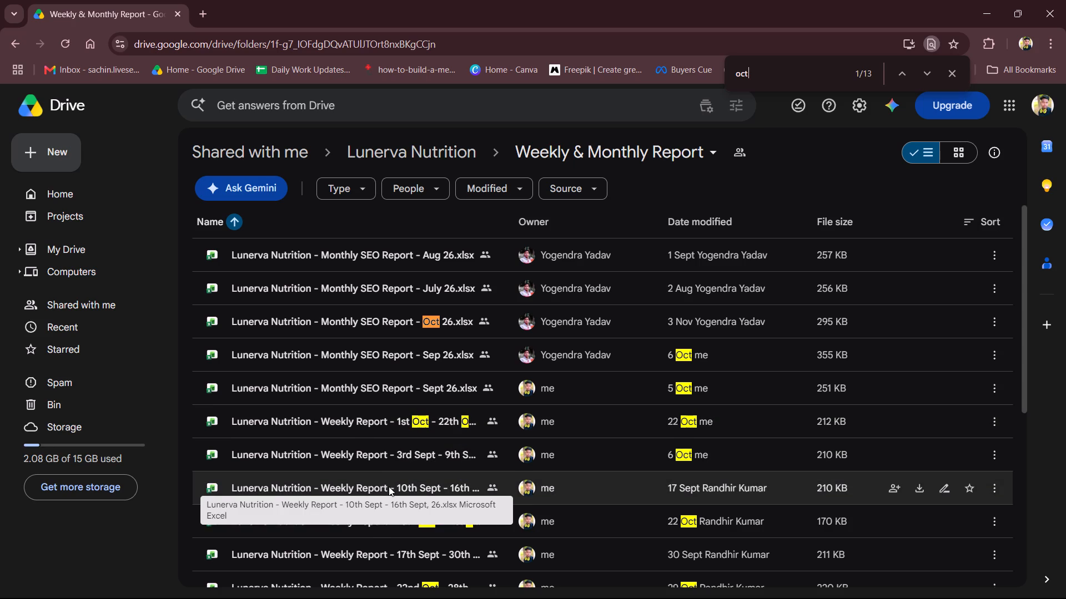
pyautogui.scroll(-2, 389, 486)
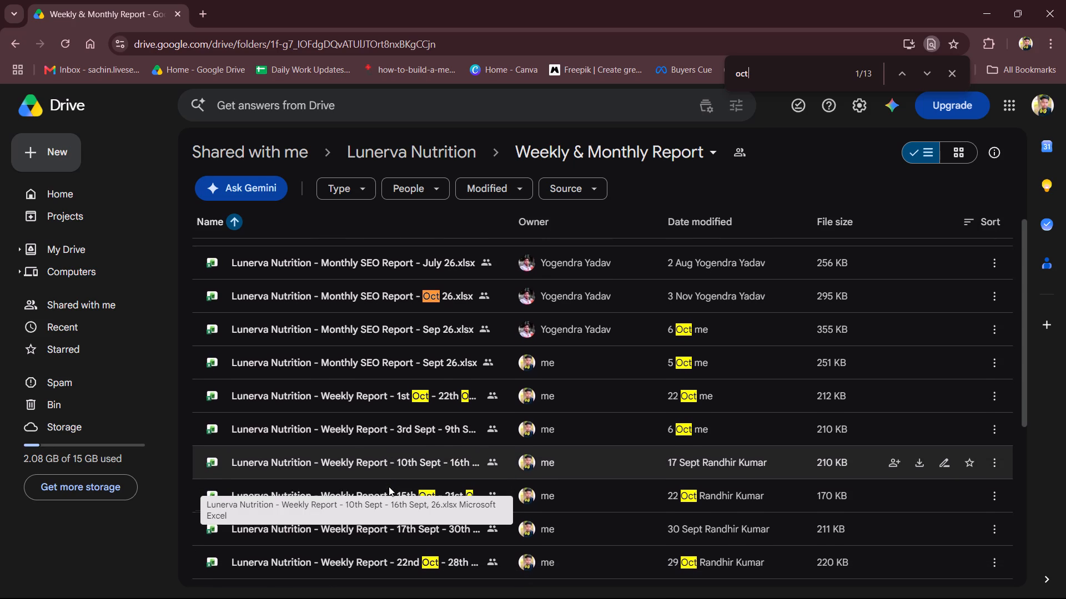
pyautogui.scroll(-2, 389, 486)
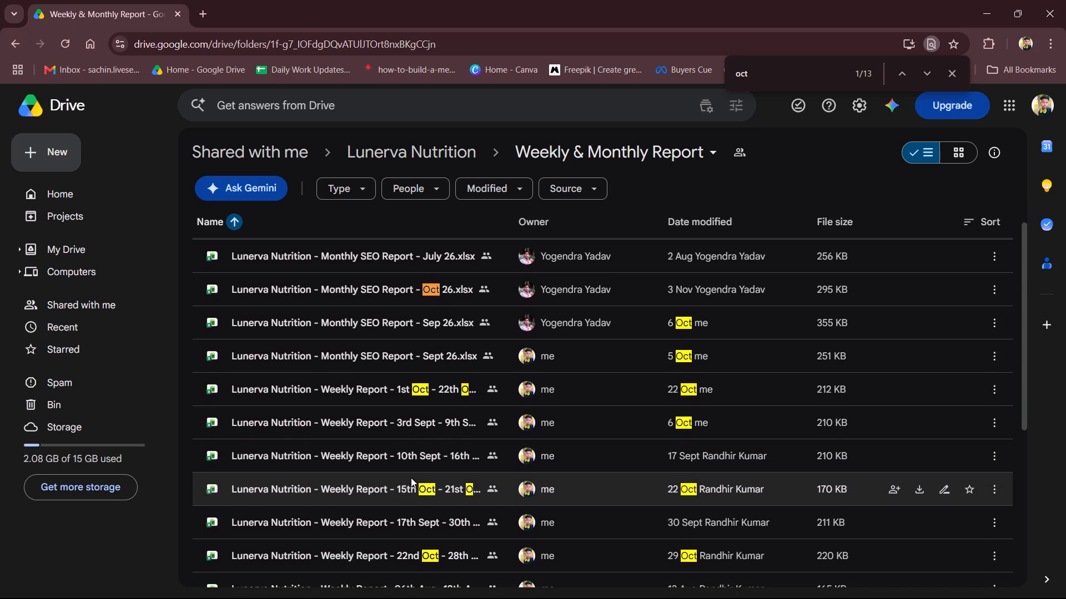
pyautogui.scroll(-1, 411, 478)
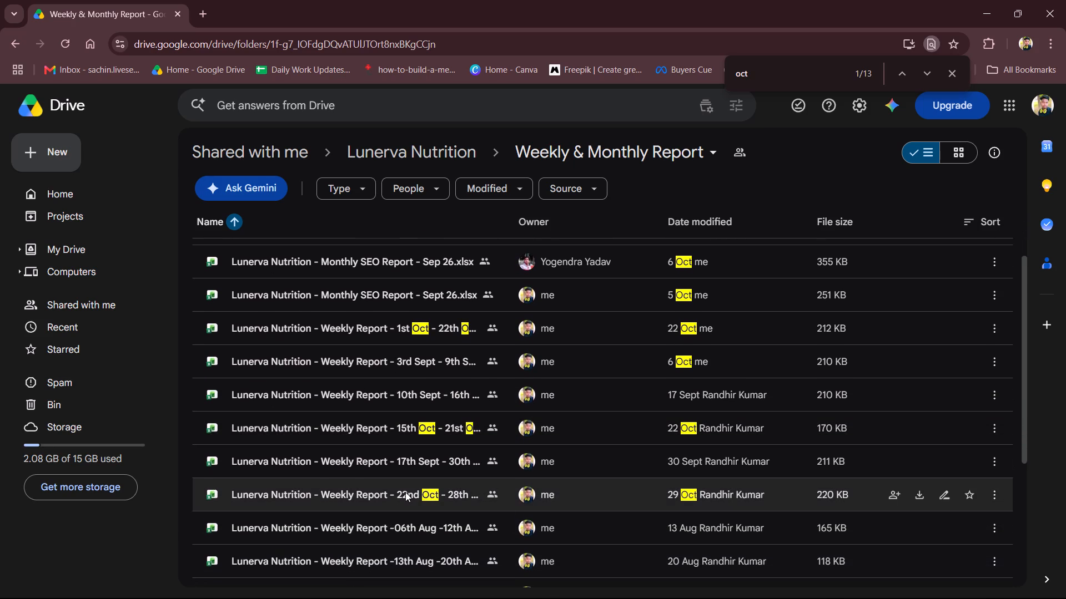
pyautogui.tripleClick(405, 492)
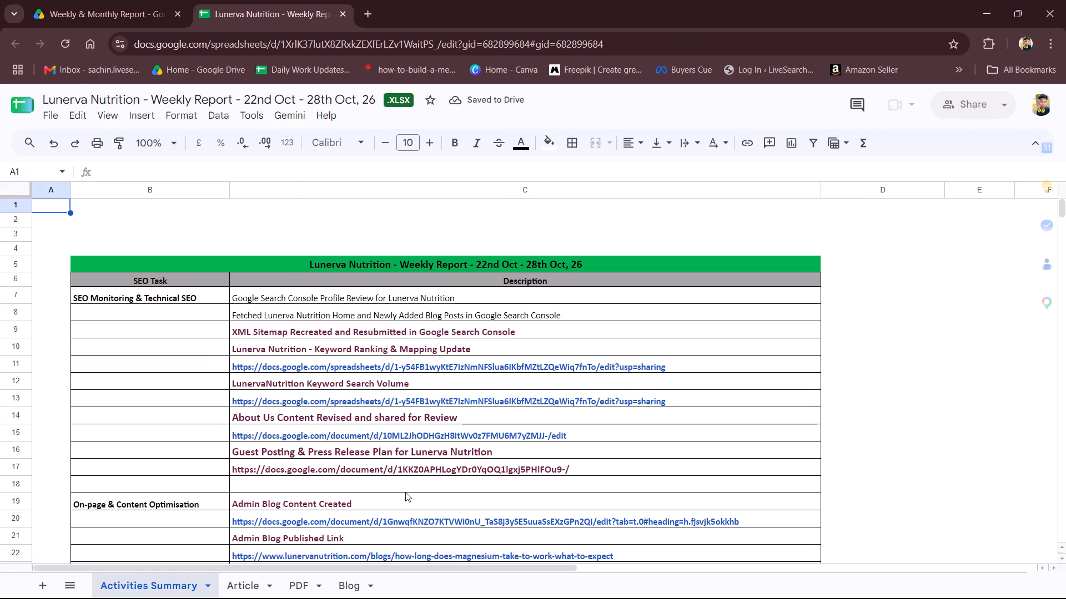
# Make a copy of the 22nd Oct - 28th Oct weekly report in Drive, close the original, and open the copy.
pyautogui.click(100, 0)
pyautogui.rightClick(335, 500)
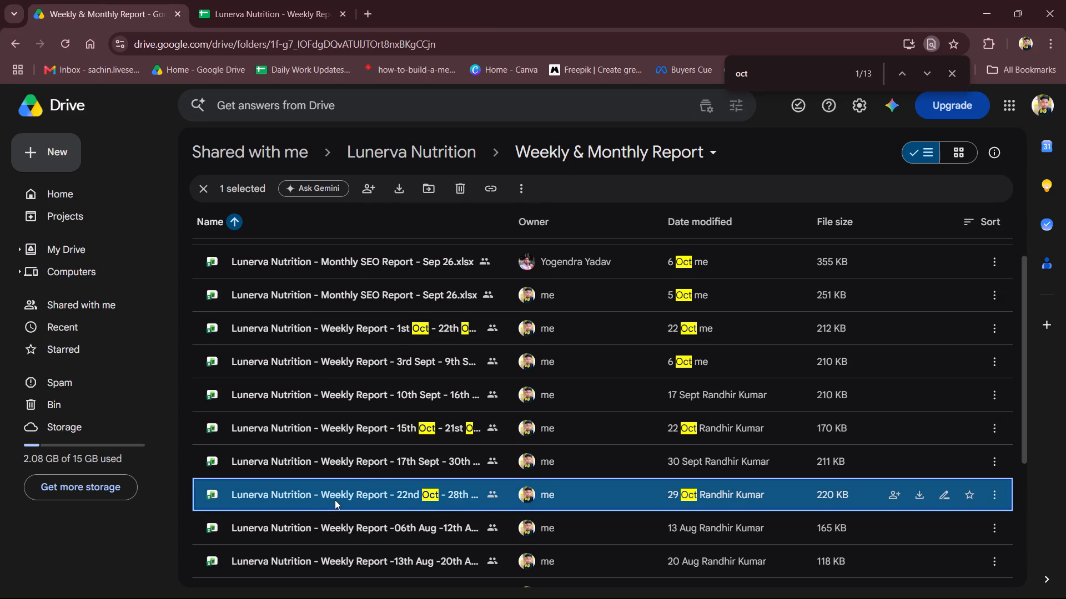
pyautogui.click(397, 316)
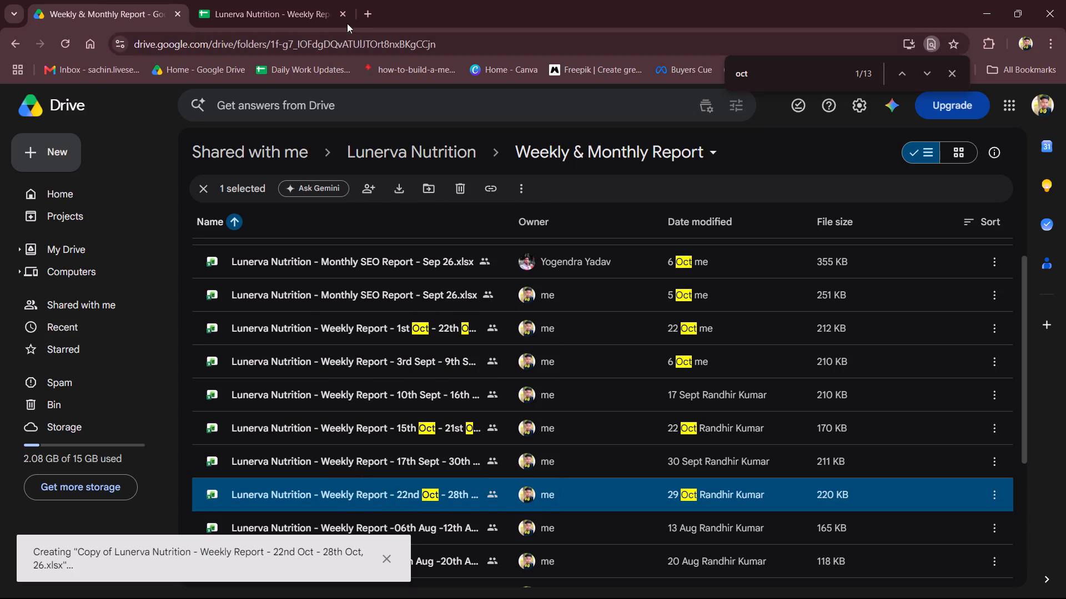
pyautogui.click(344, 13)
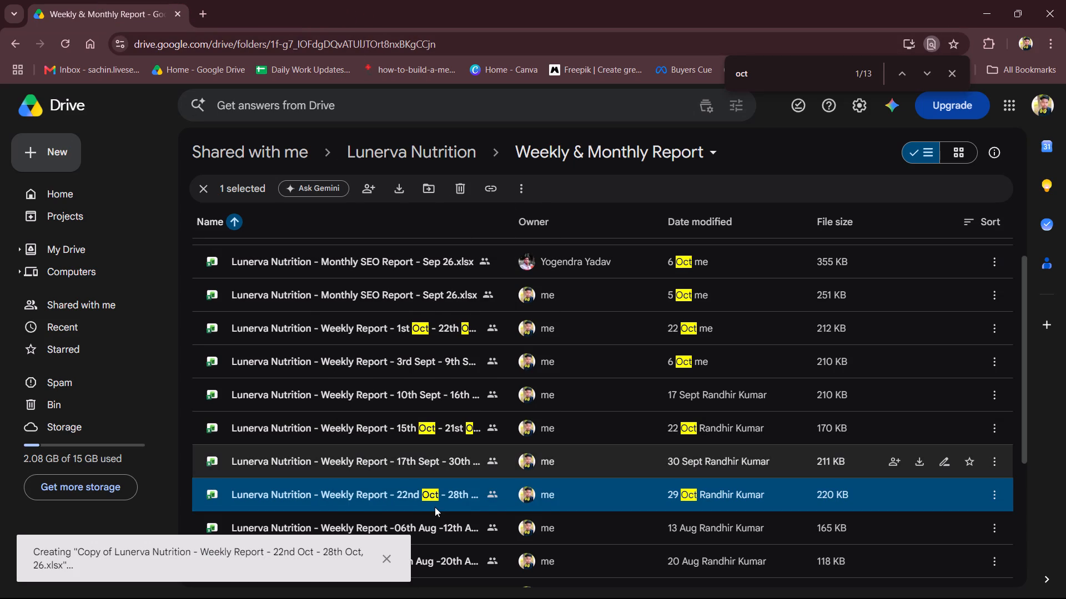
pyautogui.press('Return')
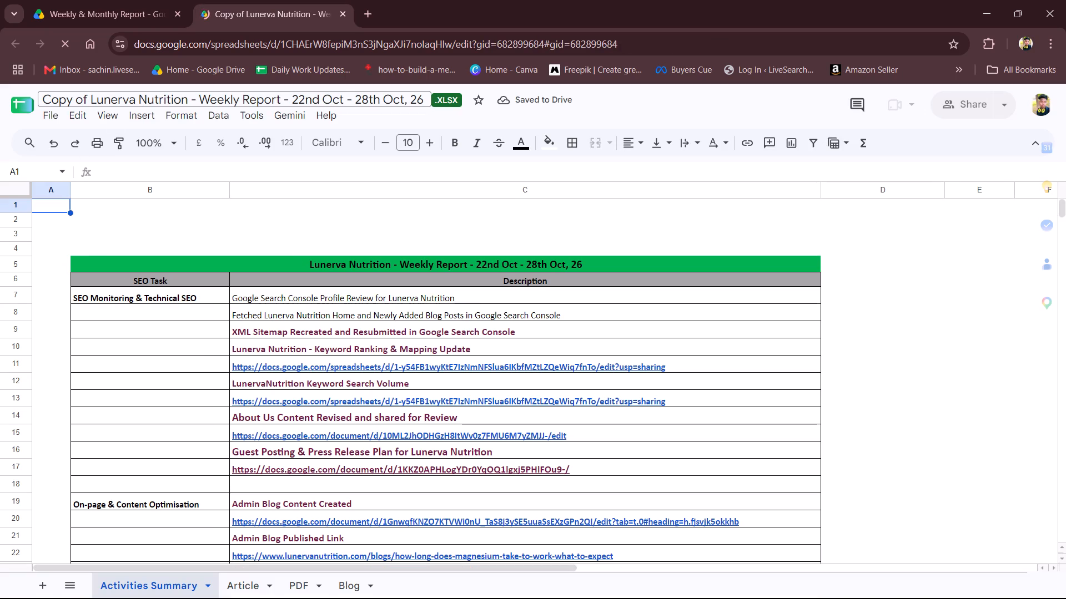
# Rename the copied report as "Lunerva Nutrition - Weekly Report - 29nd Oct - 04th Nov, 26".
pyautogui.moveTo(90, 97); pyautogui.dragTo(16, 96)
pyautogui.press('BackSpace')
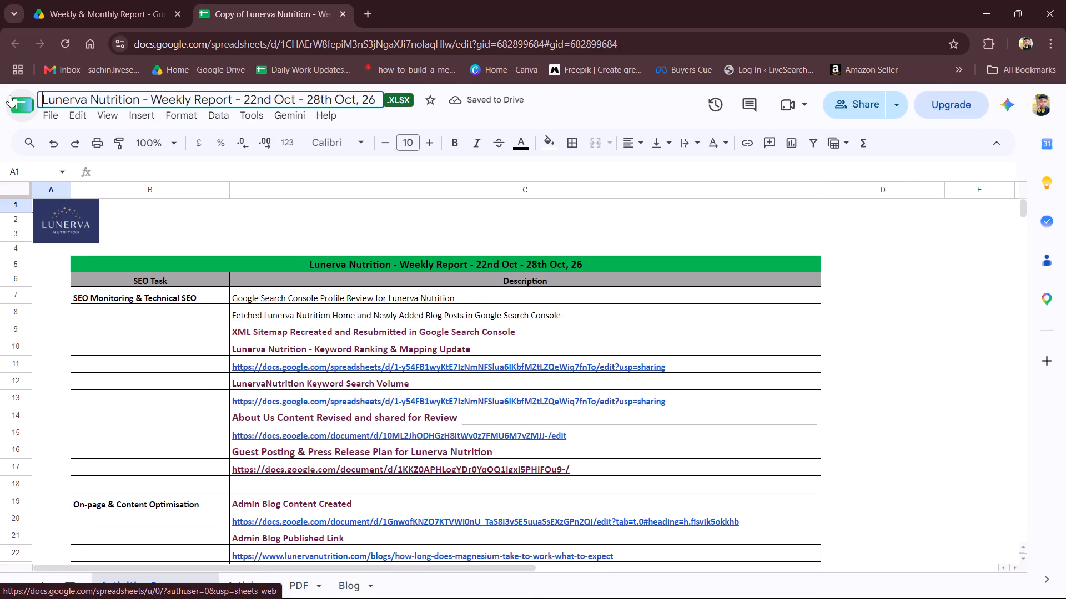
pyautogui.hotkey('ctrl', 'Right')
pyautogui.hotkey('ctrl', 'Right')
pyautogui.hotkey('ctrl', 'Right')
pyautogui.hotkey('ctrl', 'Right')
pyautogui.hotkey('ctrl', 'Right')
pyautogui.hotkey('ctrl', 'Right')
pyautogui.press('Right')
pyautogui.press('Delete')
pyautogui.press('9')
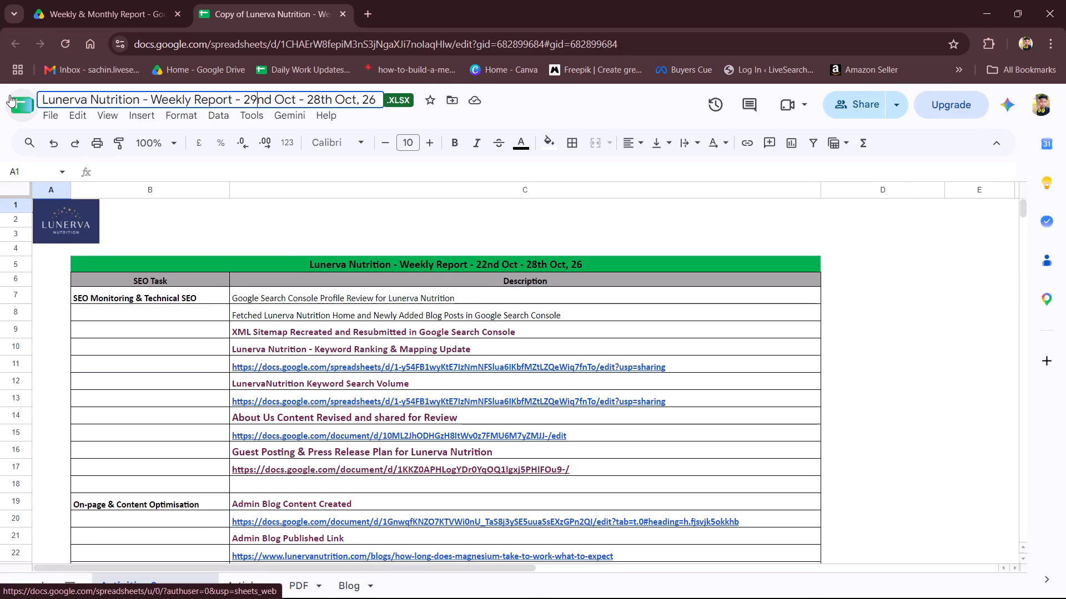
pyautogui.hotkey('ctrl', 'Right')
pyautogui.hotkey('ctrl', 'Right')
pyautogui.hotkey('ctrl', 'Right')
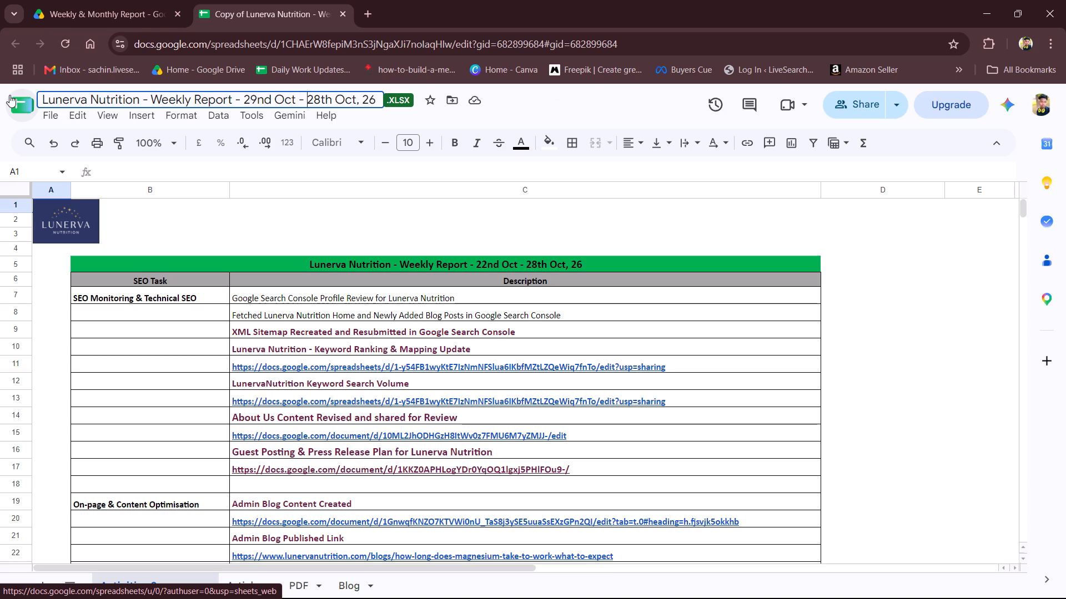
pyautogui.press('Delete')
pyautogui.press('Delete')
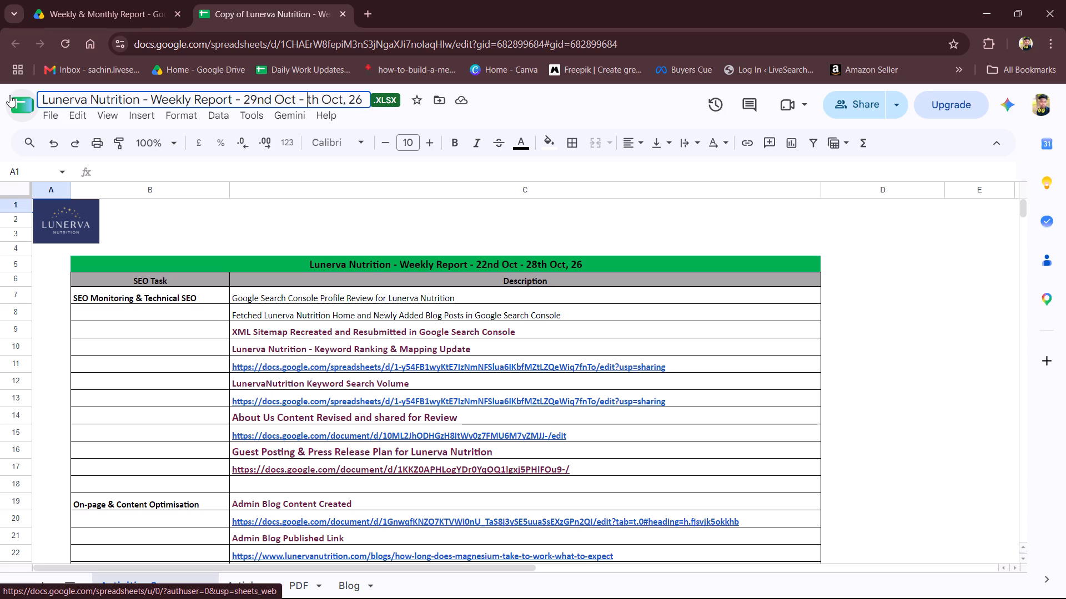
pyautogui.write('04')
pyautogui.press('Right')
pyautogui.press('Right')
pyautogui.press('Right')
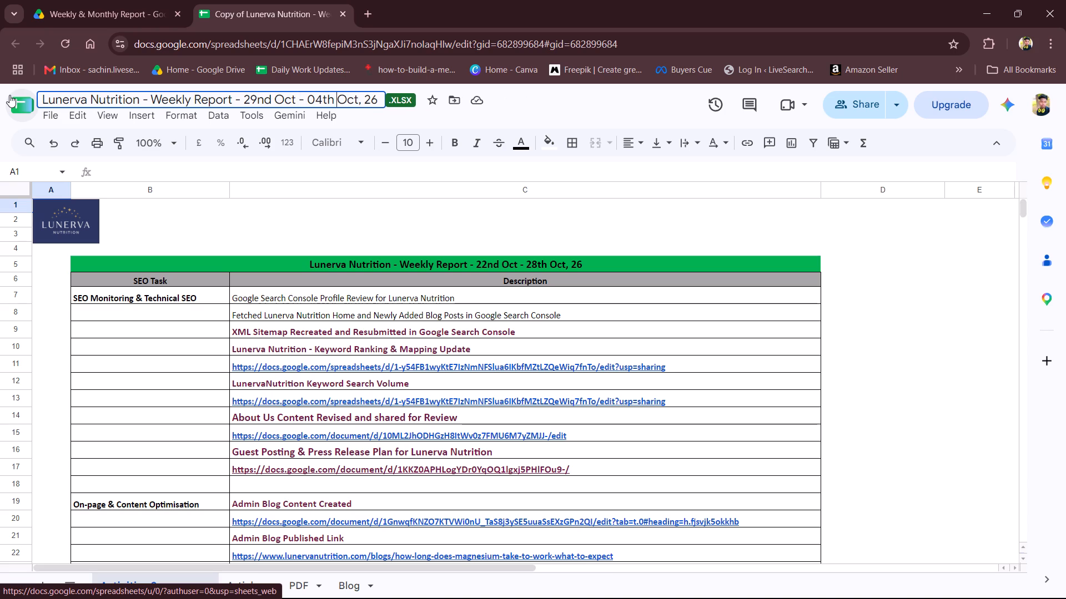
pyautogui.hotkey('ctrl', 'shift', 'Right')
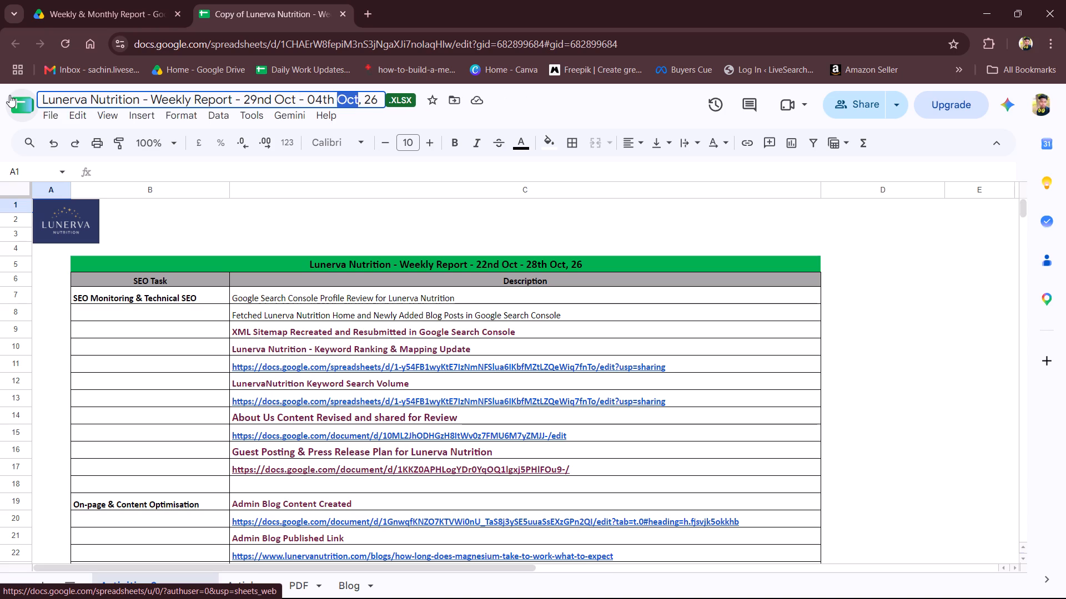
pyautogui.write('Nov')
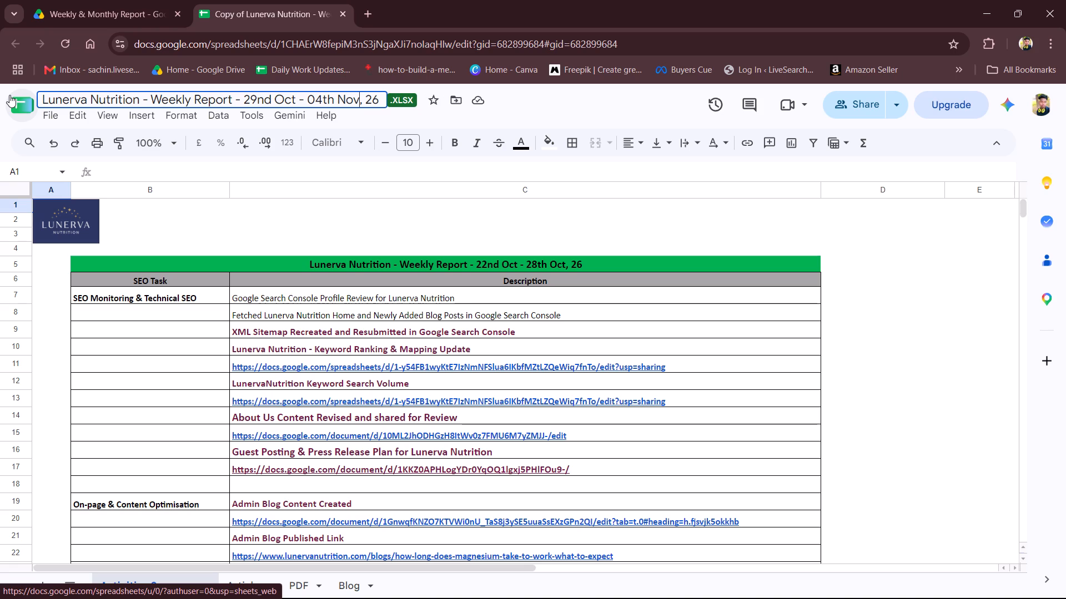
# Copy the new file name into the green heading cell B5:C5 of the Activities Summary sheet.
pyautogui.hotkey('ctrl', 'a')
pyautogui.hotkey('ctrl', 'c')
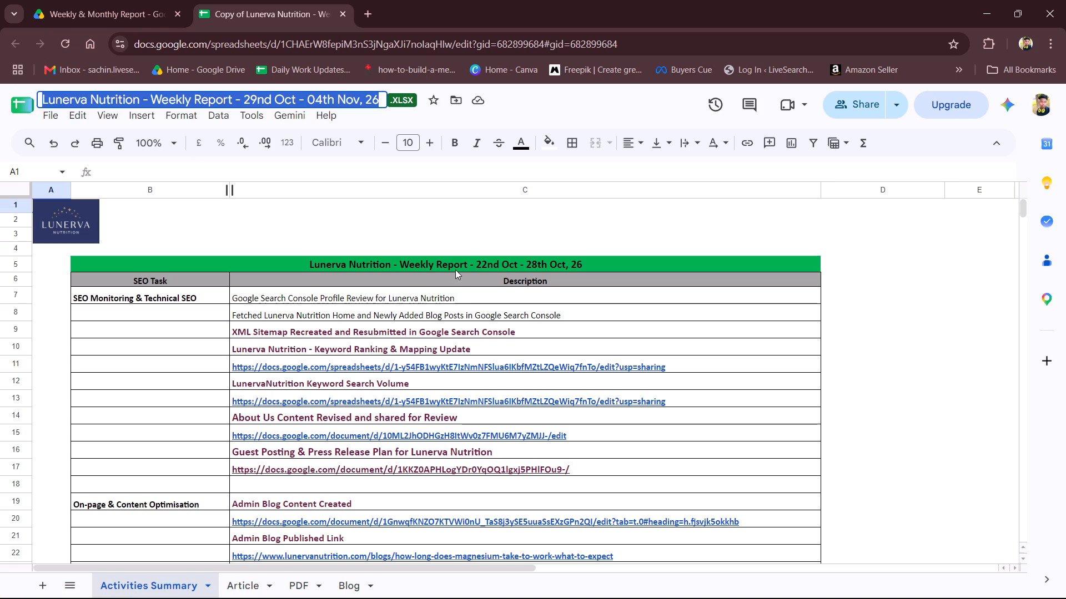
pyautogui.click(455, 266)
pyautogui.hotkey('ctrl', 'v')
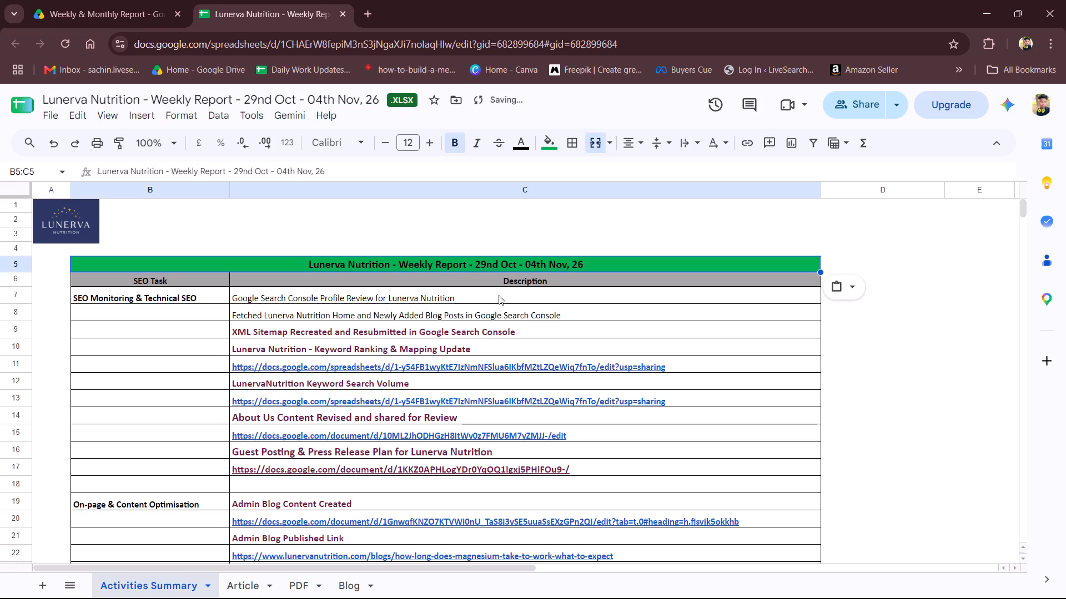
# Return to the Lunerva Nutrition folder in Drive, open the "Lunerva Nutrition - Off-Page" spreadsheet, and place its tab after the weekly report.
pyautogui.scroll(1, 322, 413)
pyautogui.scroll(-1, 315, 419)
pyautogui.scroll(-1, 263, 457)
pyautogui.click(109, 0)
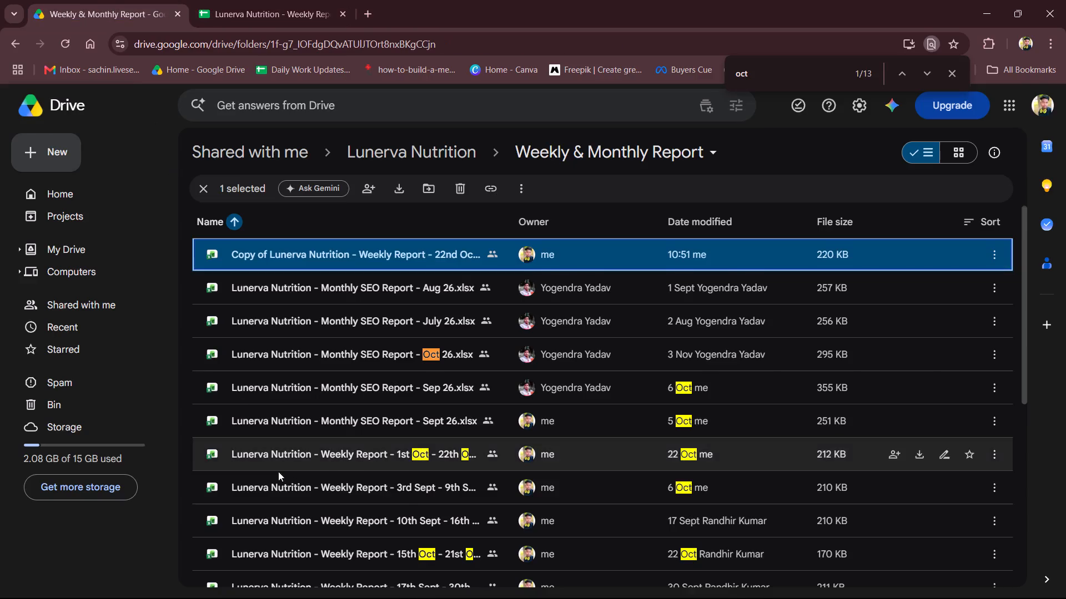
pyautogui.hscroll(20, 431, 423)
pyautogui.hscroll(2, 431, 423)
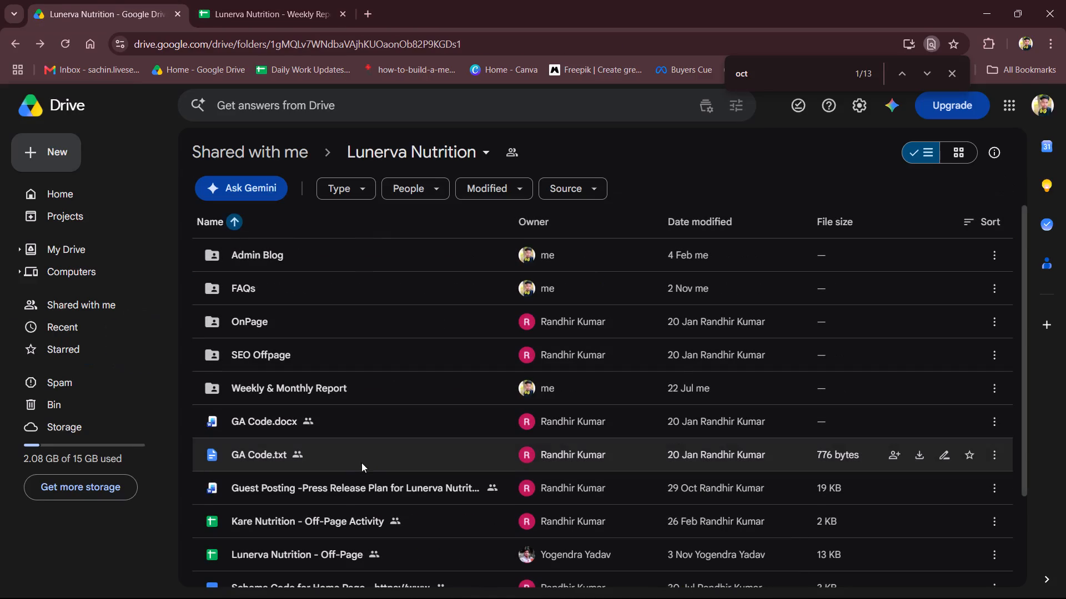
pyautogui.scroll(-1, 361, 464)
pyautogui.doubleClick(314, 551)
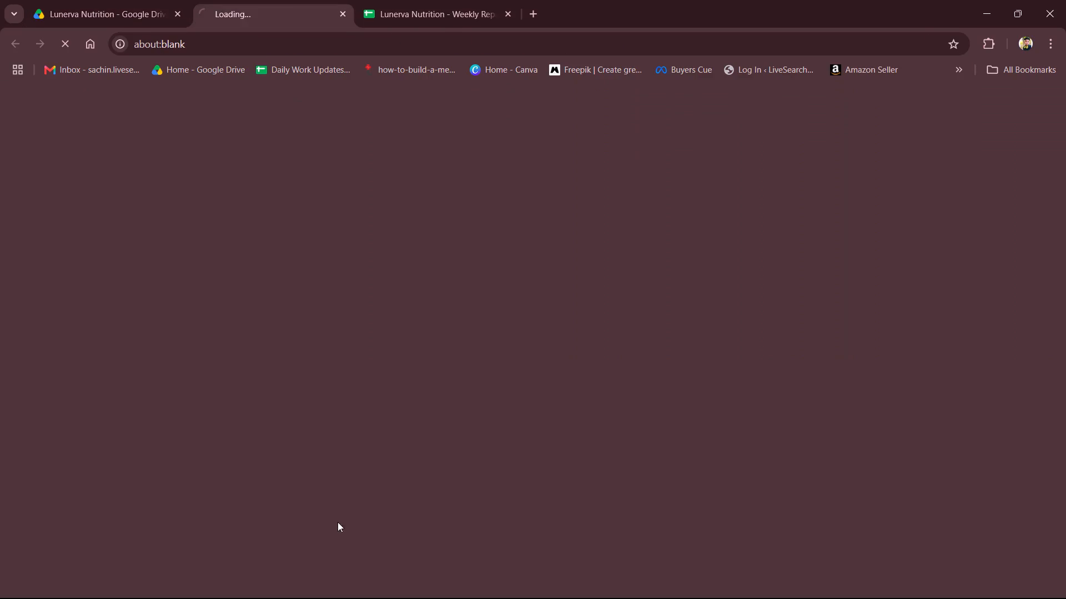
pyautogui.moveTo(245, 16); pyautogui.dragTo(370, 22)
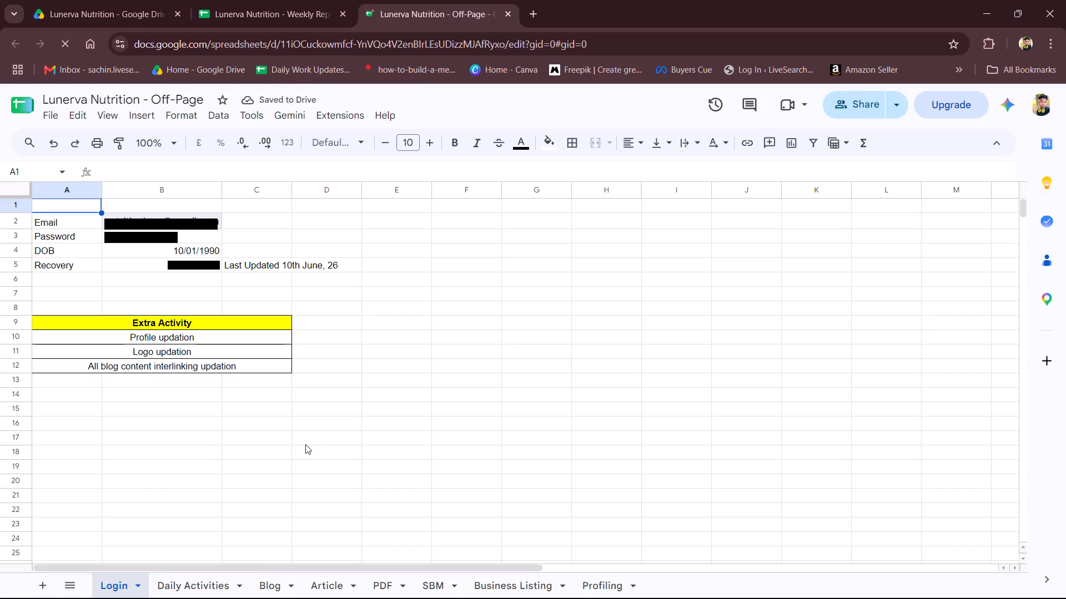
# Review the off-page submissions and their dates on the Daily Activities sheet, including the Extra items above the table.
pyautogui.doubleClick(176, 581)
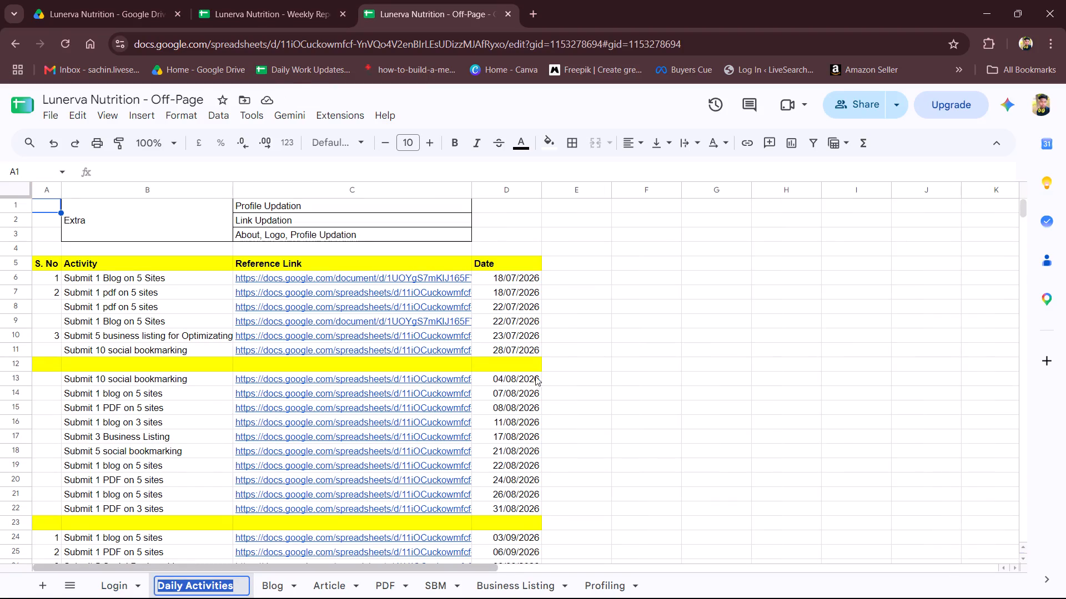
pyautogui.click(662, 374)
pyautogui.scroll(-8, 455, 491)
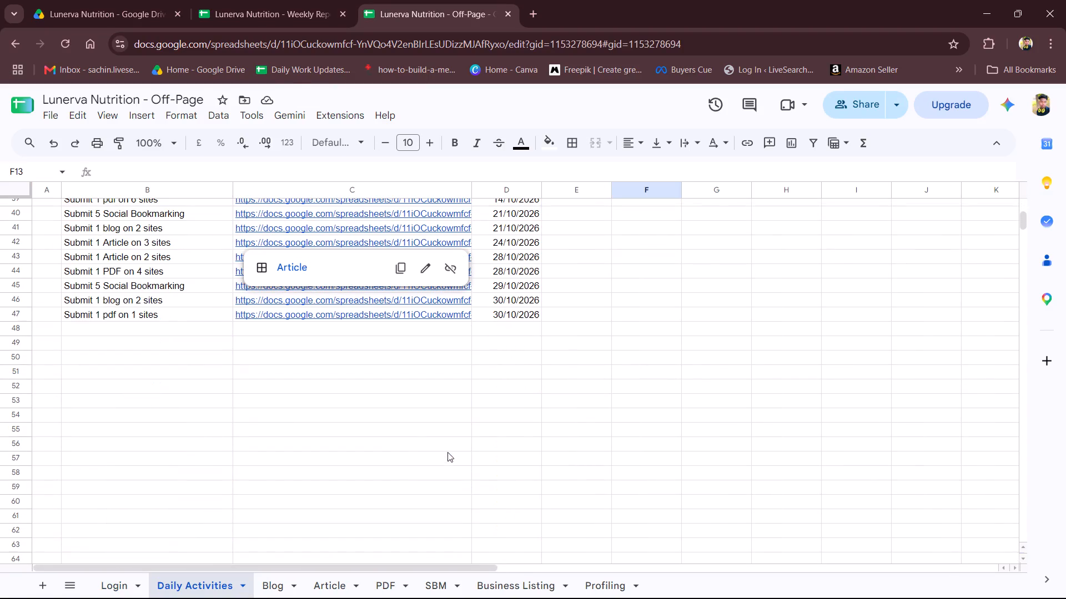
pyautogui.click(422, 388)
pyautogui.scroll(5, 422, 388)
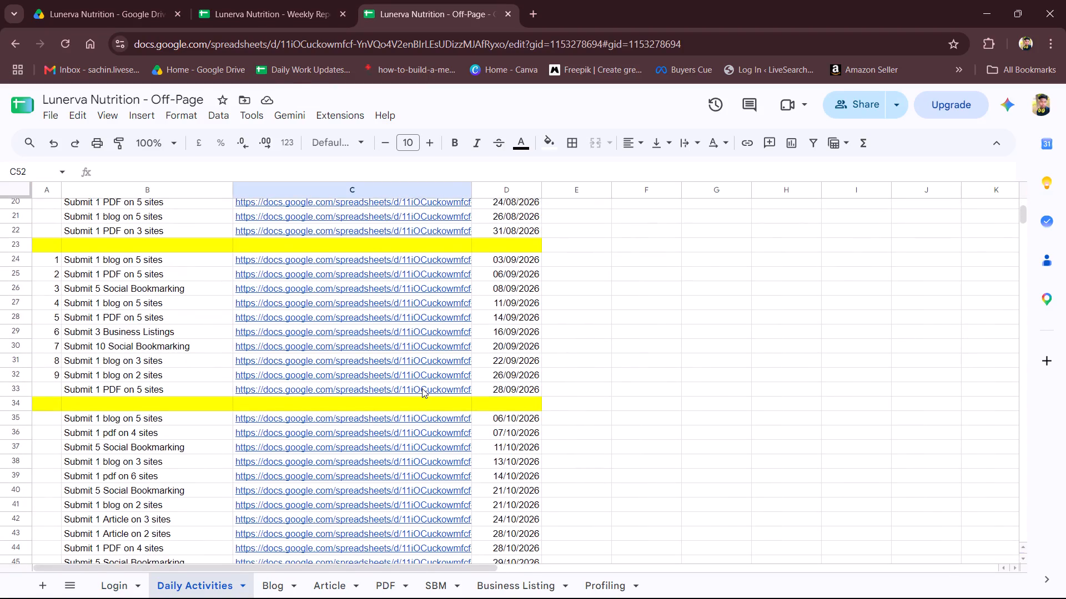
pyautogui.scroll(5, 422, 388)
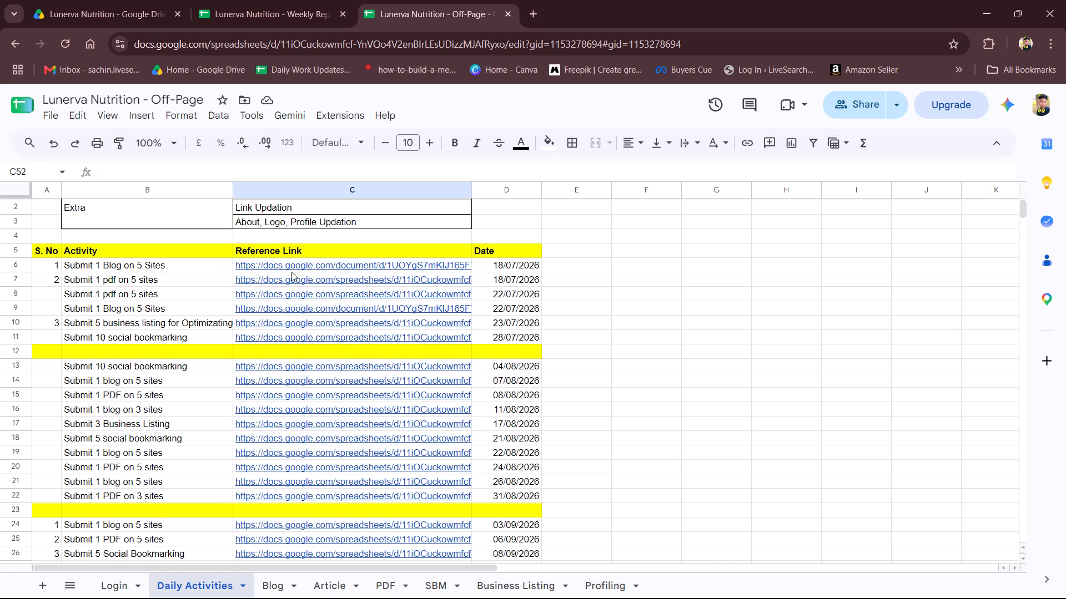
pyautogui.click(283, 235)
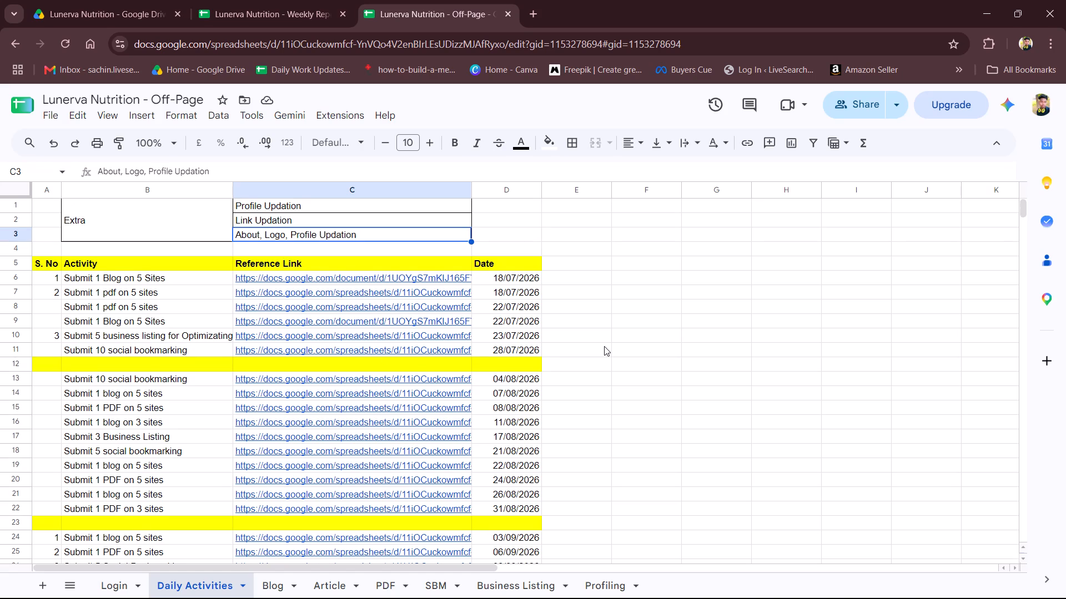
# Review the latest October submissions on the Daily Activities sheet and the published links and dates on the PDF sheet.
pyautogui.click(604, 346)
pyautogui.scroll(-5, 604, 346)
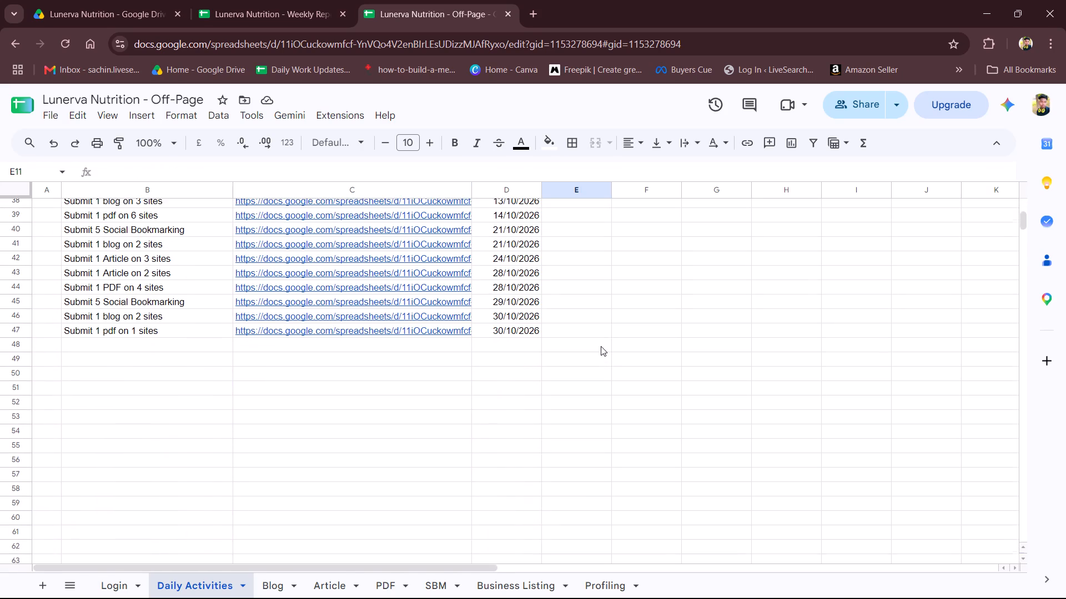
pyautogui.scroll(-1, 601, 346)
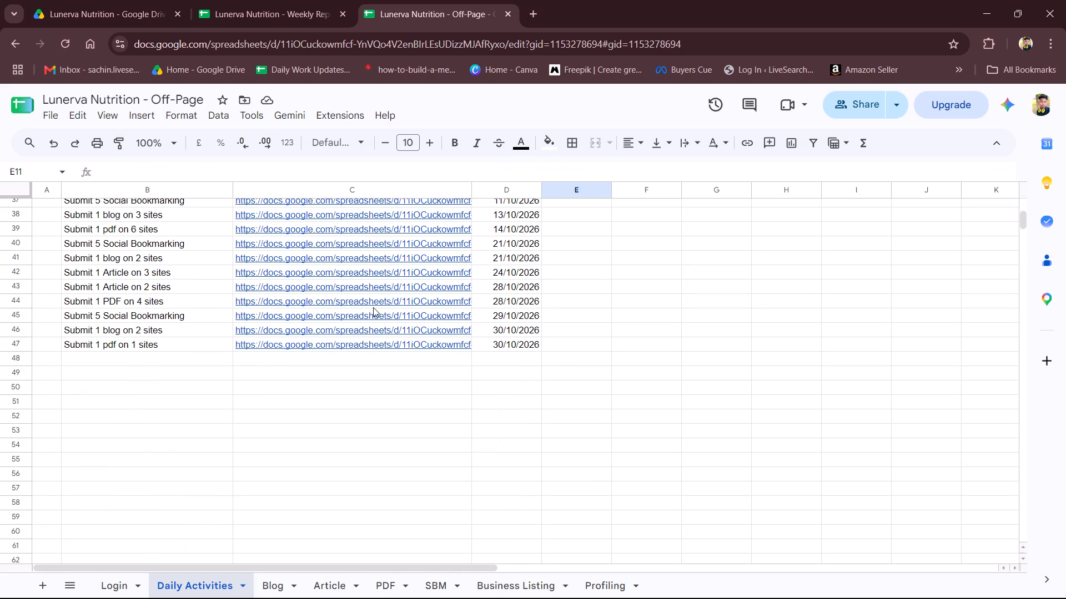
pyautogui.click(370, 302)
pyautogui.click(282, 327)
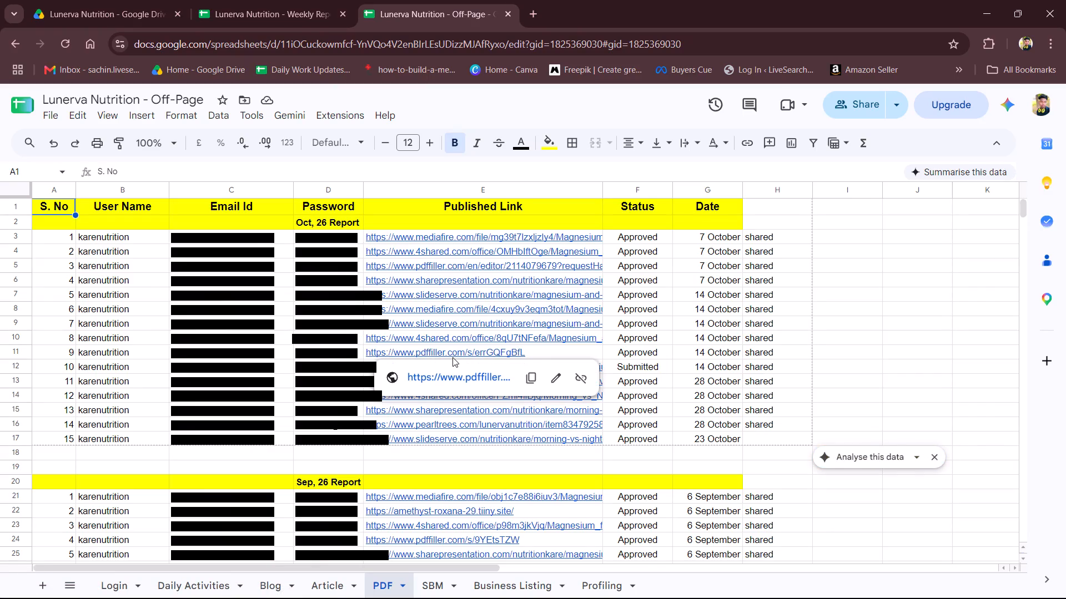
pyautogui.click(278, 0)
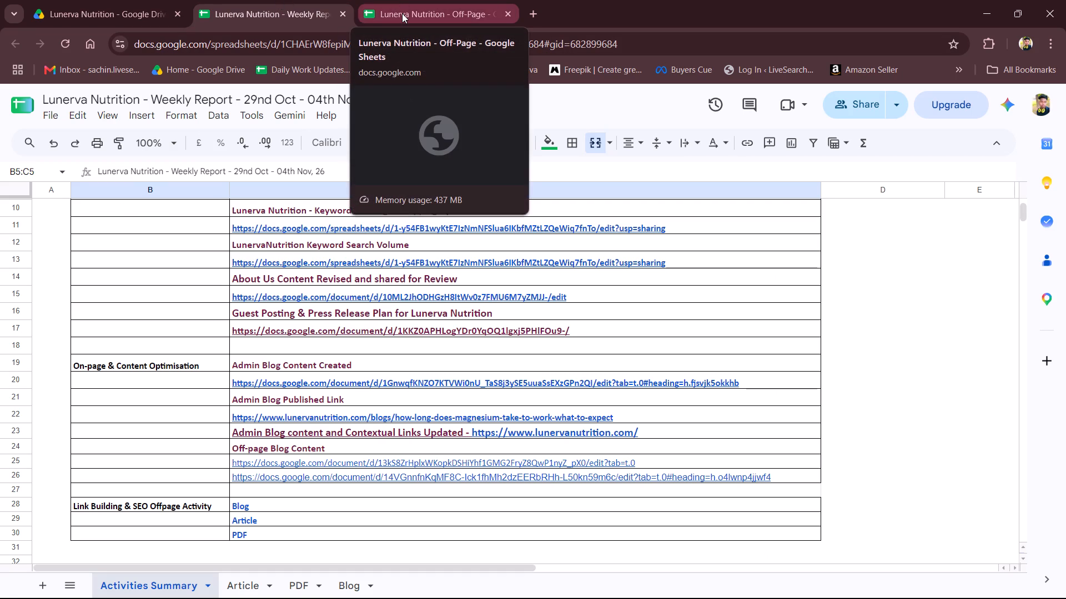
pyautogui.click(441, 0)
pyautogui.scroll(-5, 462, 489)
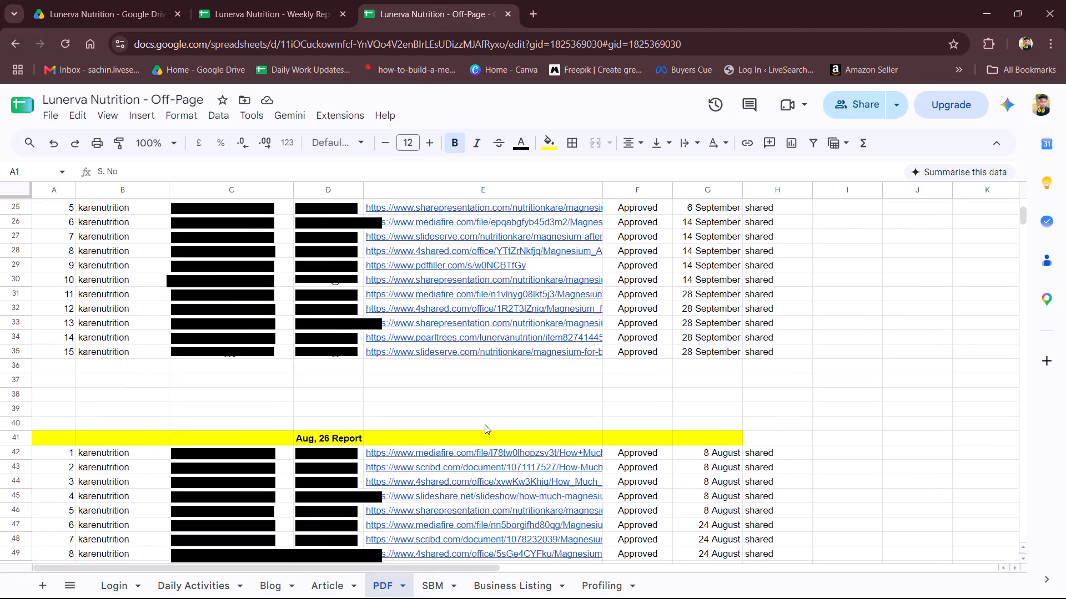
pyautogui.scroll(-5, 485, 425)
pyautogui.scroll(2, 483, 432)
pyautogui.scroll(-8, 483, 432)
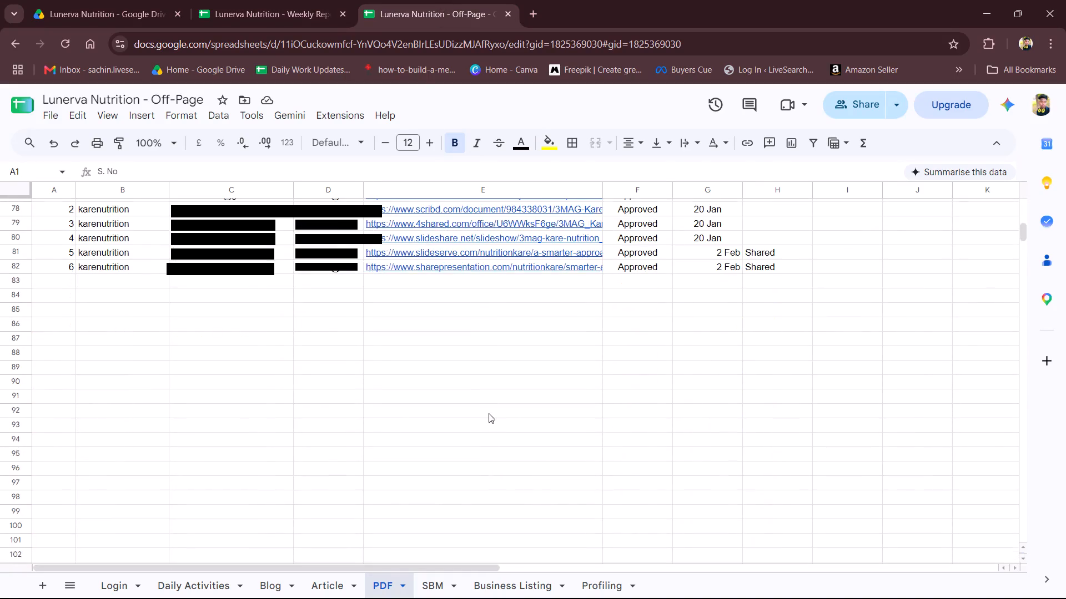
pyautogui.scroll(16, 489, 409)
# From the 29/10/2026 Social Bookmarking entry in Daily Activities, open the SBM sheet and copy its five 29 Oct published links, E13:E17.
pyautogui.click(182, 586)
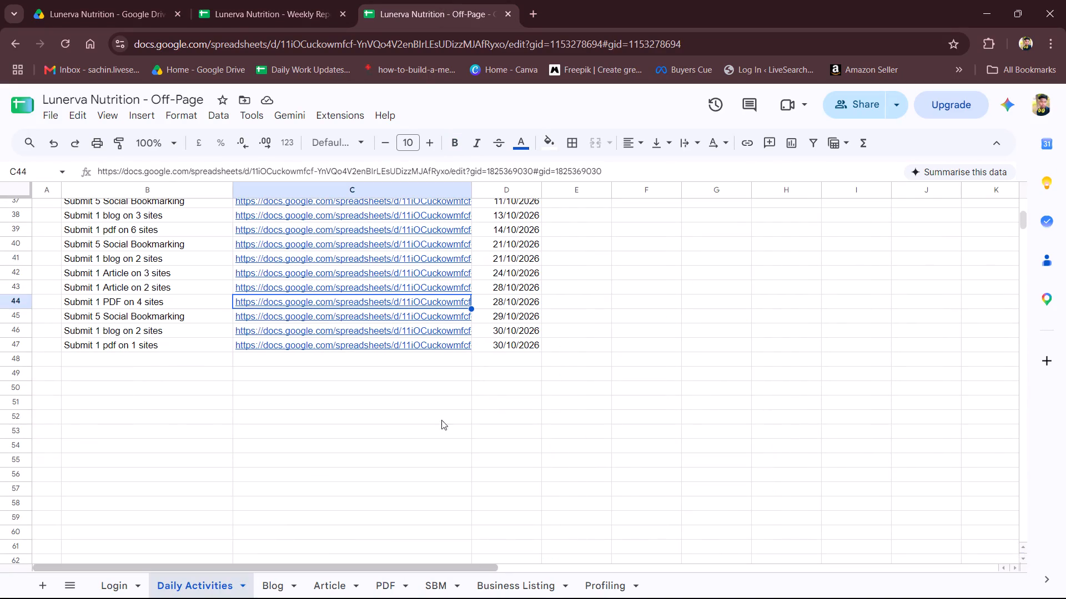
pyautogui.click(403, 319)
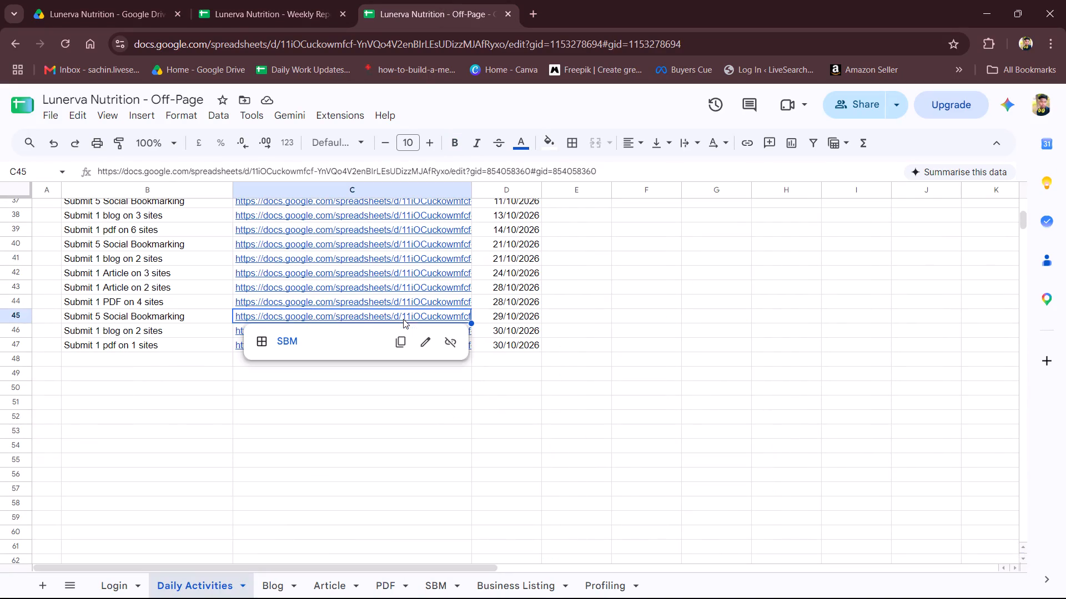
pyautogui.click(272, 342)
pyautogui.click(284, 341)
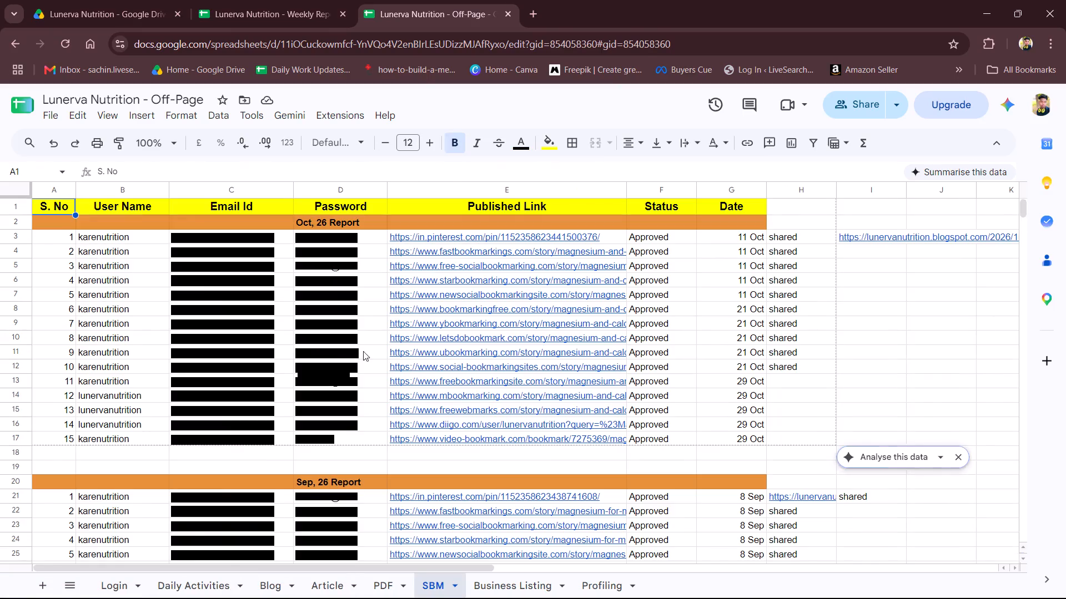
pyautogui.click(525, 385)
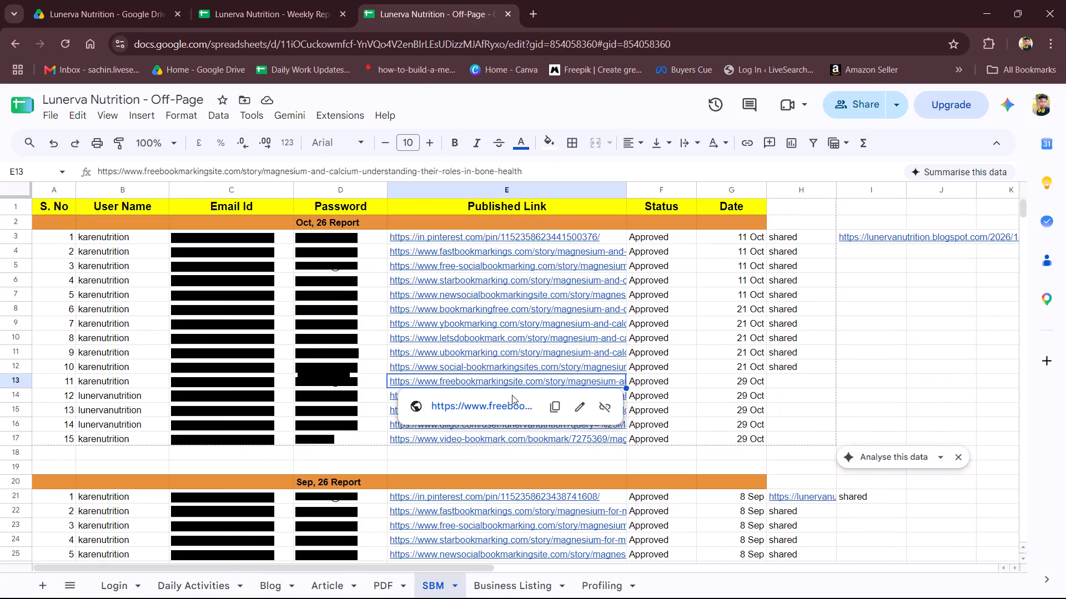
pyautogui.click(490, 439)
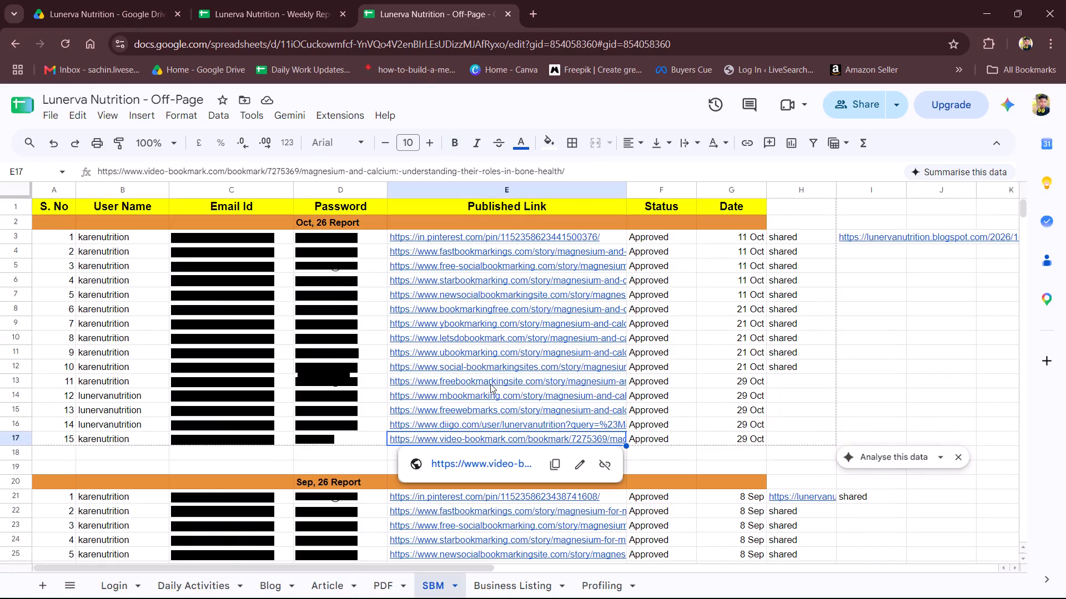
pyautogui.click(491, 383)
pyautogui.keyDown('shift'); pyautogui.click(497, 435); pyautogui.keyUp('shift')
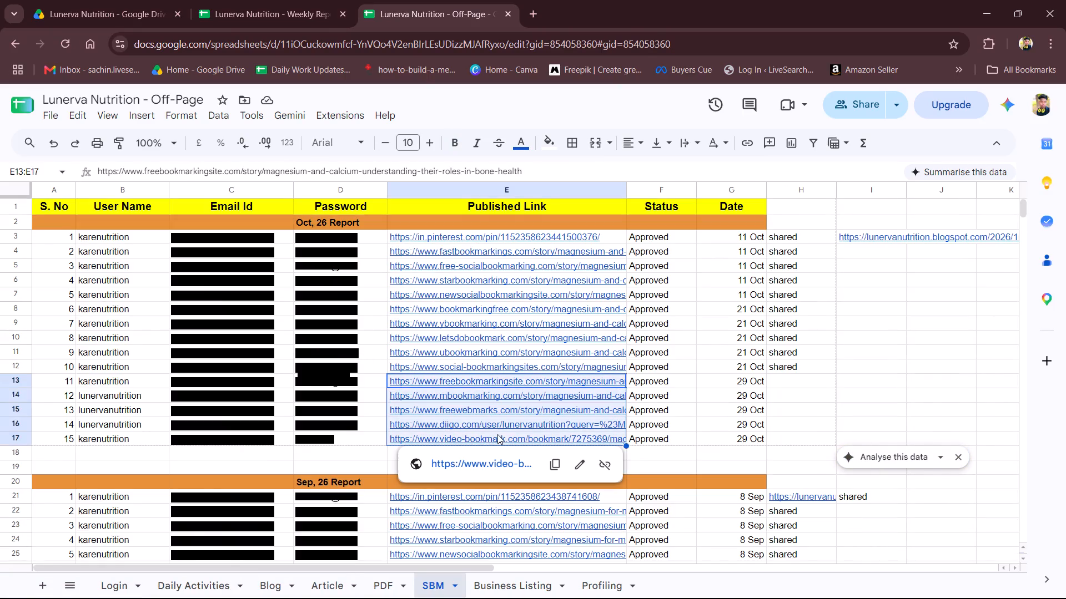
pyautogui.hotkey('ctrl', 'c')
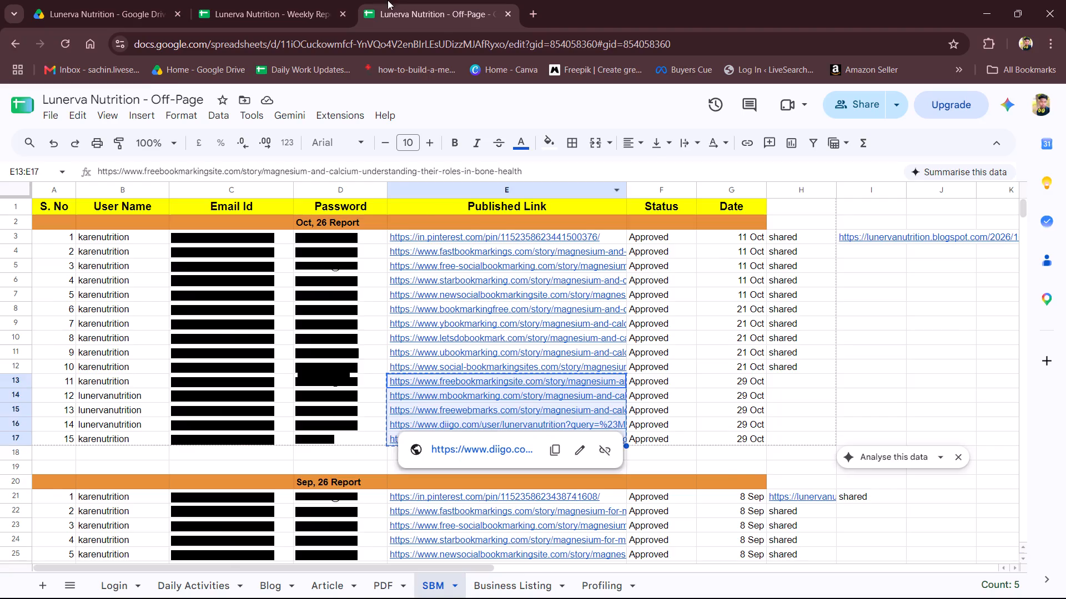
# Check the report's summary, and examine the Blog and PDF sheets linked from the two 30/10/2026 entries in Daily Activities.
pyautogui.click(239, 0)
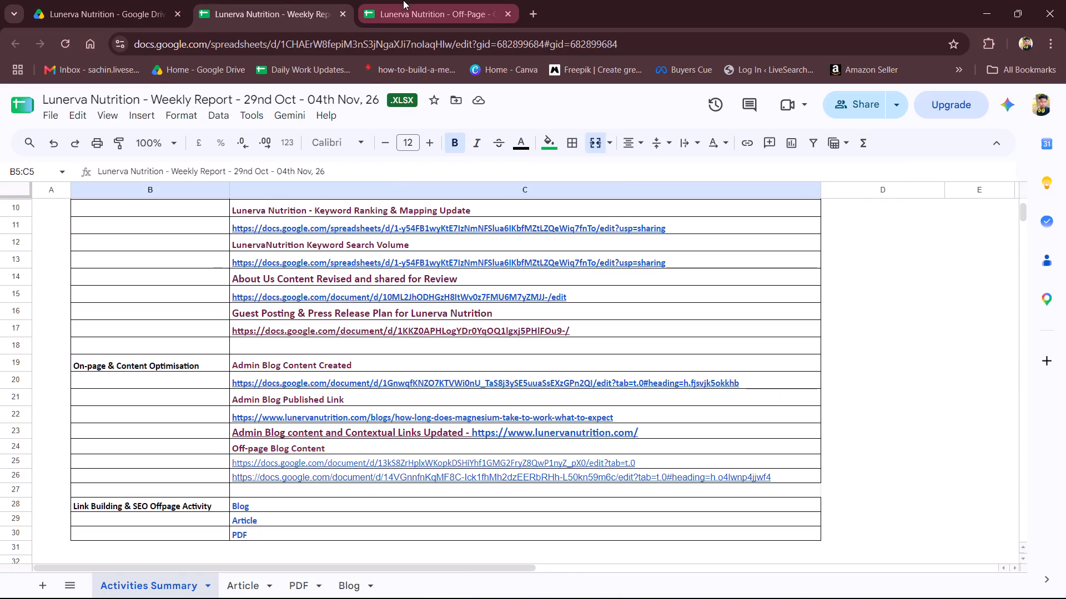
pyautogui.click(403, 0)
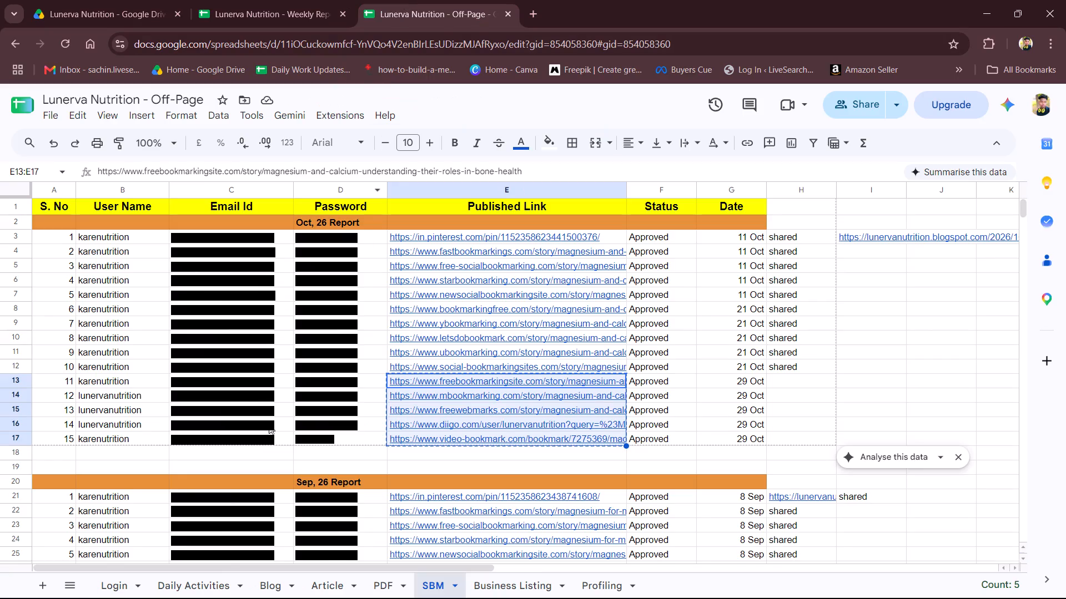
pyautogui.click(187, 592)
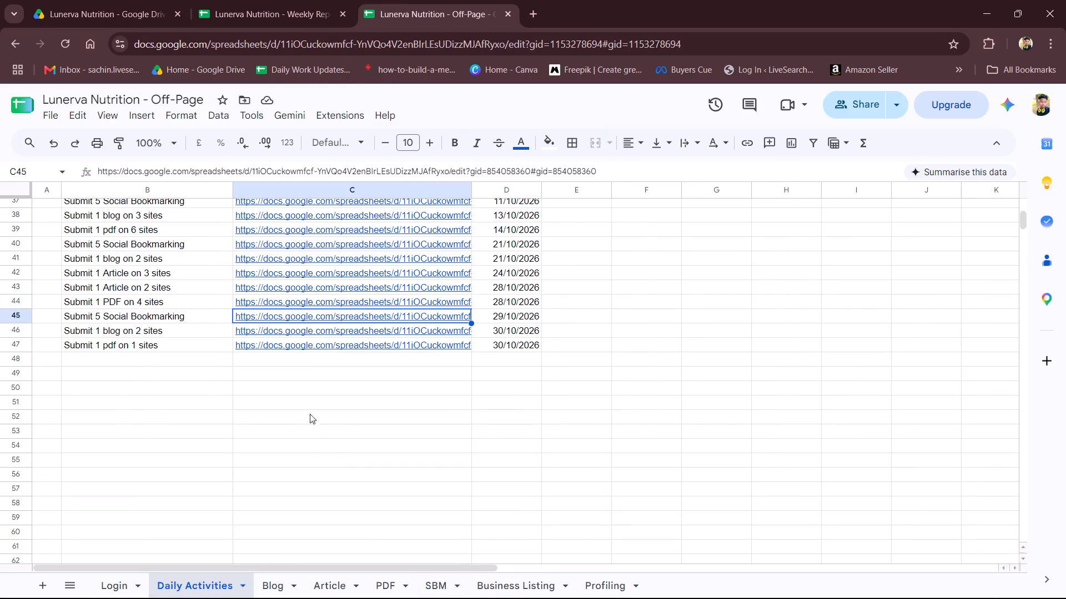
pyautogui.click(270, 331)
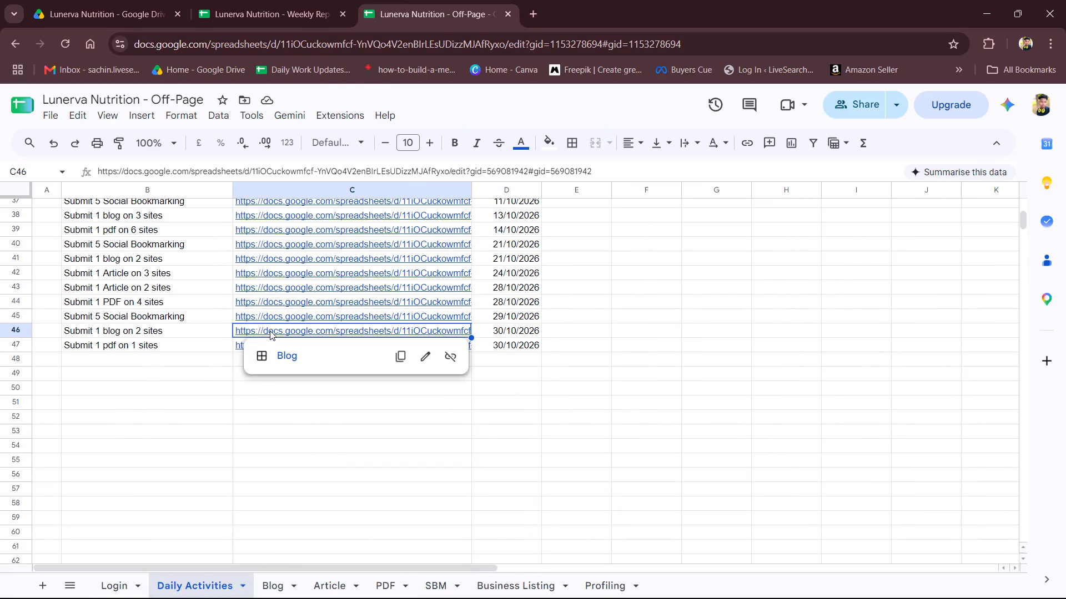
pyautogui.click(280, 355)
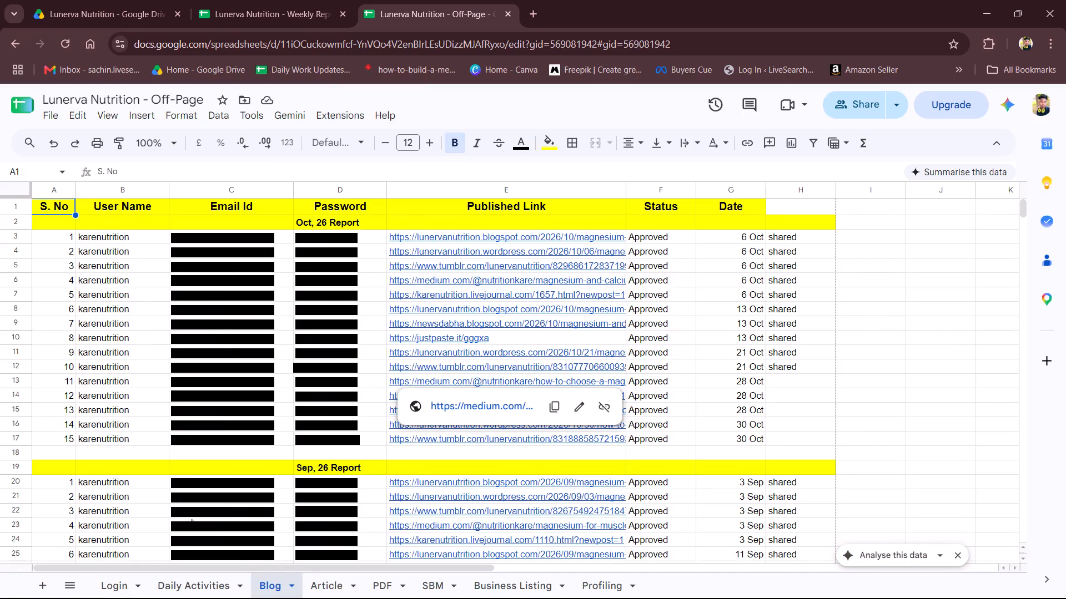
pyautogui.click(188, 588)
pyautogui.click(296, 345)
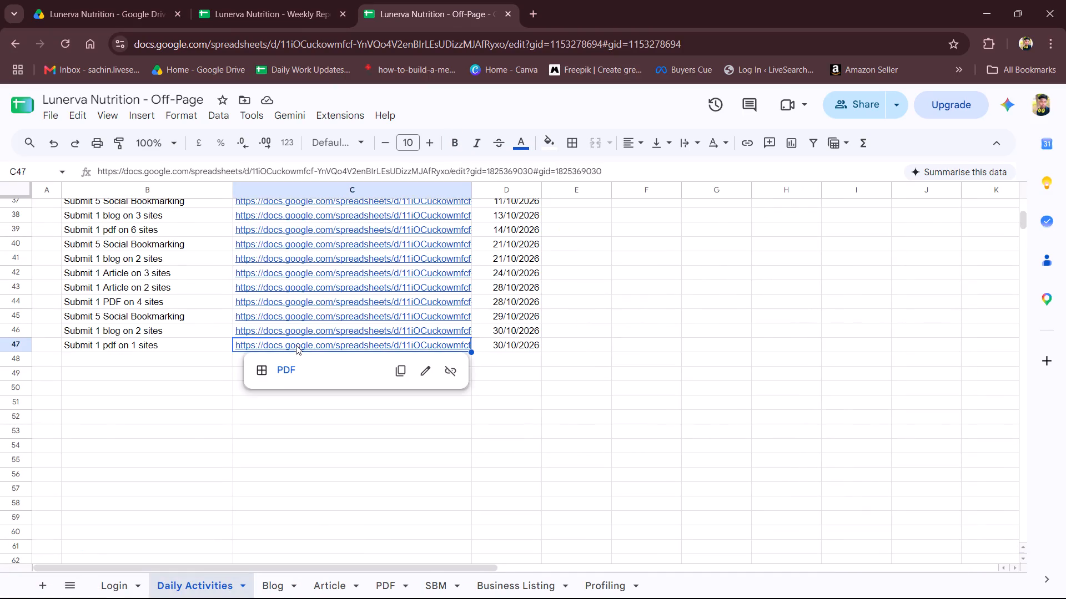
pyautogui.click(279, 369)
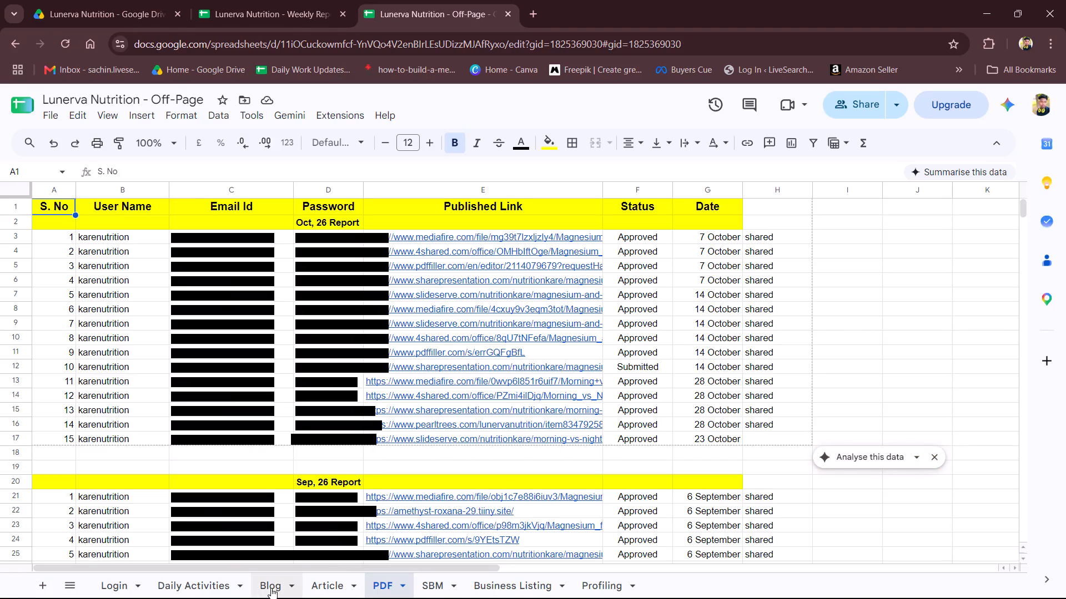
pyautogui.click(214, 591)
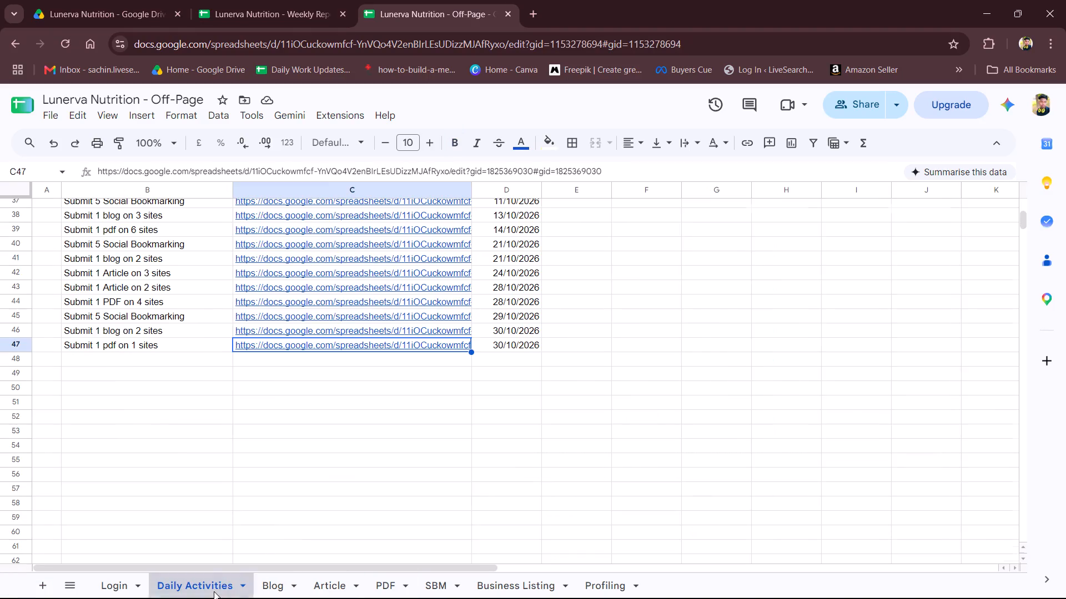
# Replace the five published URLs in C9:C13 of the weekly report's Article sheet with the copied SBM links and apply all borders.
pyautogui.click(272, 0)
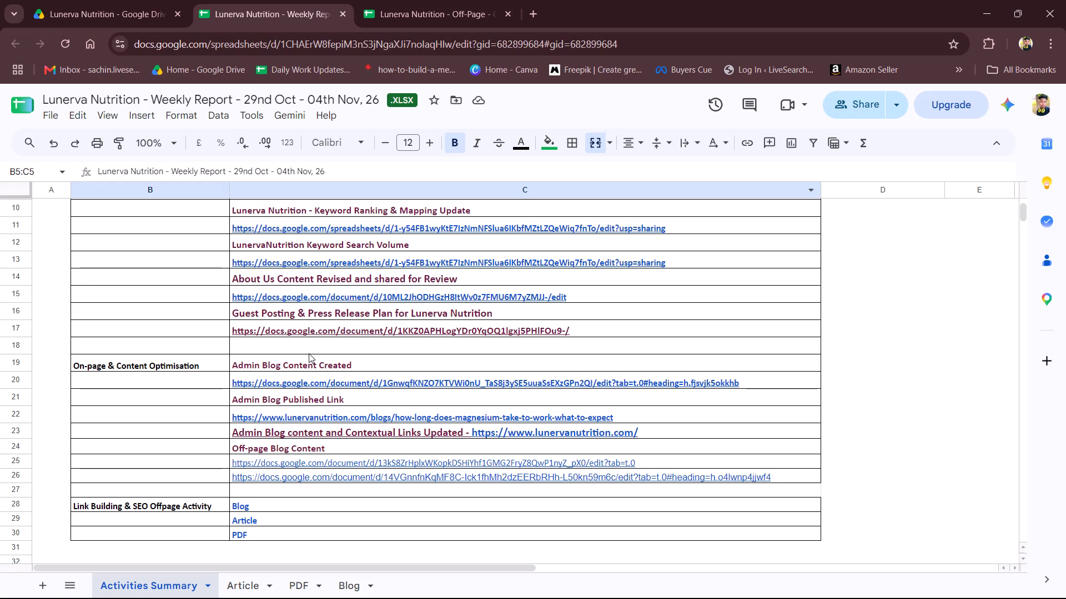
pyautogui.click(242, 588)
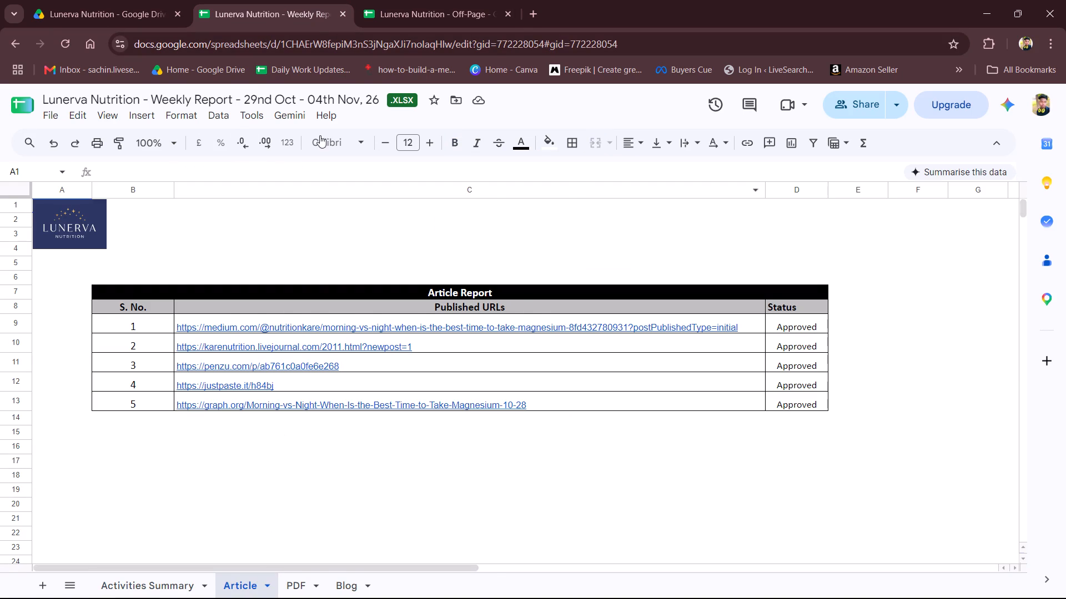
pyautogui.click(393, 0)
pyautogui.click(411, 316)
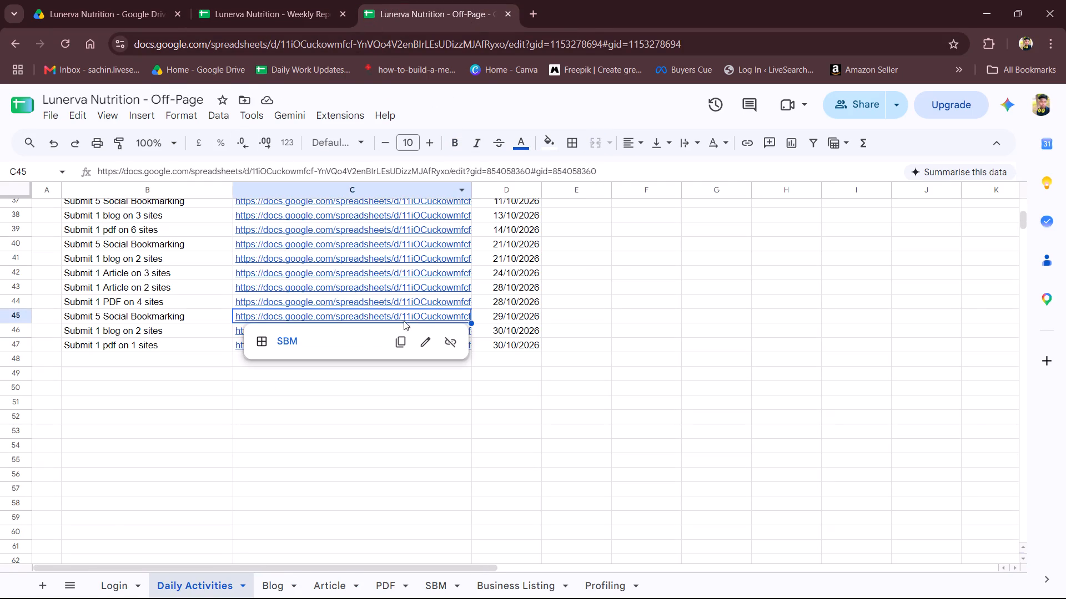
pyautogui.click(288, 341)
pyautogui.click(292, 4)
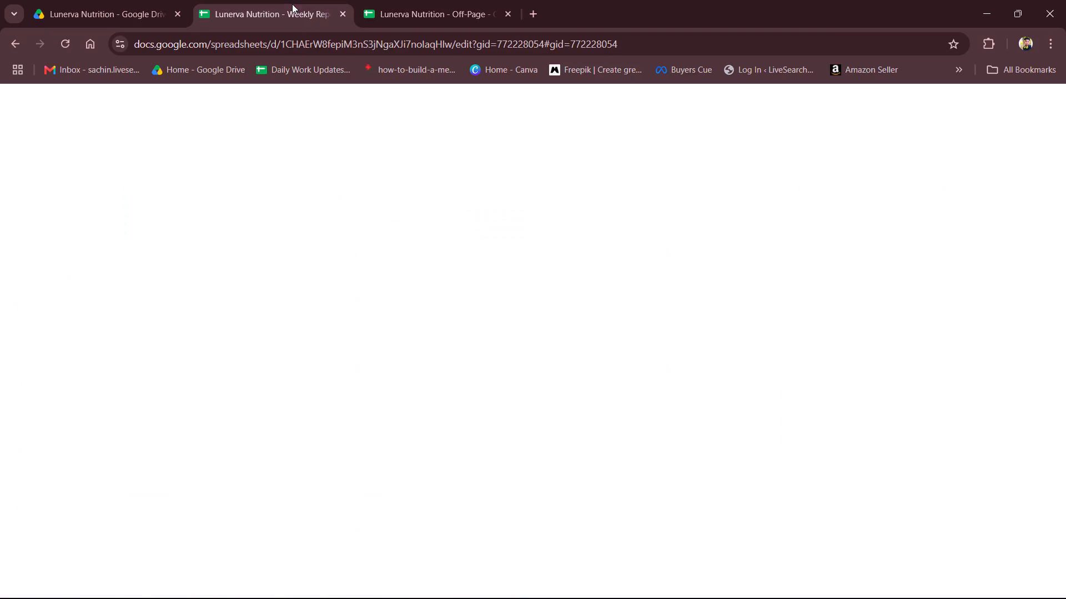
pyautogui.click(314, 325)
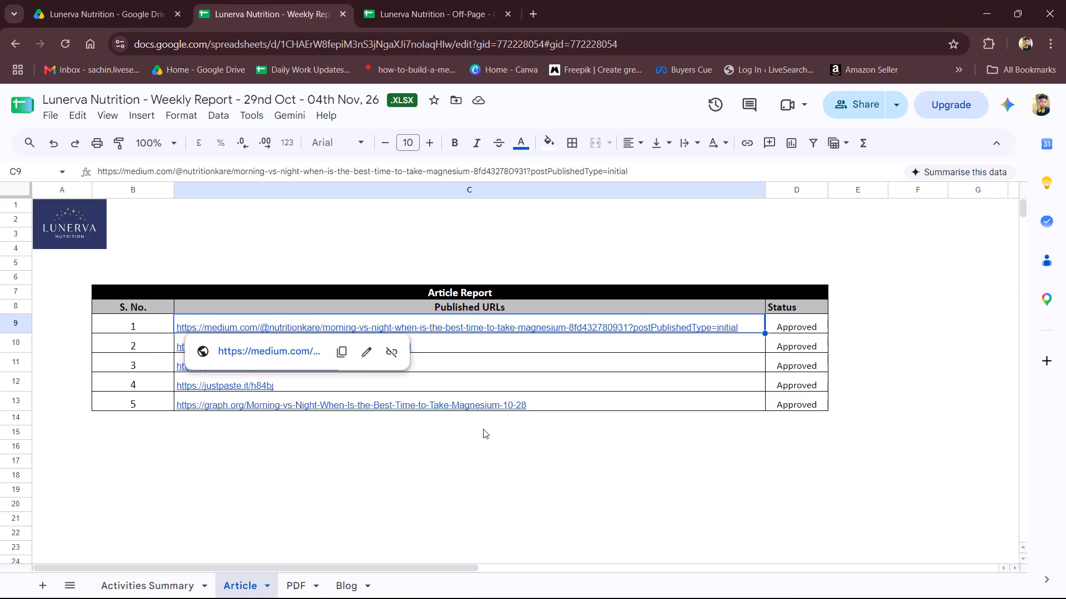
pyautogui.keyDown('shift'); pyautogui.click(503, 404); pyautogui.keyUp('shift')
pyautogui.hotkey('ctrl', 'v')
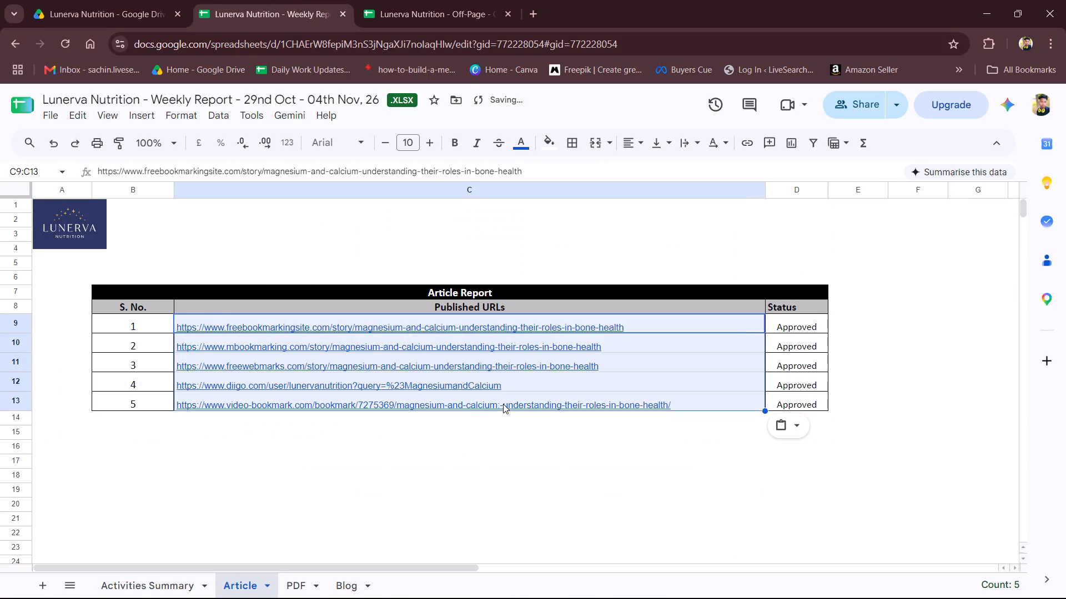
pyautogui.click(582, 143)
pyautogui.click(584, 173)
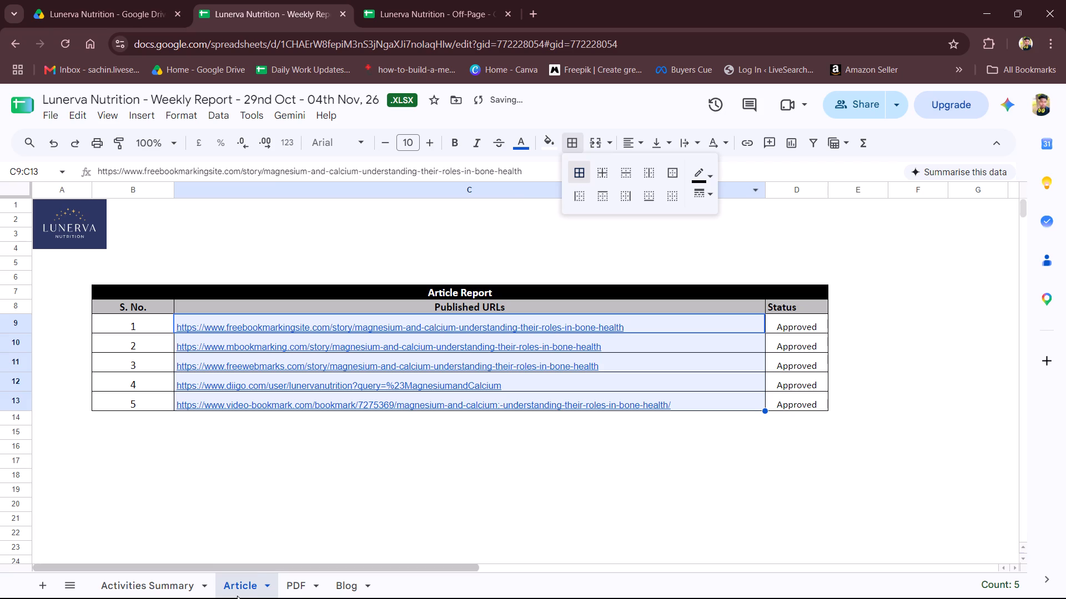
# Rename the weekly report's Article sheet as SBM.
pyautogui.tripleClick(243, 583)
pyautogui.click(243, 583)
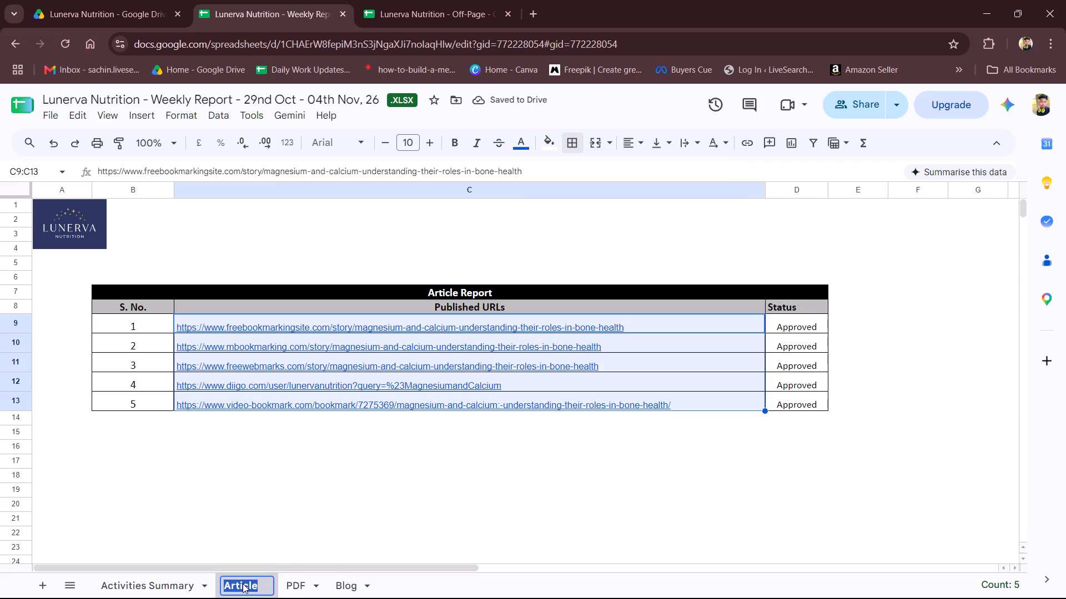
pyautogui.hotkey('shift', 's')
pyautogui.write('BM')
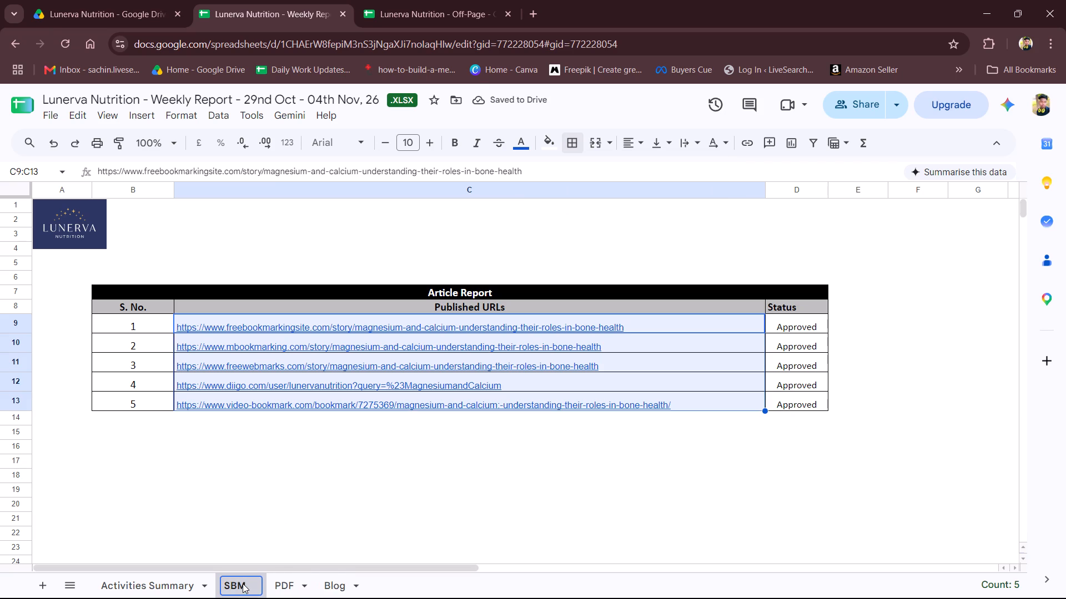
# Copy the new sheet name into the black table heading B7:D7 so it reads "SBM Report".
pyautogui.hotkey('ctrl', 'shift', 'Left')
pyautogui.hotkey('ctrl', 'c')
pyautogui.click(449, 289)
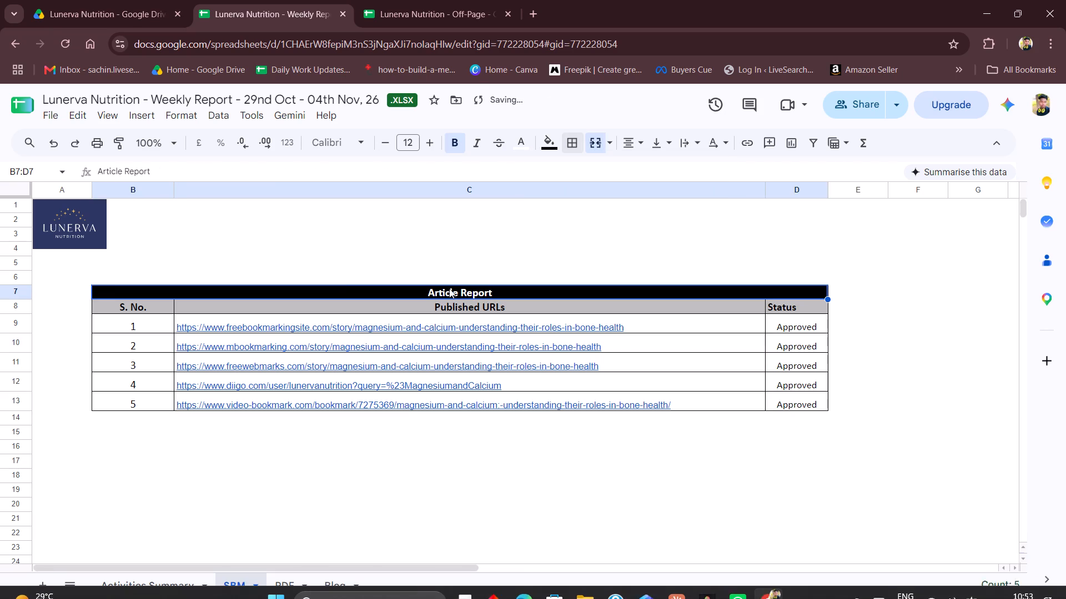
pyautogui.moveTo(122, 171); pyautogui.dragTo(108, 171)
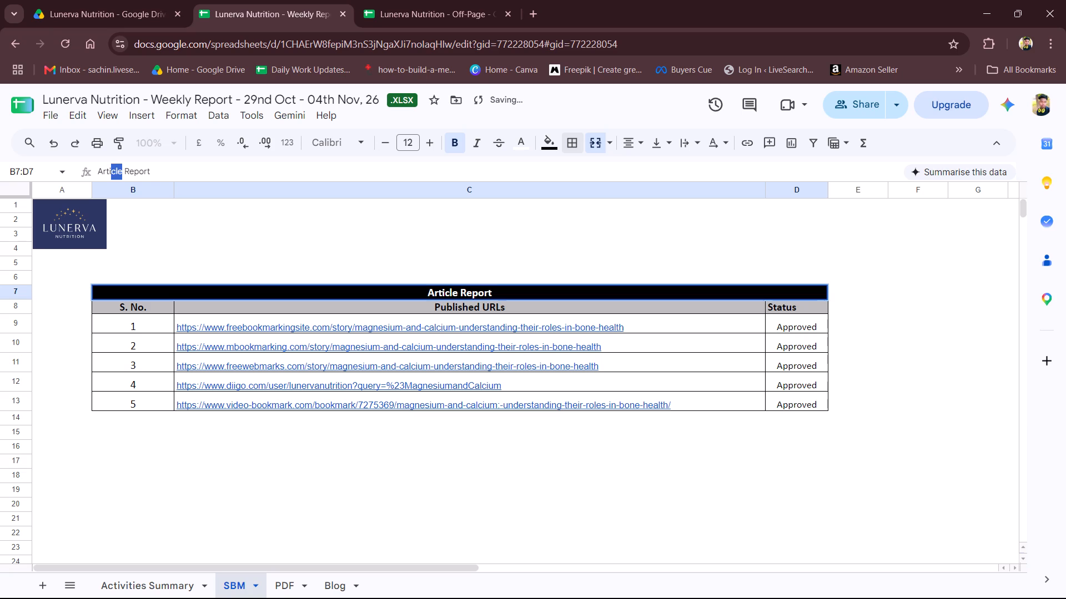
pyautogui.moveTo(108, 171); pyautogui.dragTo(88, 171)
pyautogui.hotkey('ctrl', 'v')
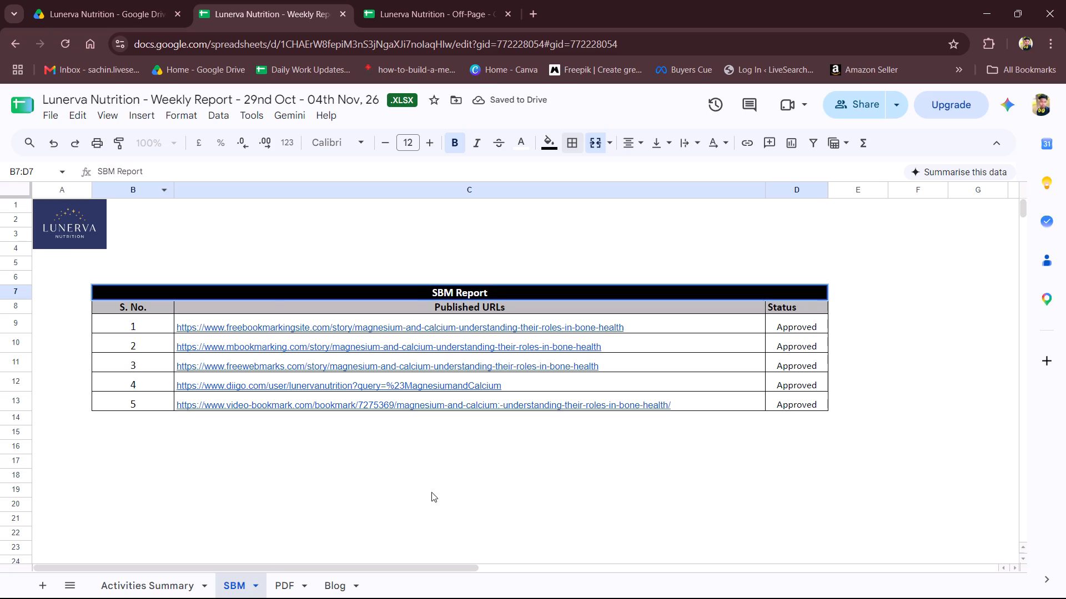
pyautogui.click(432, 493)
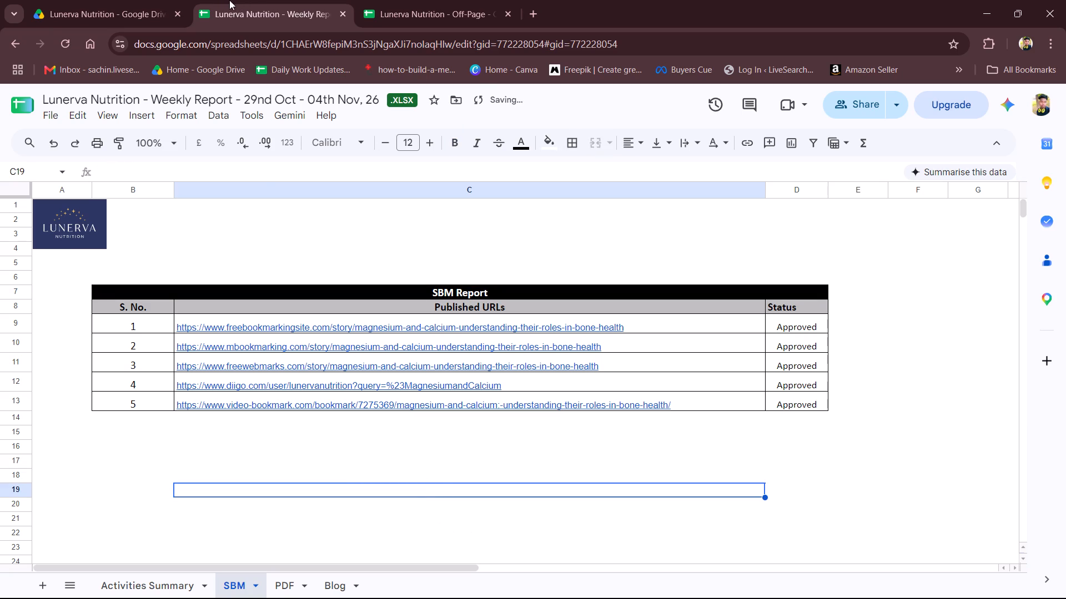
# In the Off-Page workbook's SBM sheet, mark the five 29 Oct bookmarking entries in H13:H17 as "shared".
pyautogui.click(400, 0)
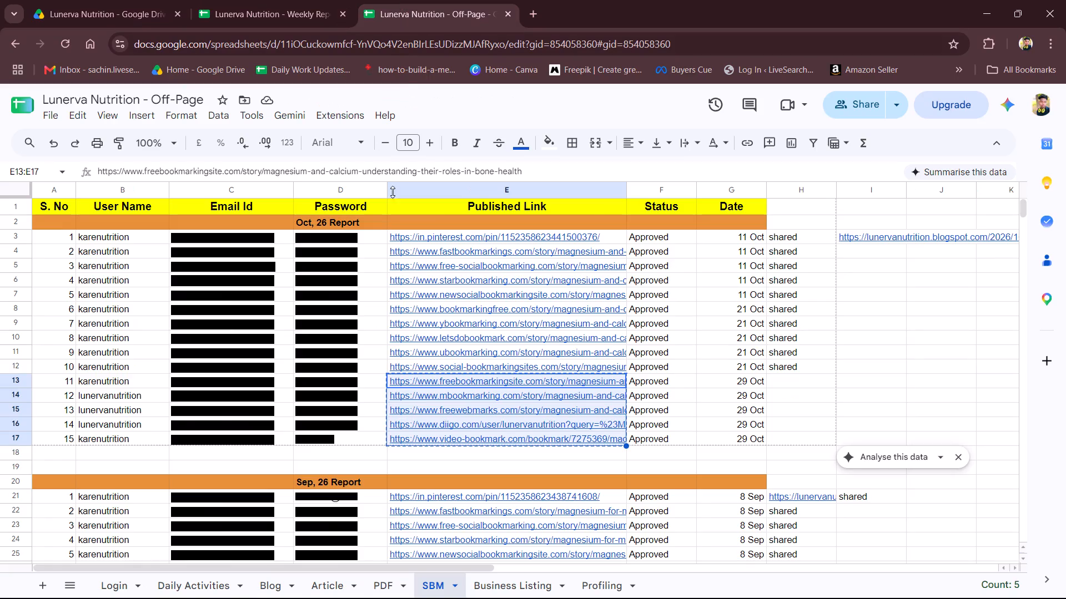
pyautogui.click(792, 370)
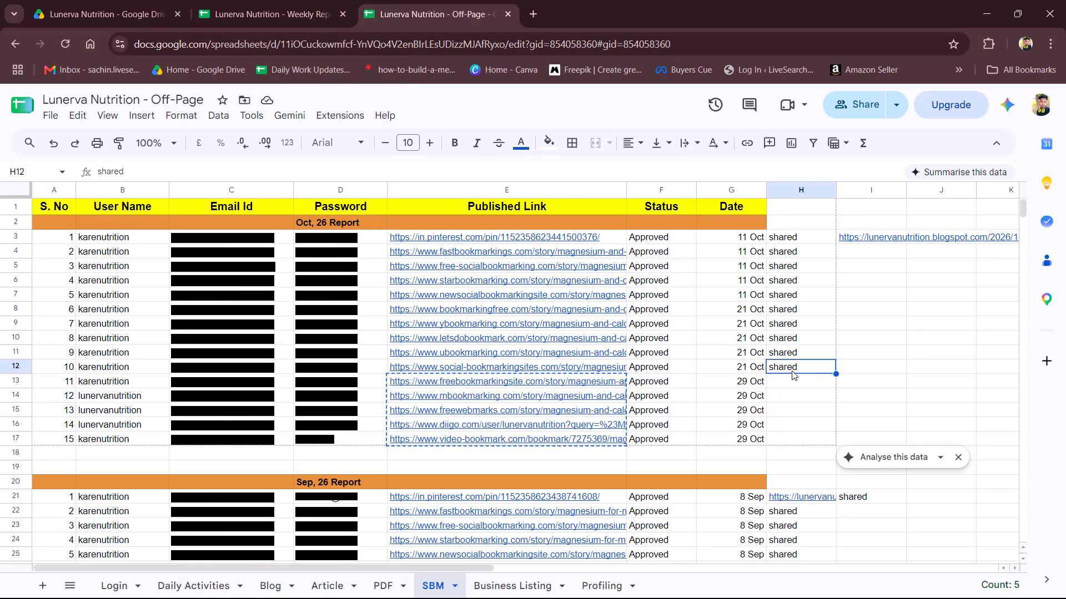
pyautogui.moveTo(837, 373); pyautogui.dragTo(831, 446)
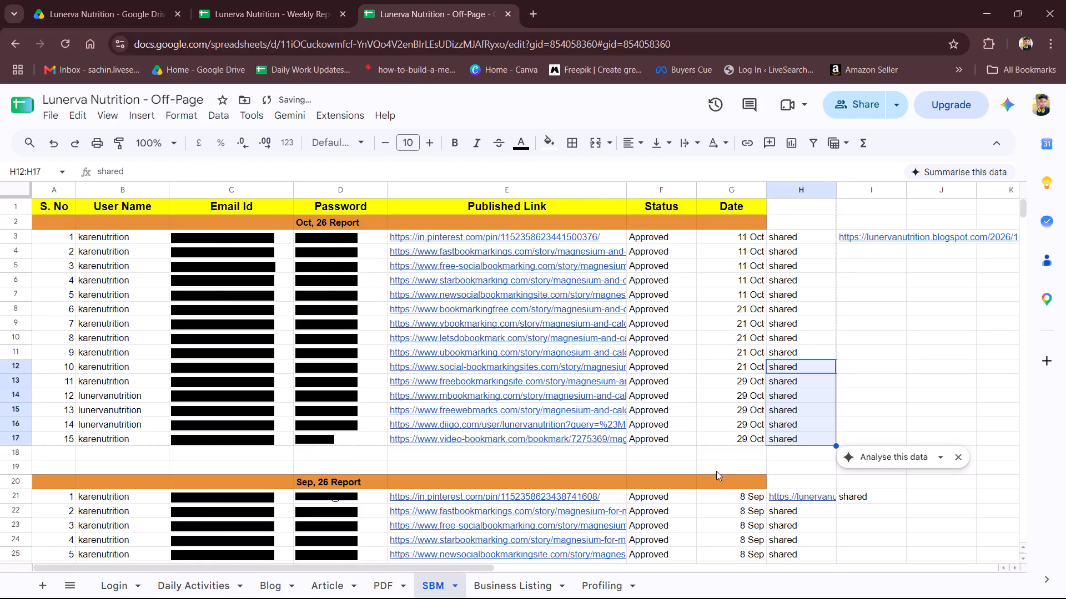
# Follow the 30/10/2026 blog entry in Daily Activities to the Blog sheet and copy published links E13:E17.
pyautogui.click(204, 589)
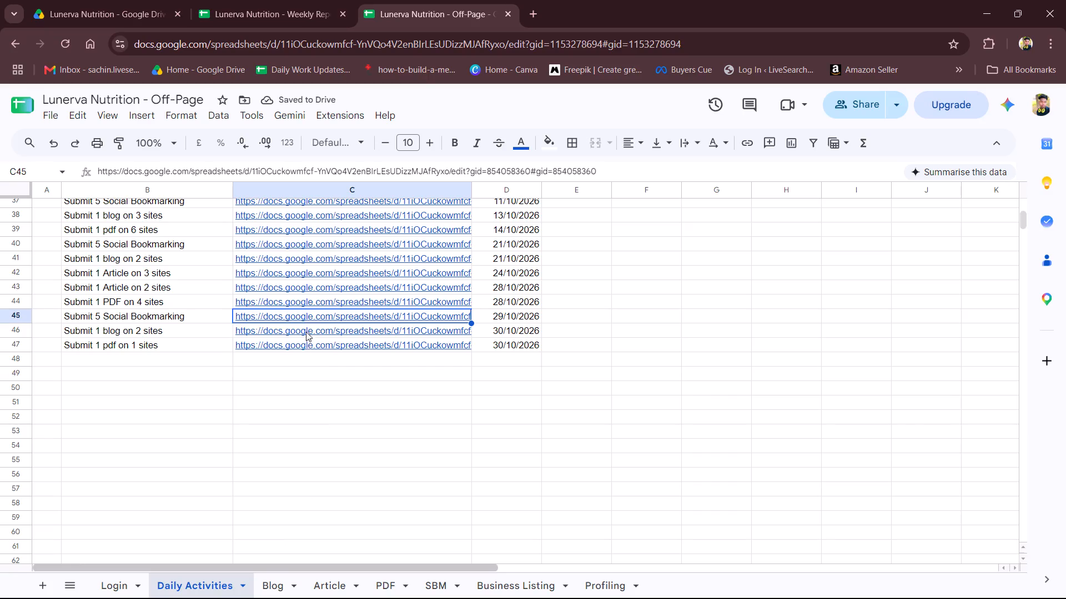
pyautogui.click(306, 329)
pyautogui.click(293, 353)
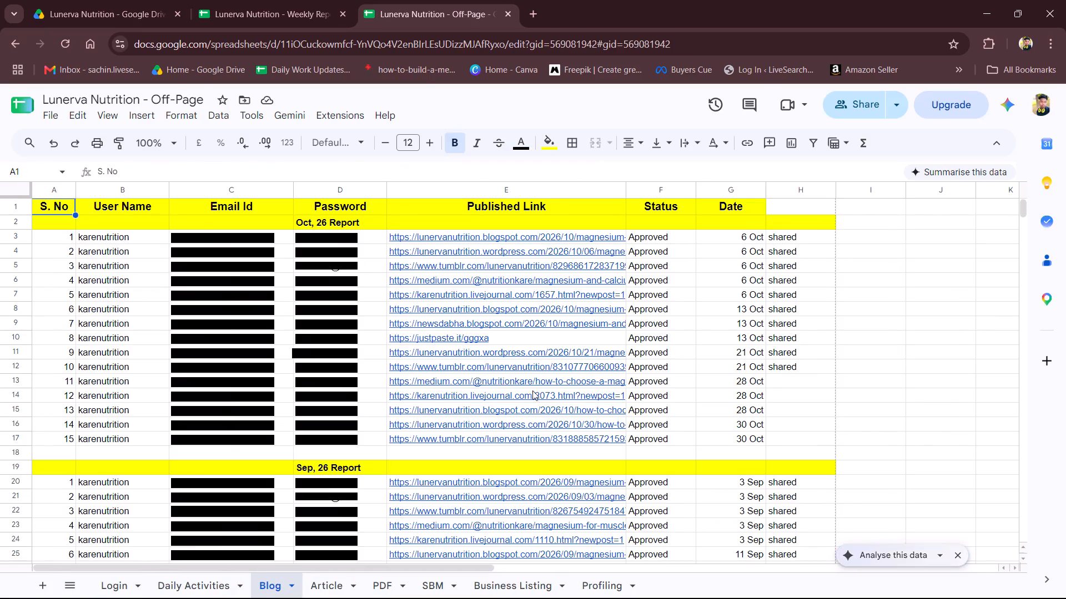
pyautogui.click(561, 368)
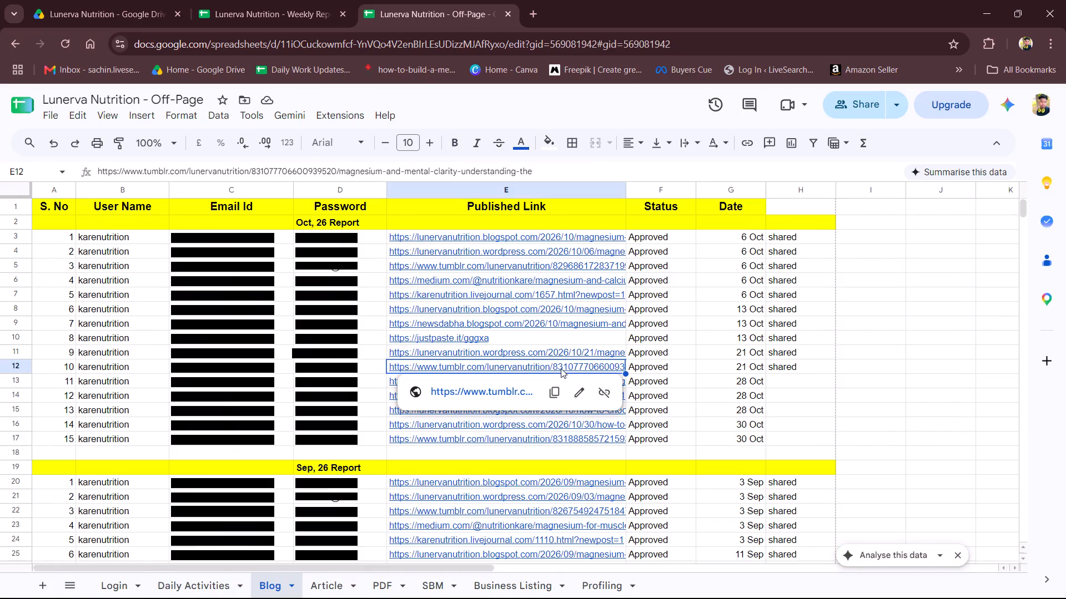
pyautogui.click(641, 468)
pyautogui.click(573, 380)
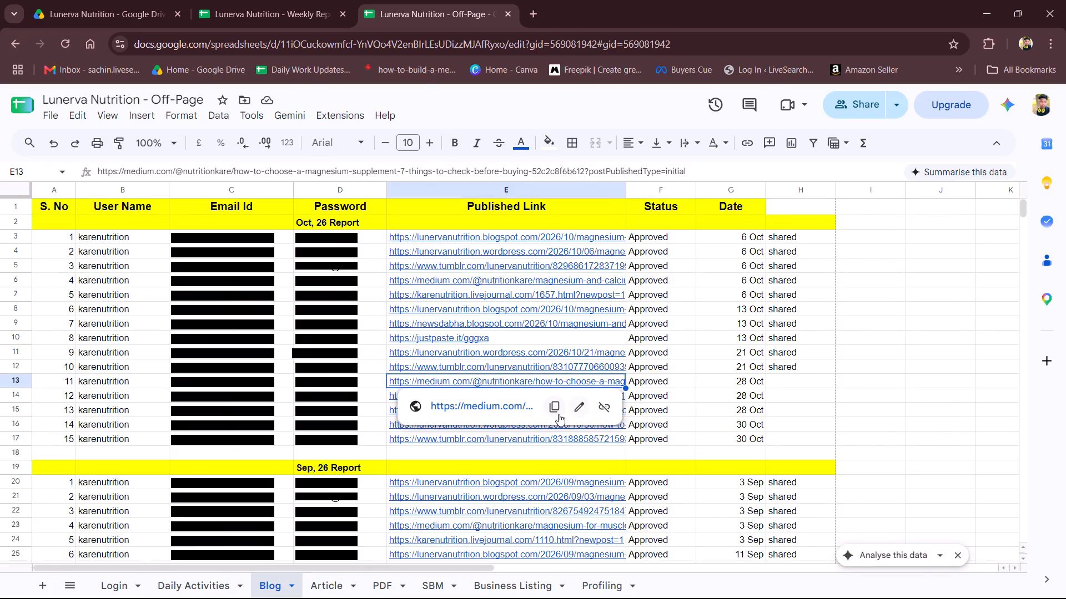
pyautogui.keyDown('shift'); pyautogui.click(554, 439); pyautogui.keyUp('shift')
pyautogui.hotkey('ctrl', 'c')
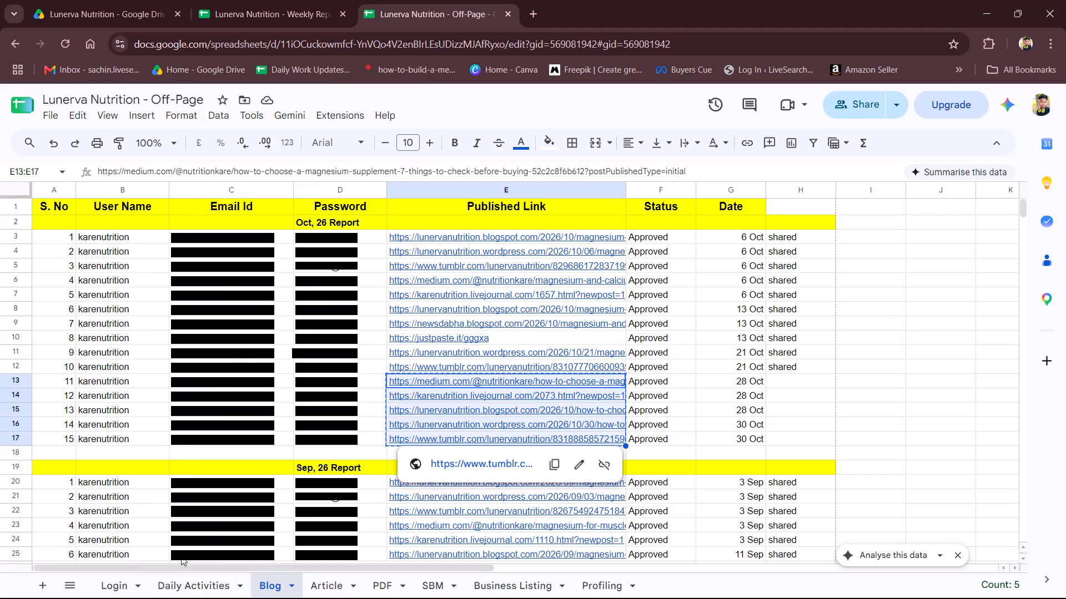
pyautogui.click(184, 580)
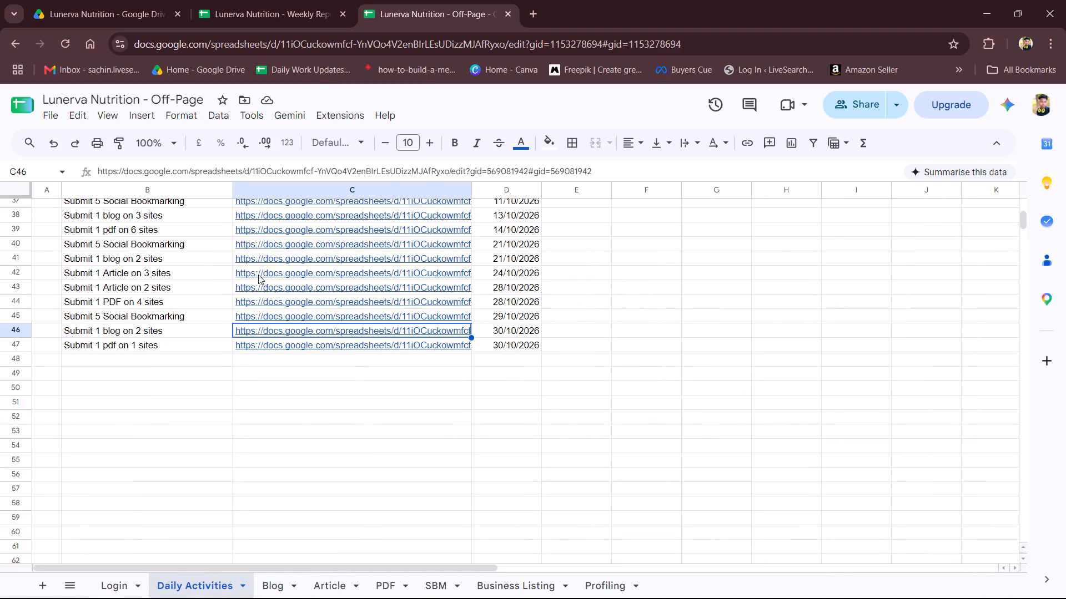
# In the weekly report workbook, move the Blog sheet ahead of the PDF sheet.
pyautogui.click(275, 0)
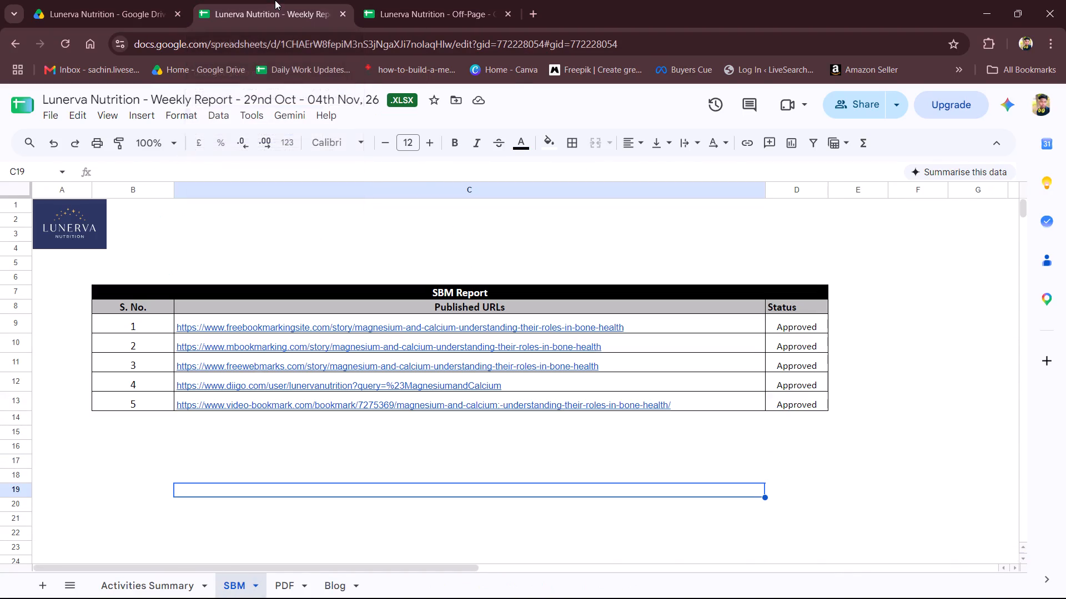
pyautogui.click(321, 499)
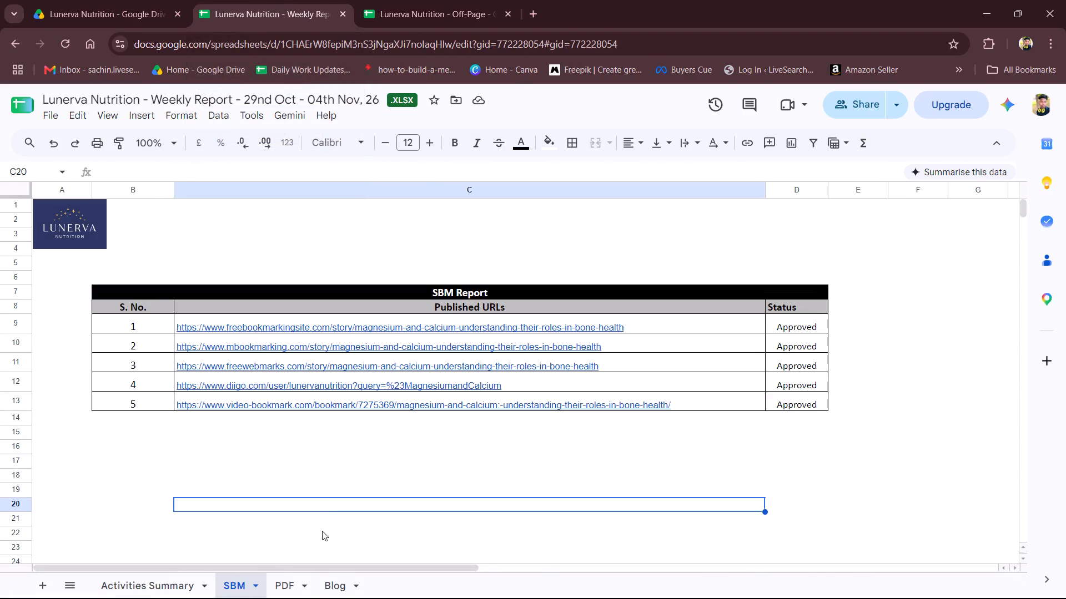
pyautogui.moveTo(332, 580); pyautogui.dragTo(289, 582)
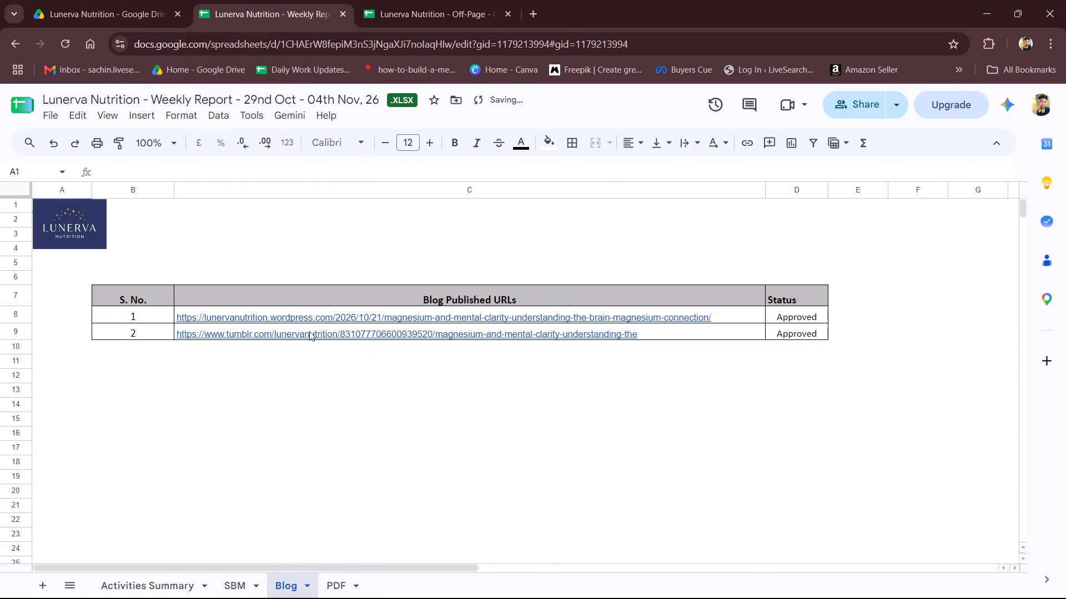
# Paste the five copied blog links into C8:C12 of the report's Blog sheet and apply all borders.
pyautogui.click(309, 319)
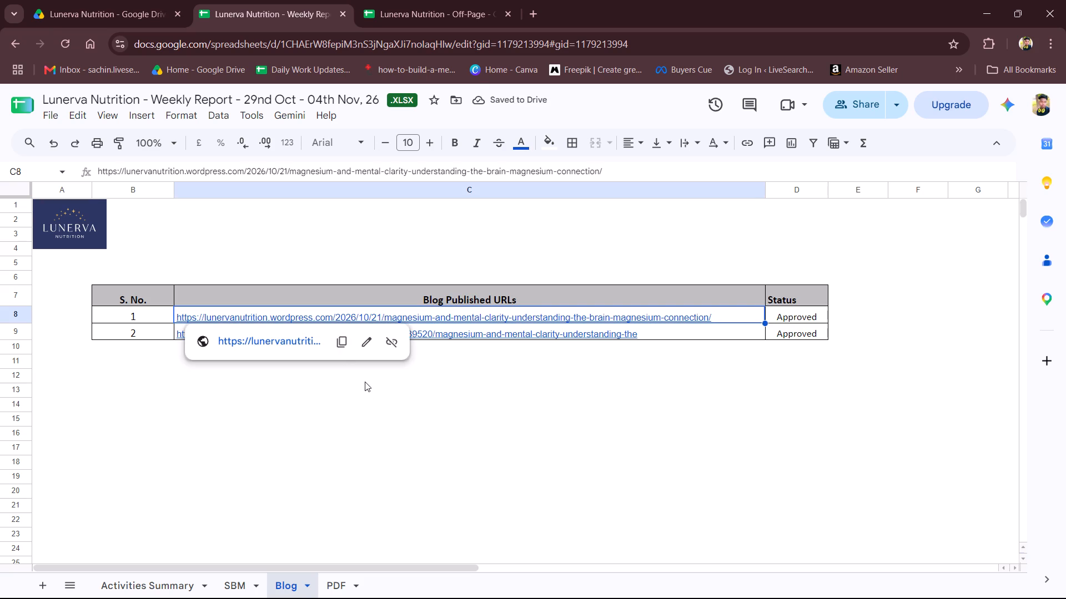
pyautogui.keyDown('shift'); pyautogui.click(365, 382); pyautogui.keyUp('shift')
pyautogui.hotkey('ctrl', 'v')
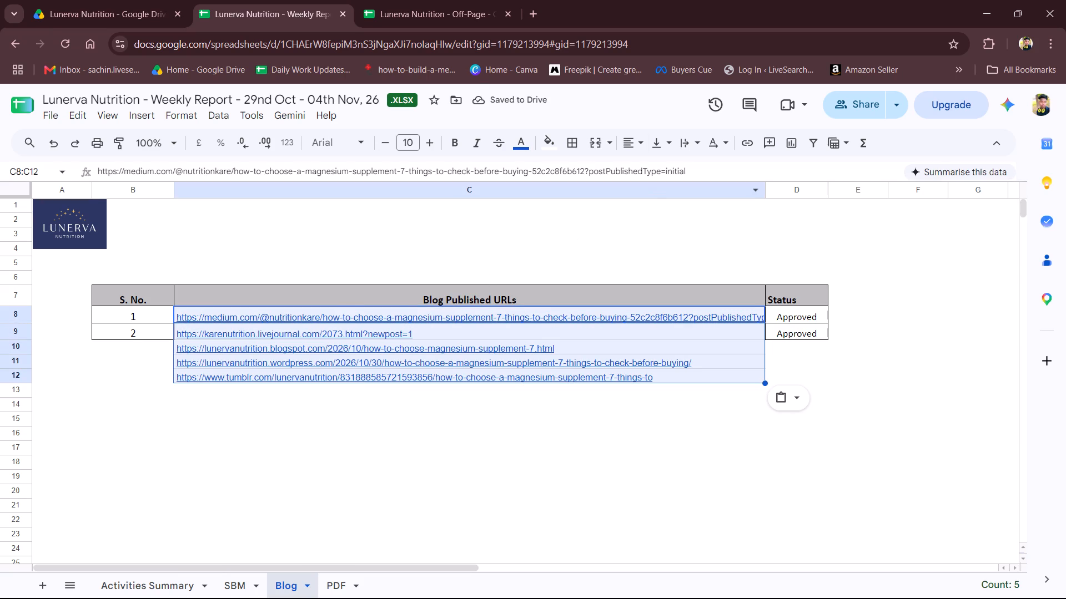
pyautogui.click(568, 143)
pyautogui.click(576, 169)
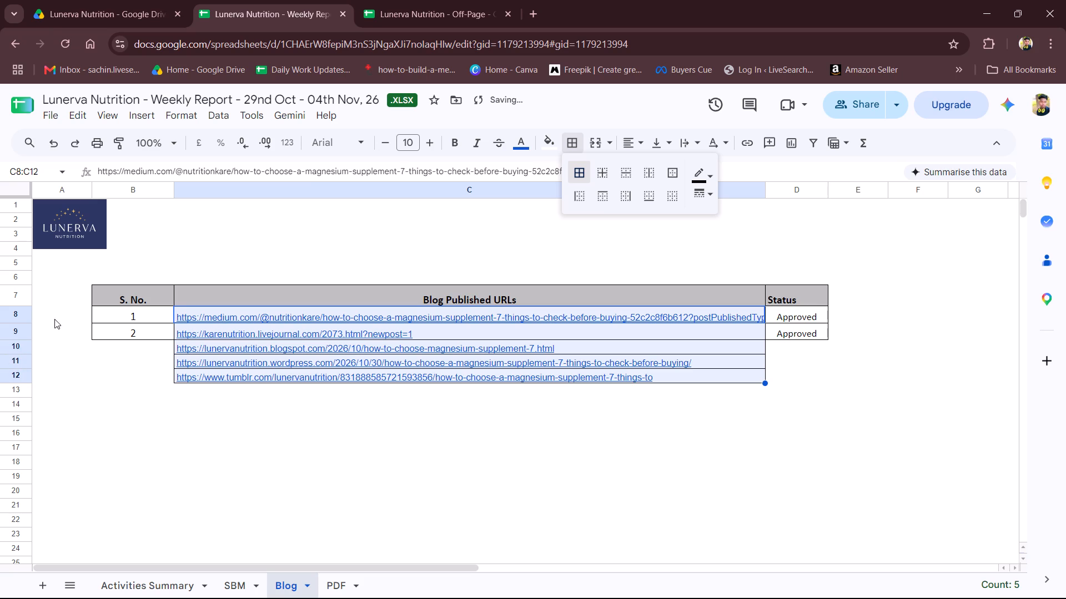
# Increase the height of rows 8 to 12 in the Blog sheet evenly.
pyautogui.click(19, 317)
pyautogui.keyDown('shift'); pyautogui.click(13, 373); pyautogui.keyUp('shift')
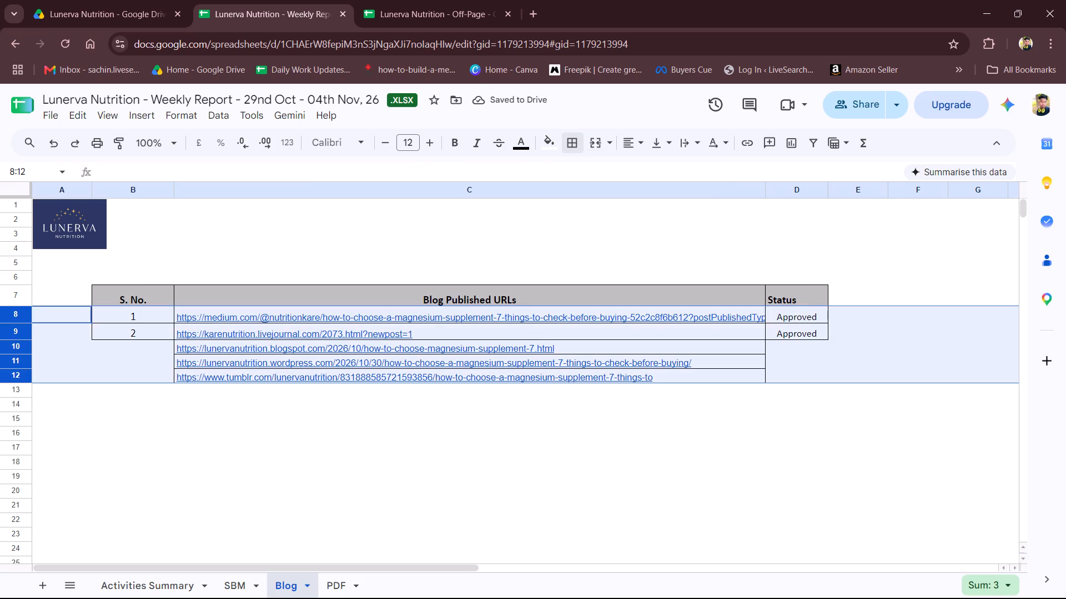
pyautogui.click(20, 341)
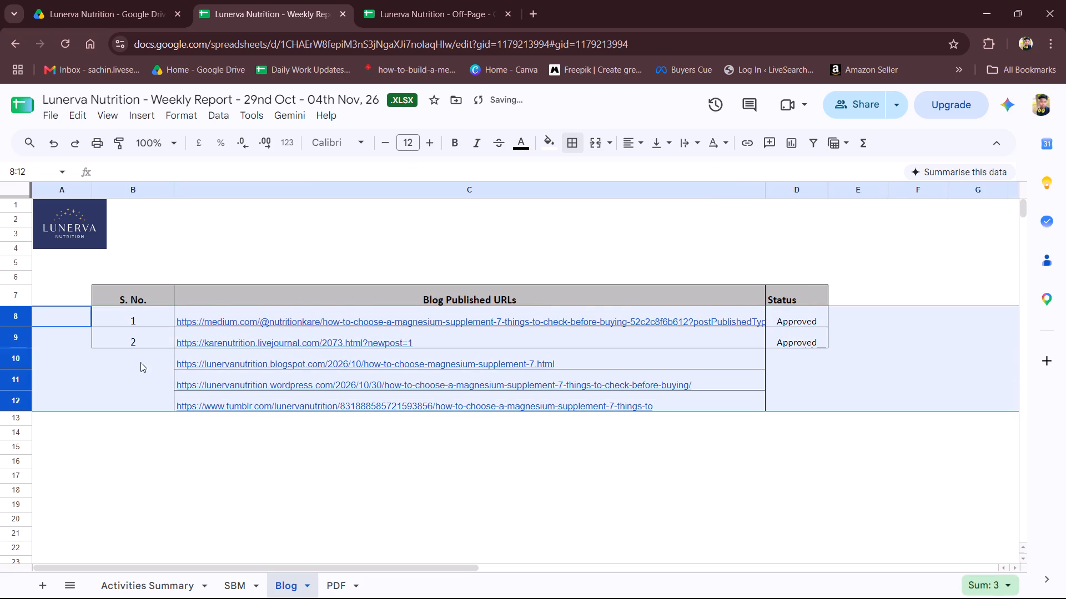
# Extend the Blog table's serial numbers to 5 and fill the "Approved" status through row 12.
pyautogui.click(143, 319)
pyautogui.keyDown('ctrl'); pyautogui.click(151, 335); pyautogui.keyUp('ctrl')
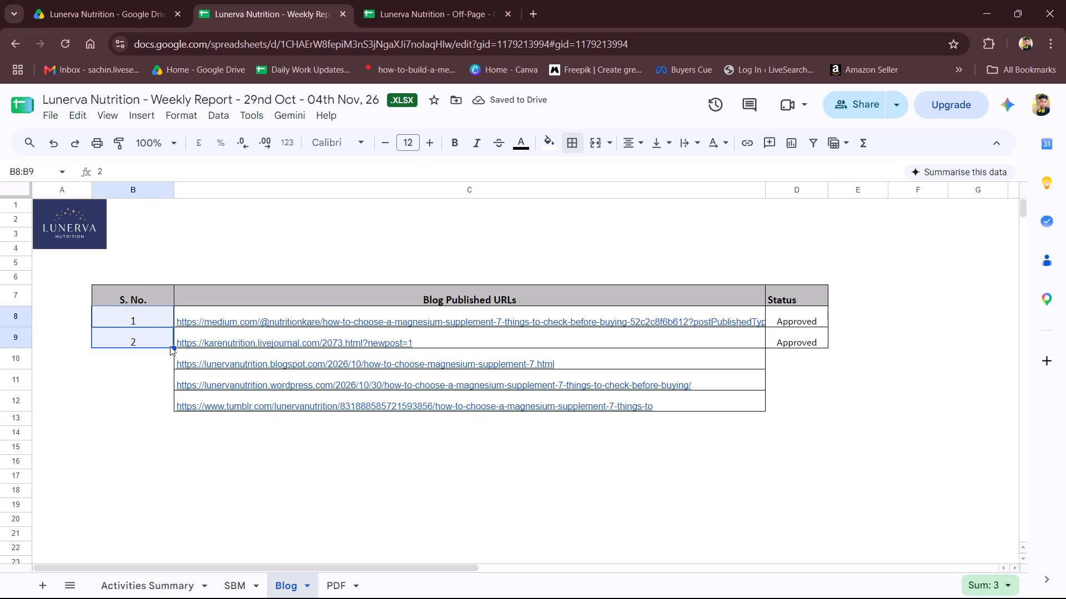
pyautogui.moveTo(175, 349); pyautogui.dragTo(173, 398)
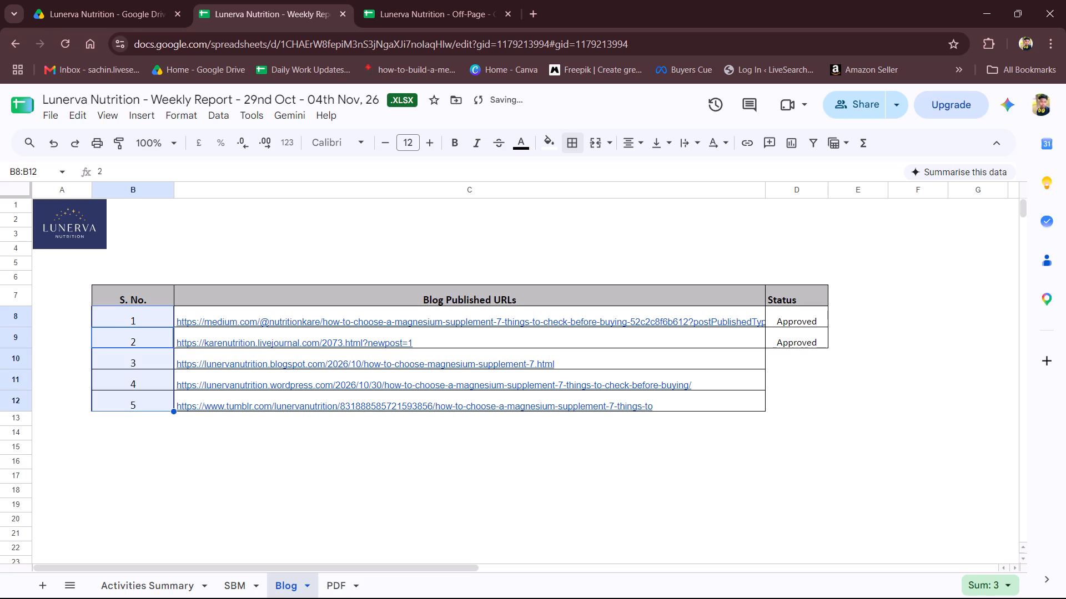
pyautogui.click(775, 341)
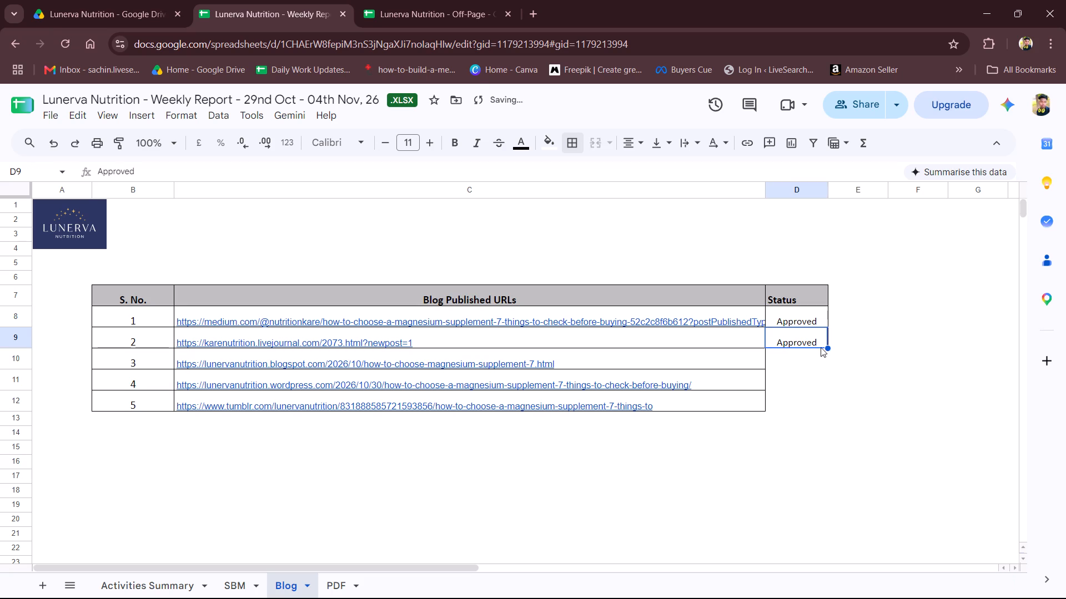
pyautogui.moveTo(828, 347); pyautogui.dragTo(838, 399)
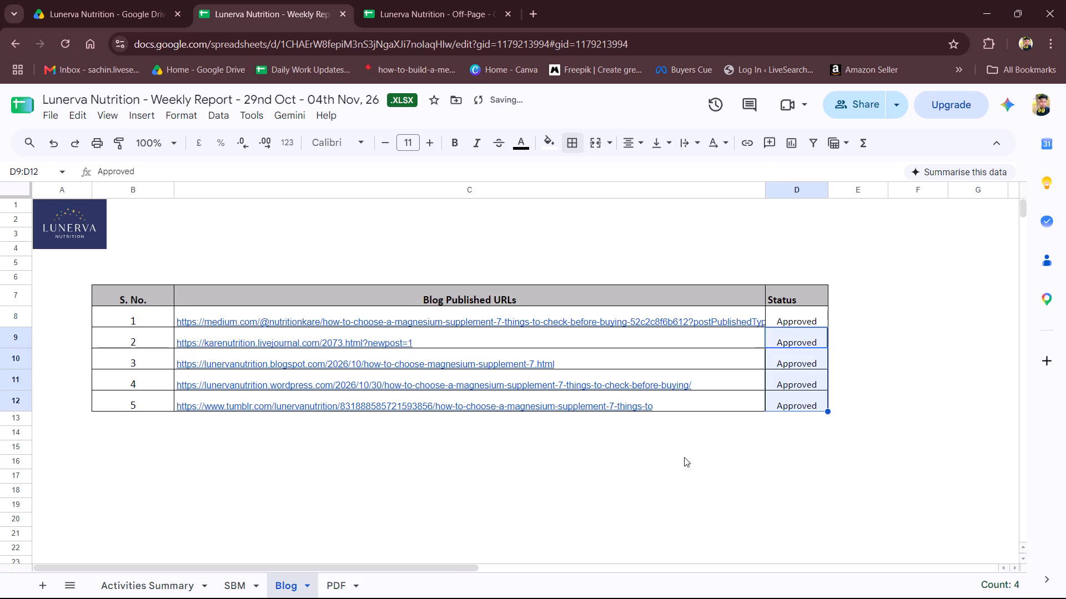
pyautogui.click(670, 463)
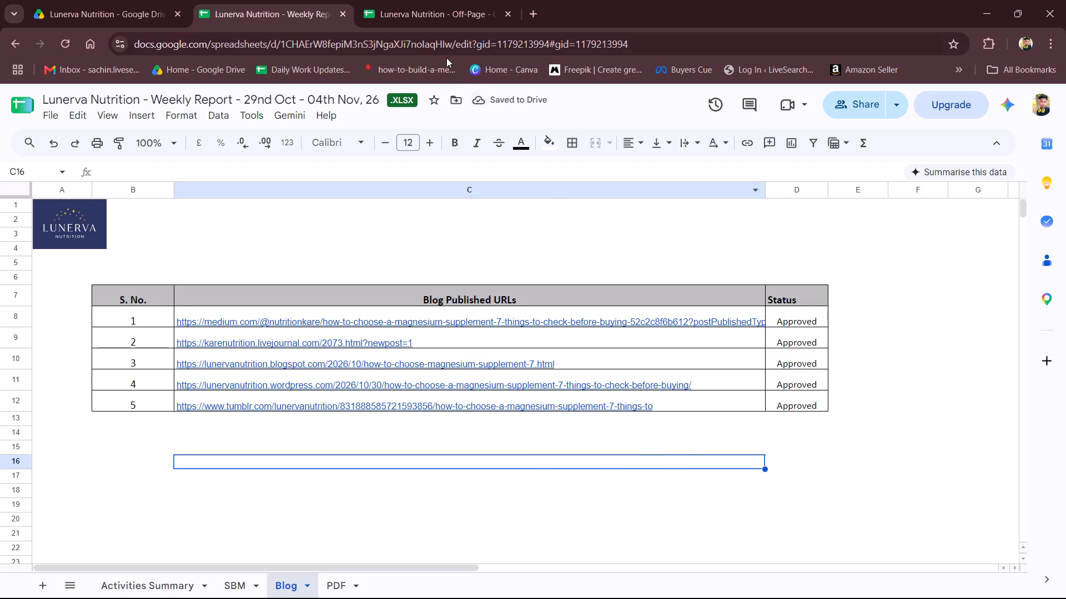
# In the Off-Page workbook's Blog sheet, mark the 28 and 30 Oct entries in H13:H17 as "shared", keeping H18 empty.
pyautogui.click(408, 0)
pyautogui.click(416, 330)
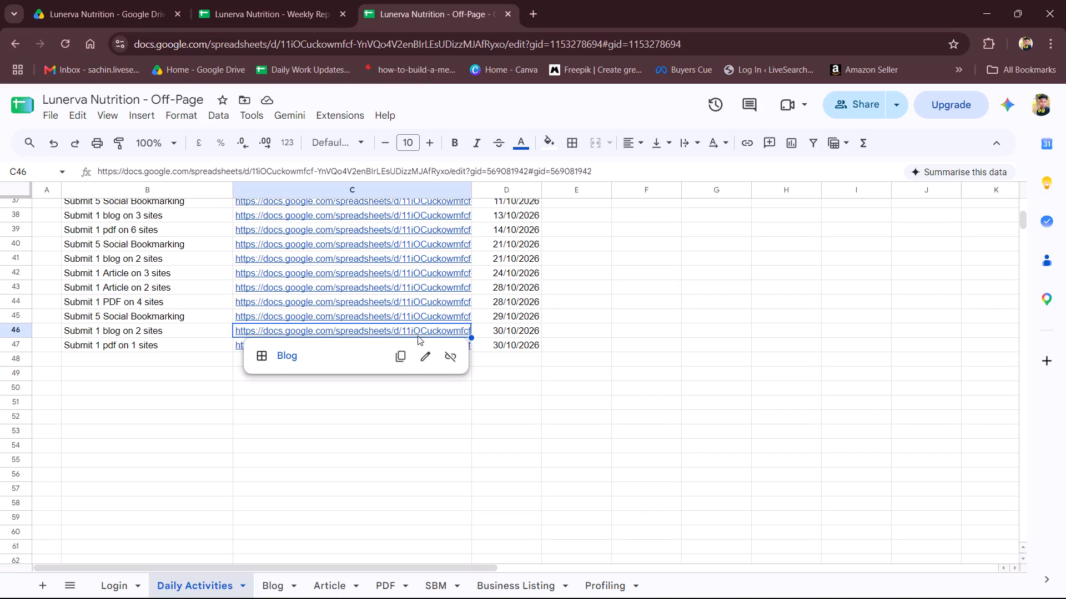
pyautogui.click(323, 356)
pyautogui.click(783, 365)
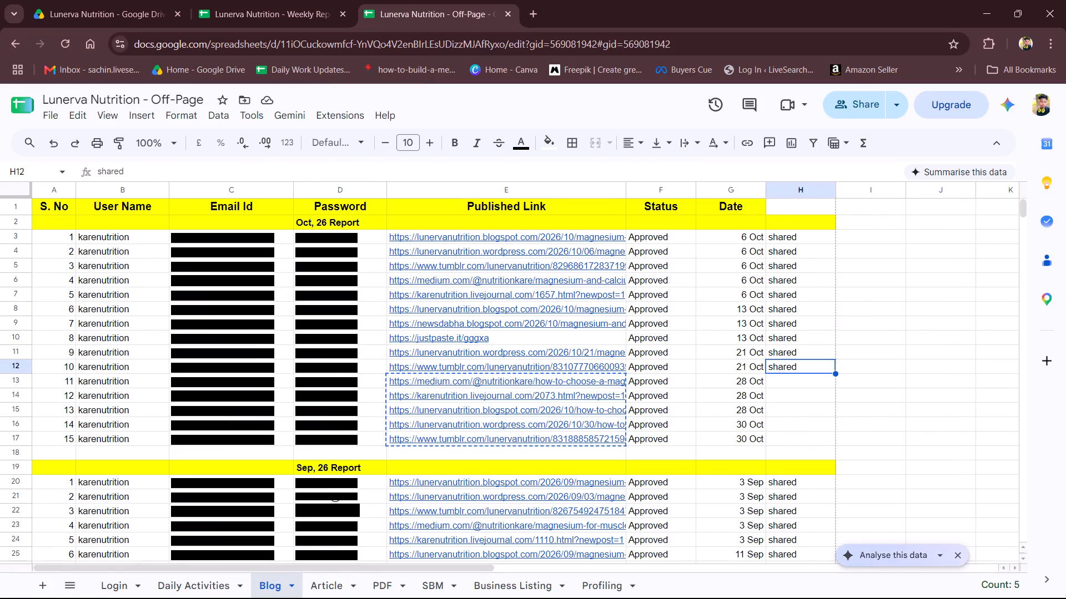
pyautogui.moveTo(837, 374); pyautogui.dragTo(833, 448)
pyautogui.click(802, 456)
pyautogui.press('BackSpace')
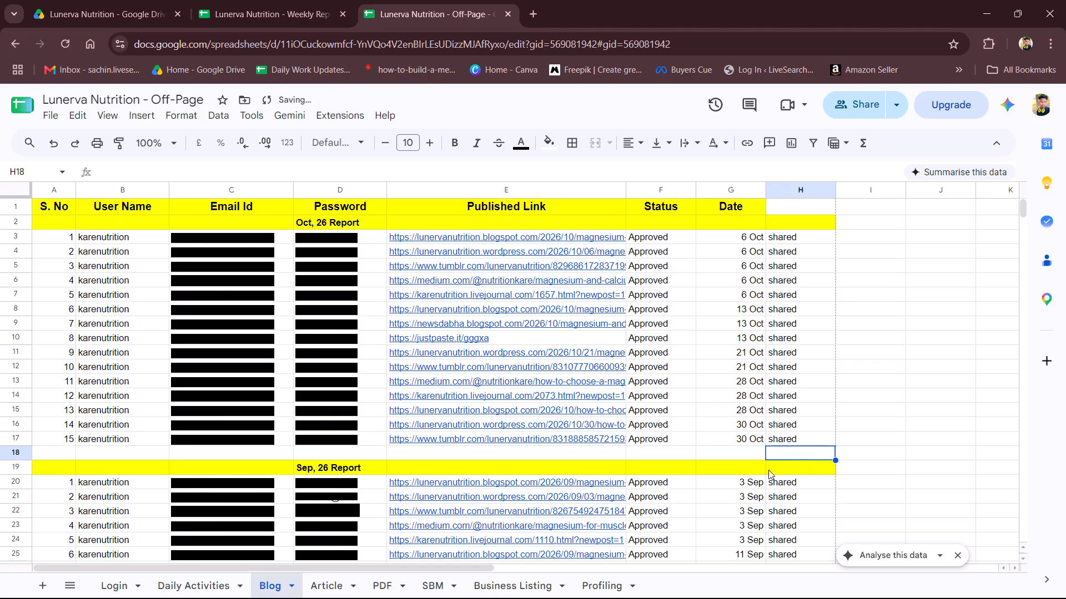
# Follow the 30/10/2026 PDF entry in Daily Activities to the PDF sheet and copy the slideserve link in E17.
pyautogui.click(203, 583)
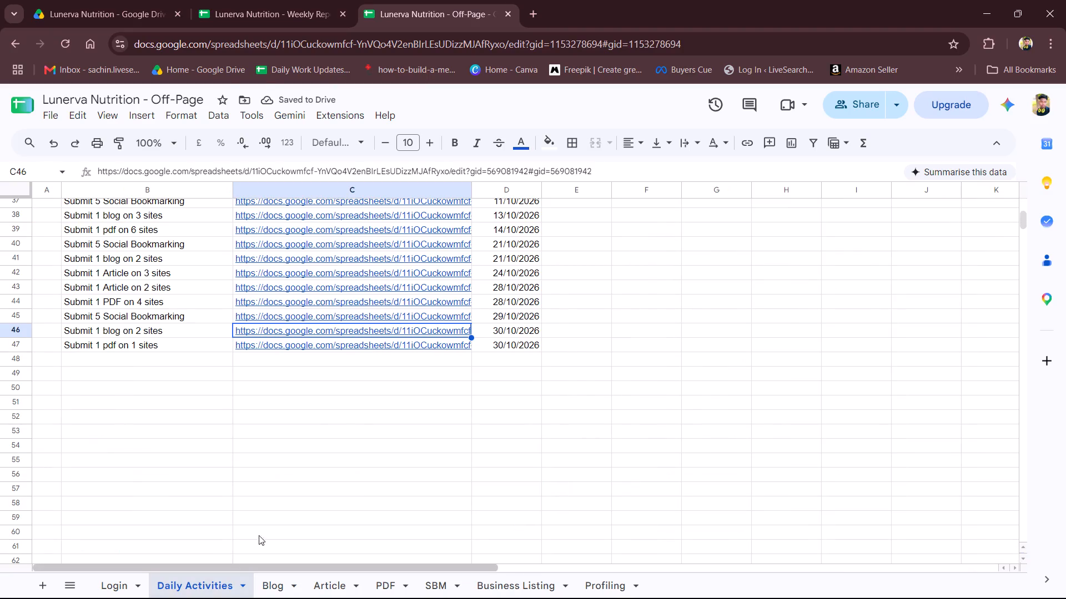
pyautogui.click(309, 346)
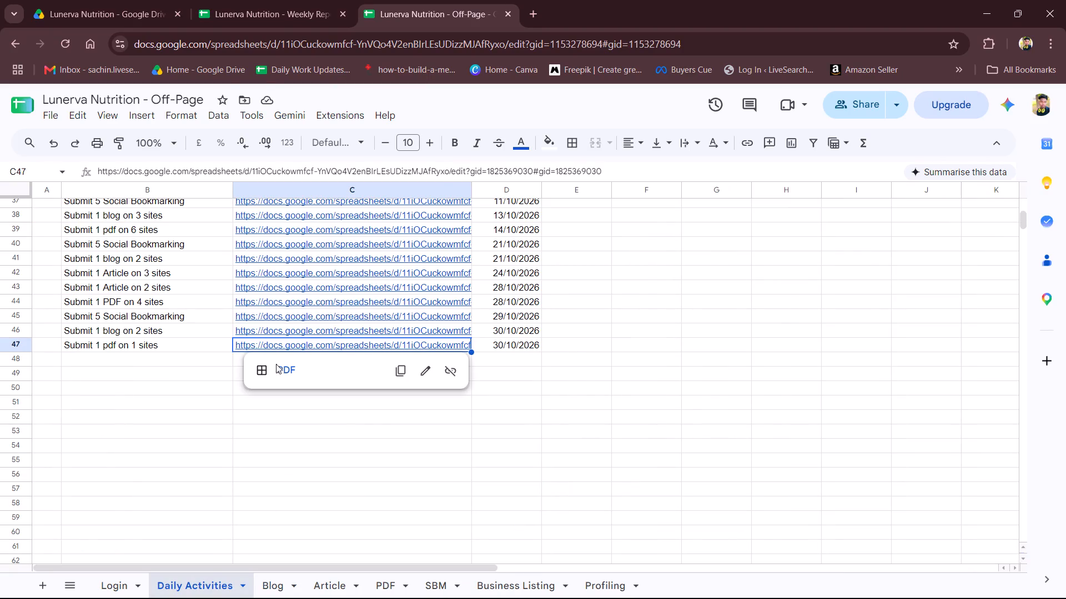
pyautogui.click(283, 365)
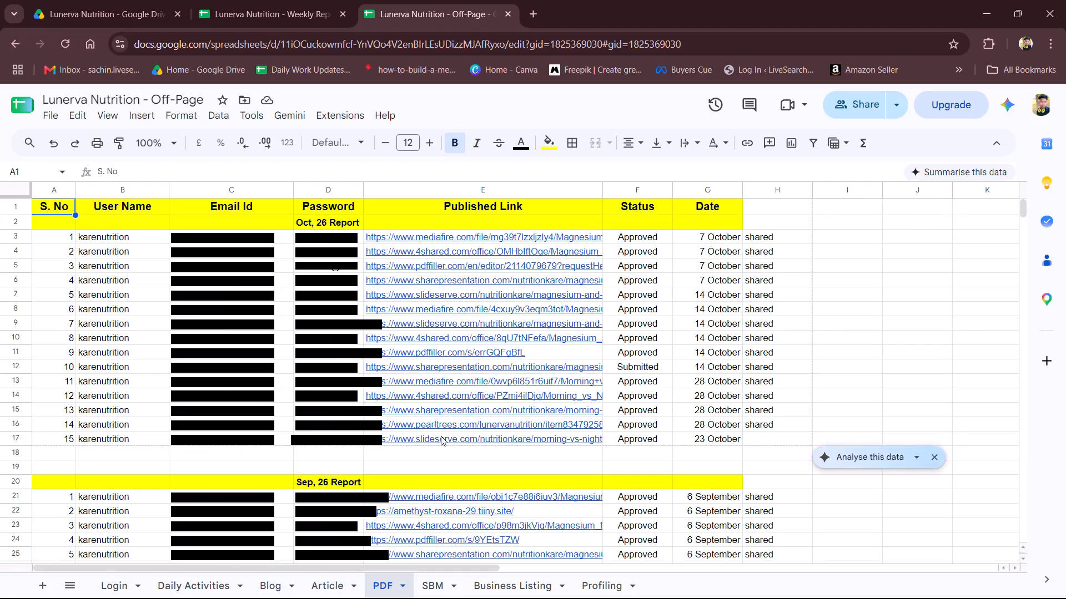
pyautogui.click(441, 436)
pyautogui.hotkey('ctrl', 'c')
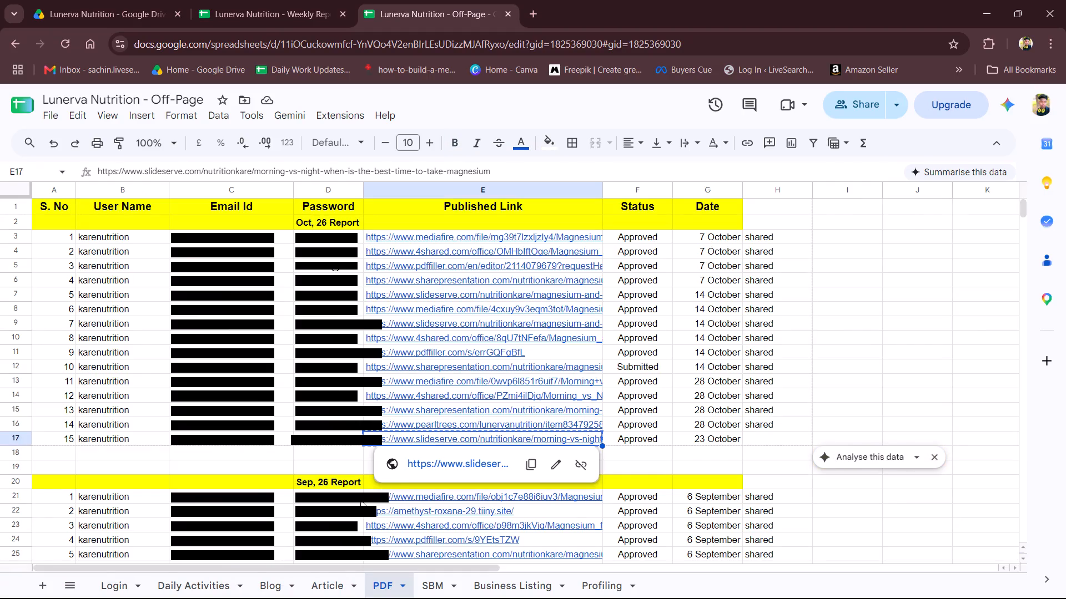
pyautogui.click(172, 582)
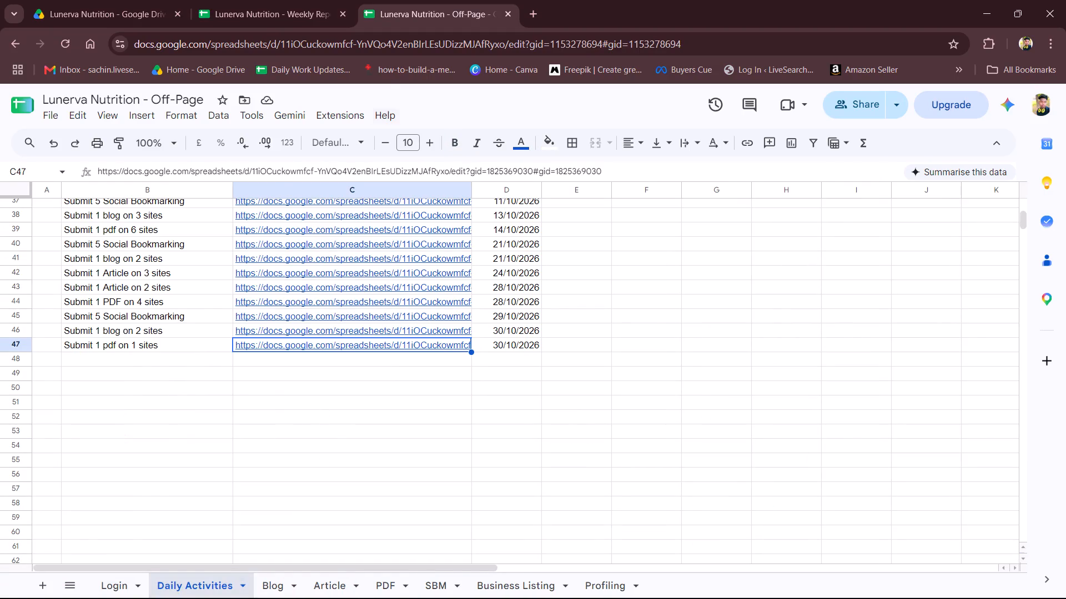
# In the weekly report's PDF sheet, delete rows 10 to 13, keeping only the first entry row.
pyautogui.click(183, 0)
pyautogui.click(276, 0)
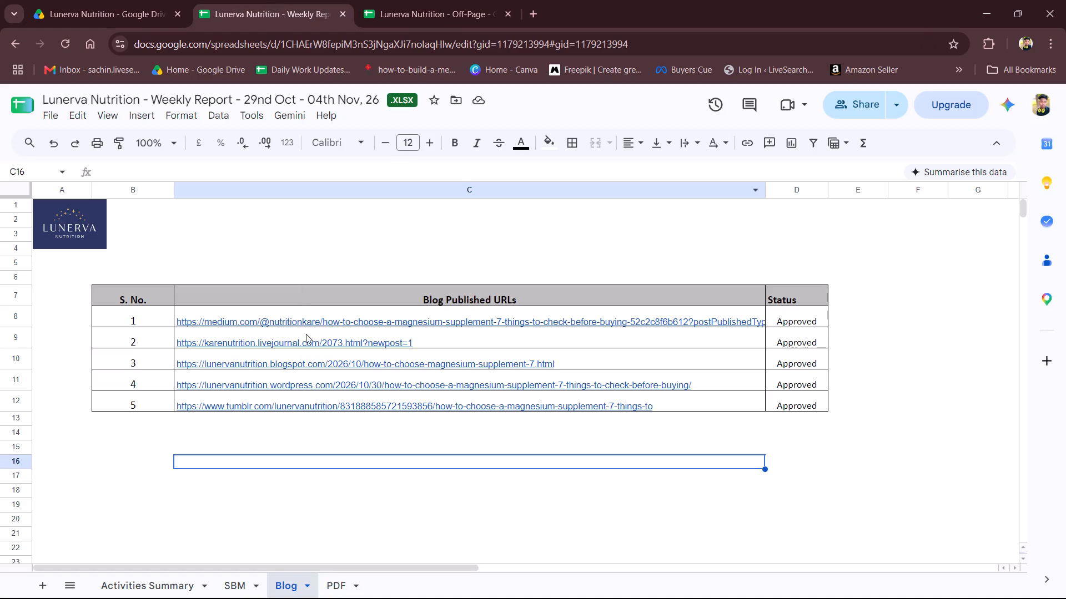
pyautogui.click(334, 586)
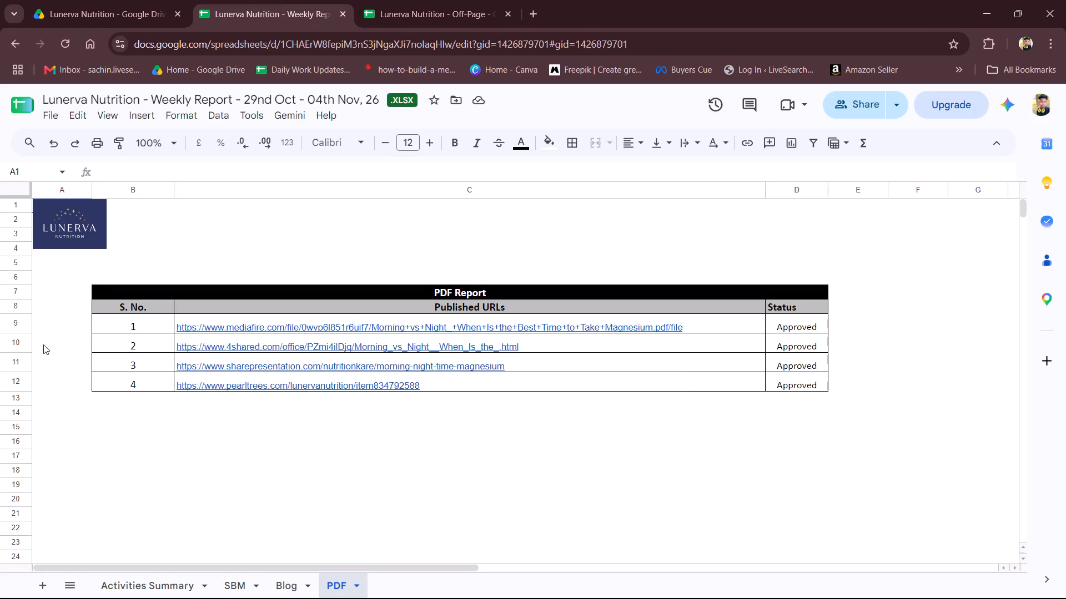
pyautogui.click(21, 341)
pyautogui.keyDown('shift'); pyautogui.click(7, 401); pyautogui.keyUp('shift')
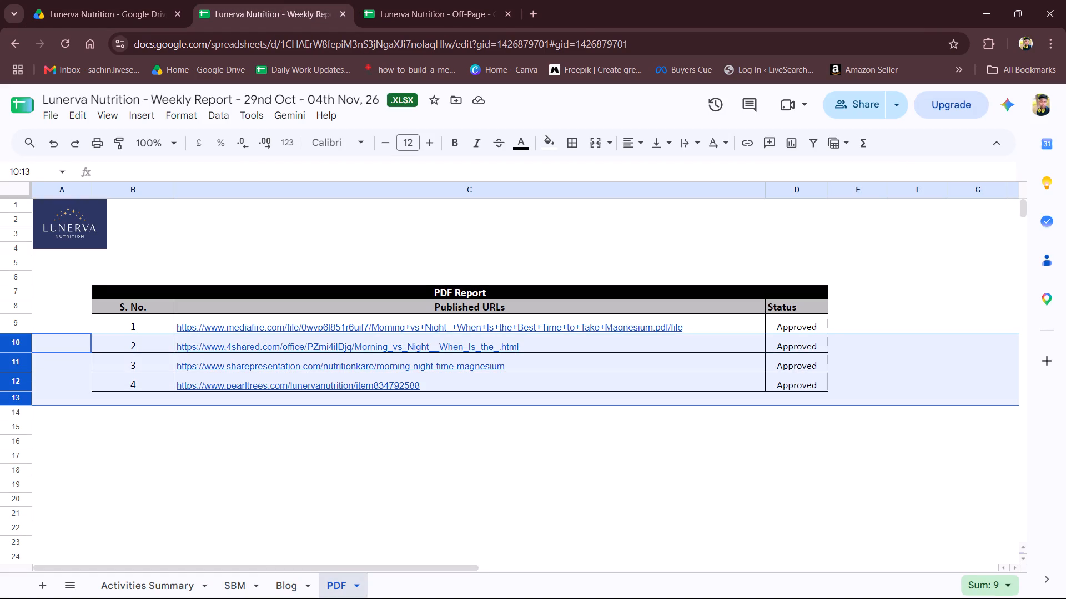
pyautogui.rightClick(6, 343)
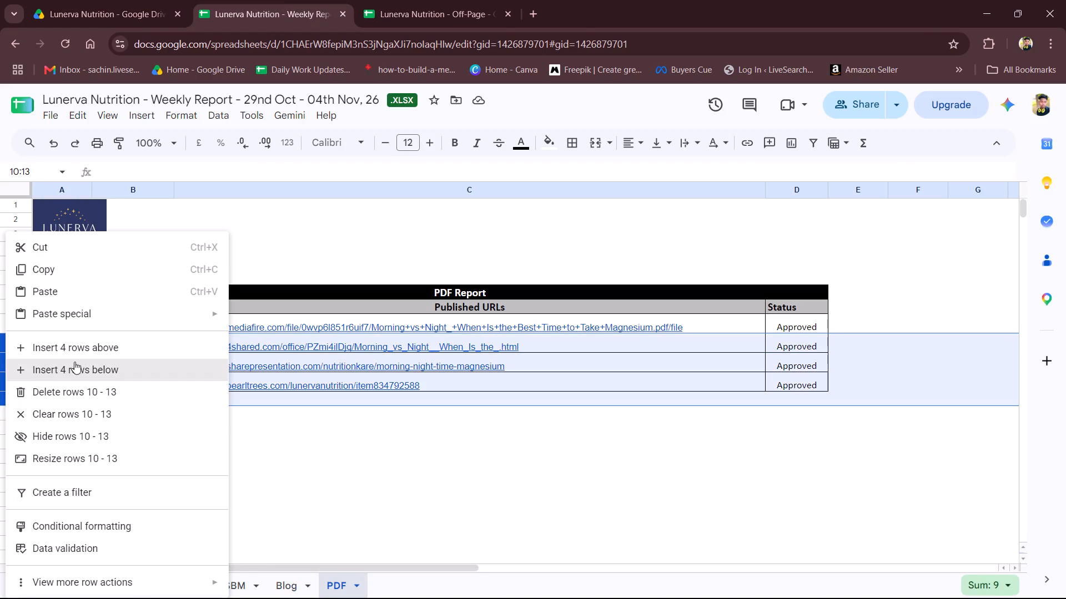
pyautogui.click(84, 394)
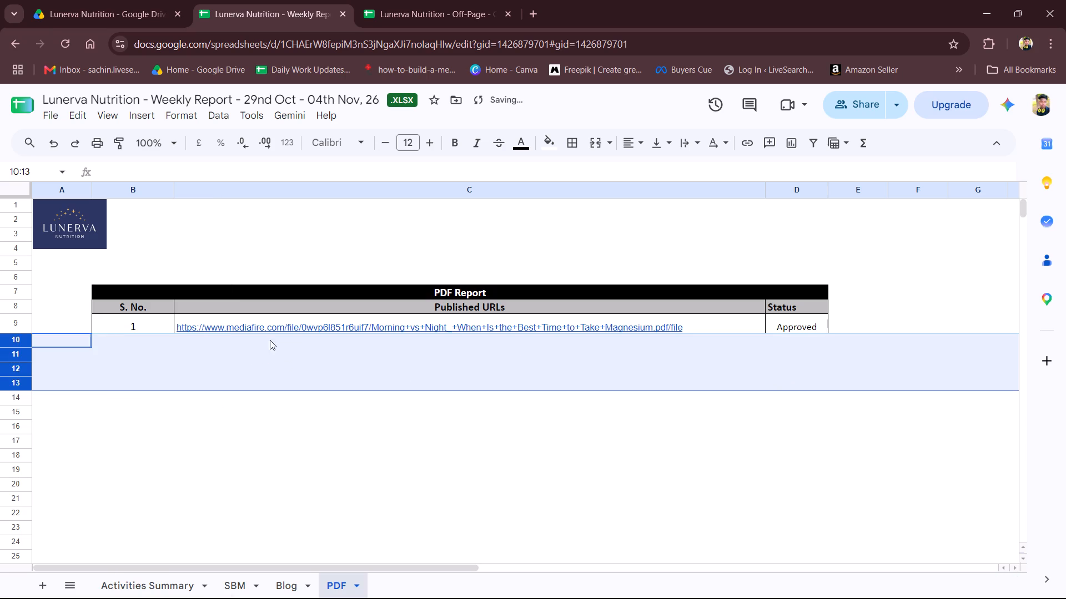
# In the weekly report's PDF sheet, replace the link in C9 with the copied slideserve link and apply all borders to the cell.
pyautogui.click(295, 325)
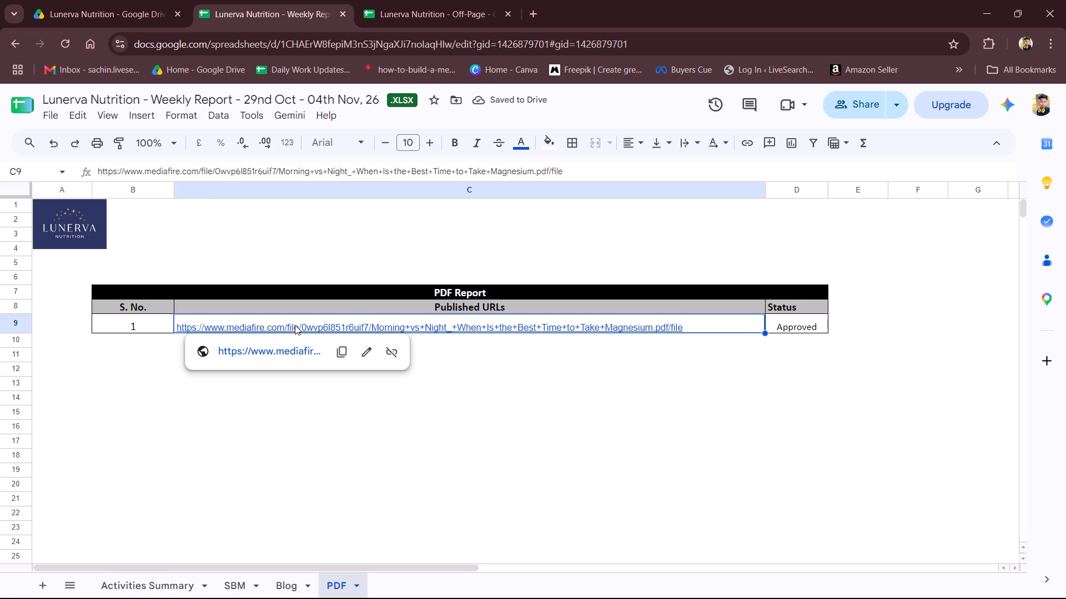
pyautogui.press('BackSpace')
pyautogui.hotkey('ctrl', 'v')
pyautogui.click(484, 398)
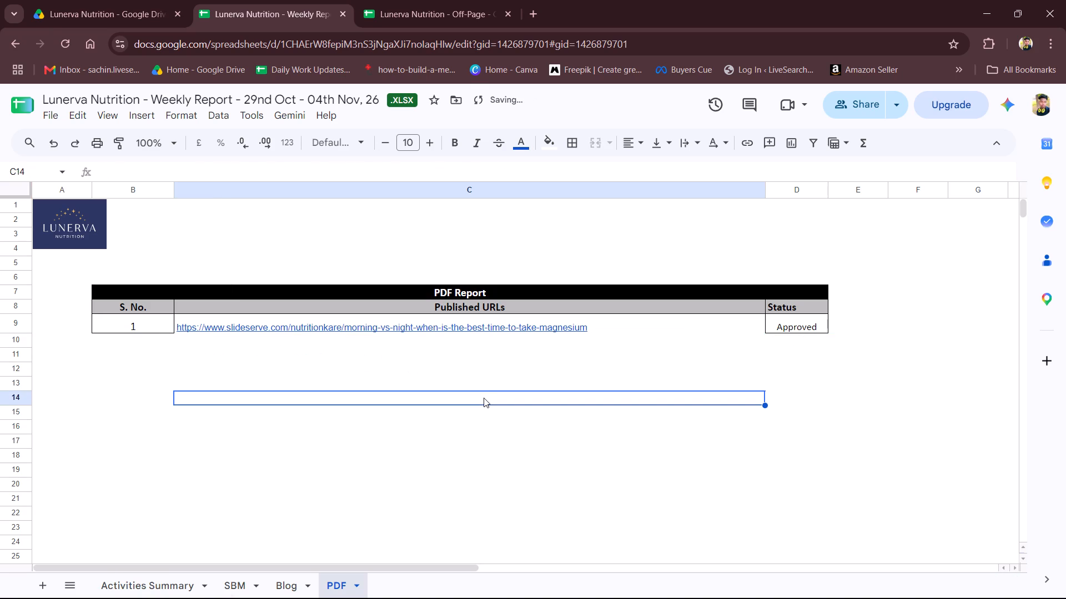
pyautogui.click(614, 323)
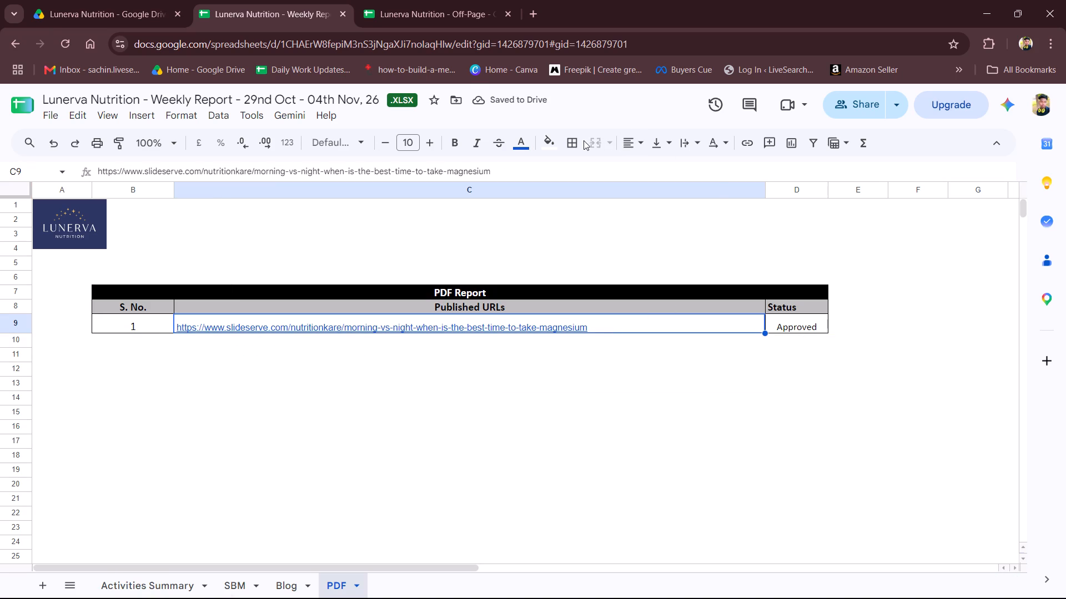
pyautogui.click(577, 143)
pyautogui.click(582, 166)
pyautogui.click(499, 408)
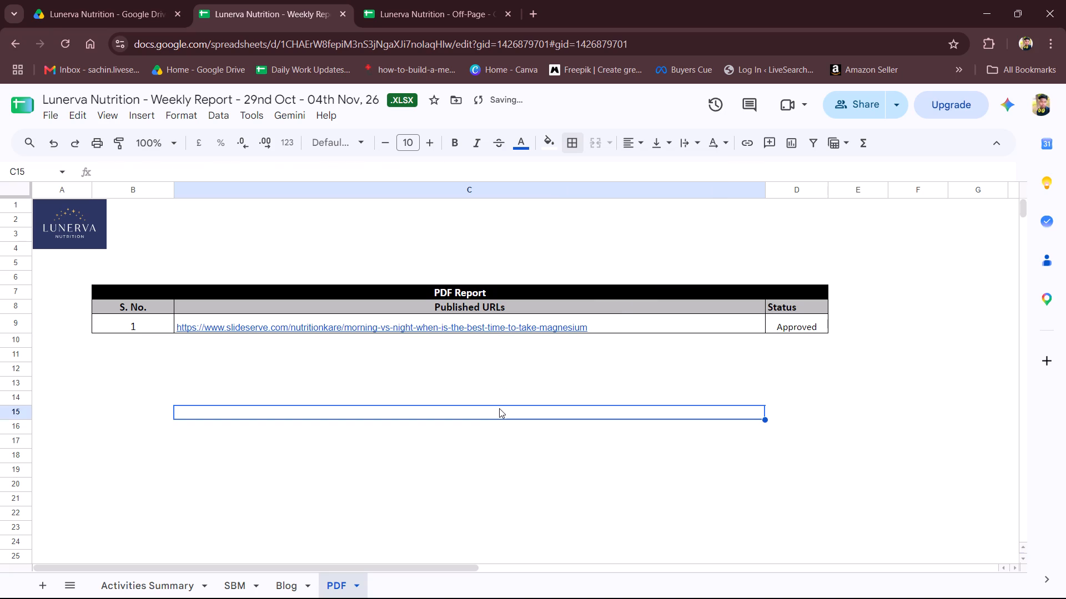
# In the Off-Page workbook's PDF sheet, mark the 23 October slideserve entry in H17 as "shared".
pyautogui.click(393, 0)
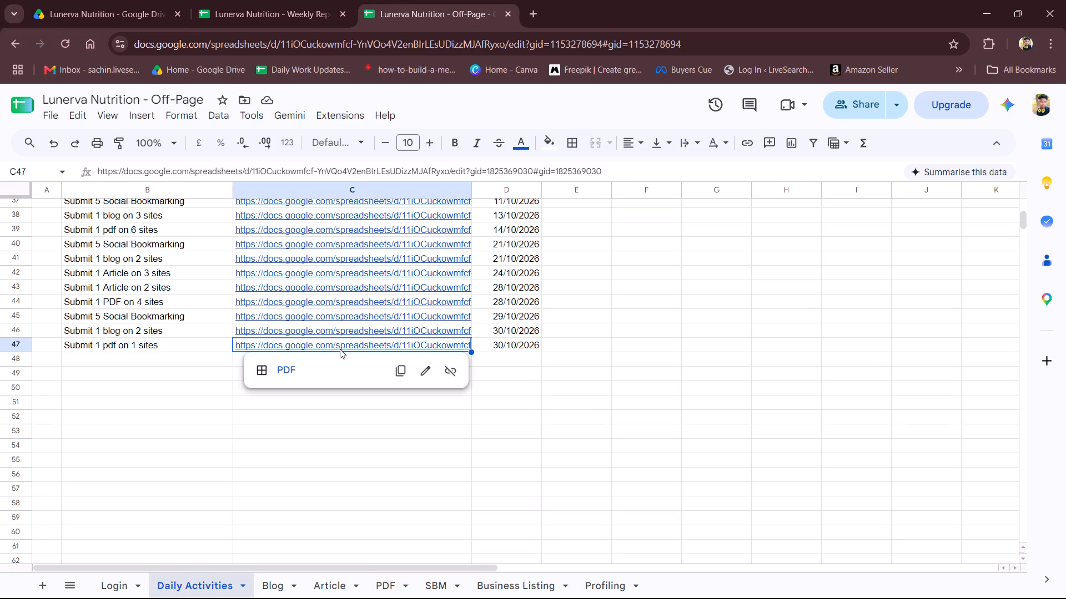
pyautogui.click(297, 359)
pyautogui.click(289, 370)
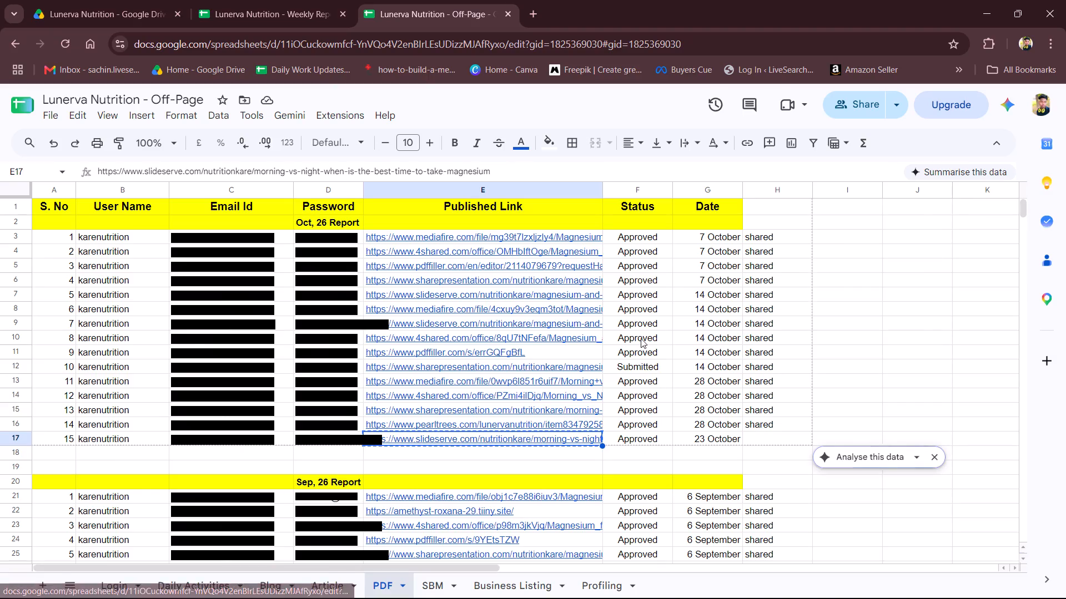
pyautogui.click(767, 424)
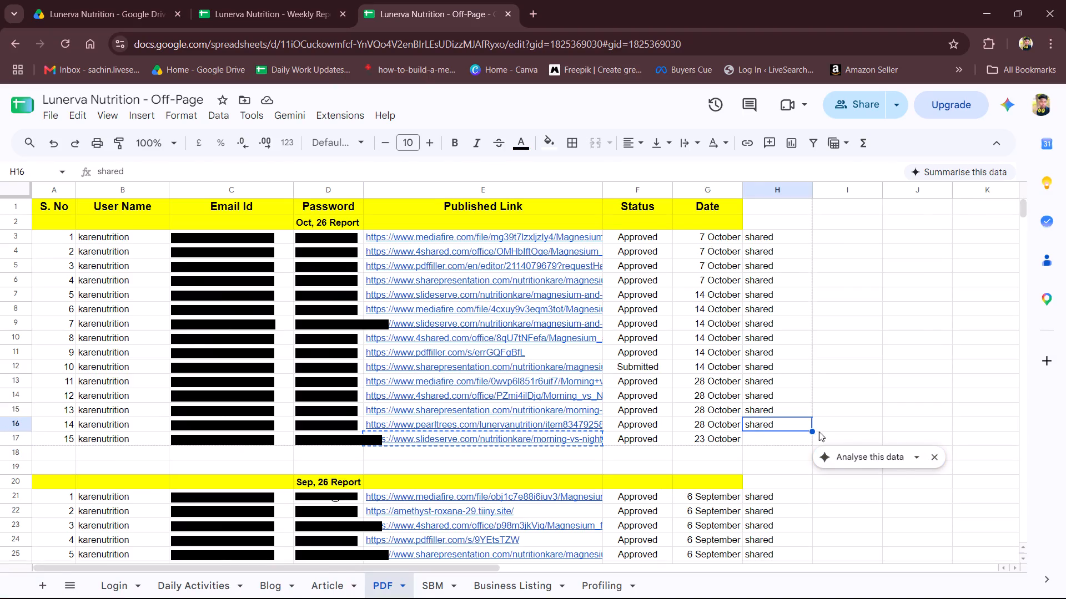
pyautogui.moveTo(811, 433); pyautogui.dragTo(812, 438)
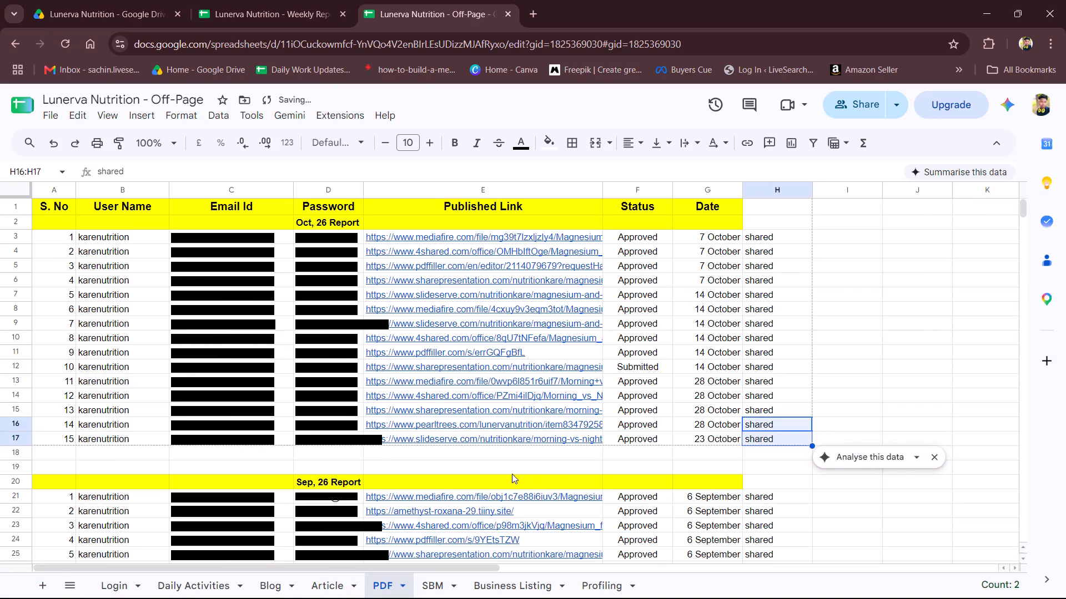
pyautogui.click(504, 466)
# In the weekly report's Activities Summary, change "Article" in C29 under Link Building & SEO Offpage Activity to "SBM".
pyautogui.click(225, 0)
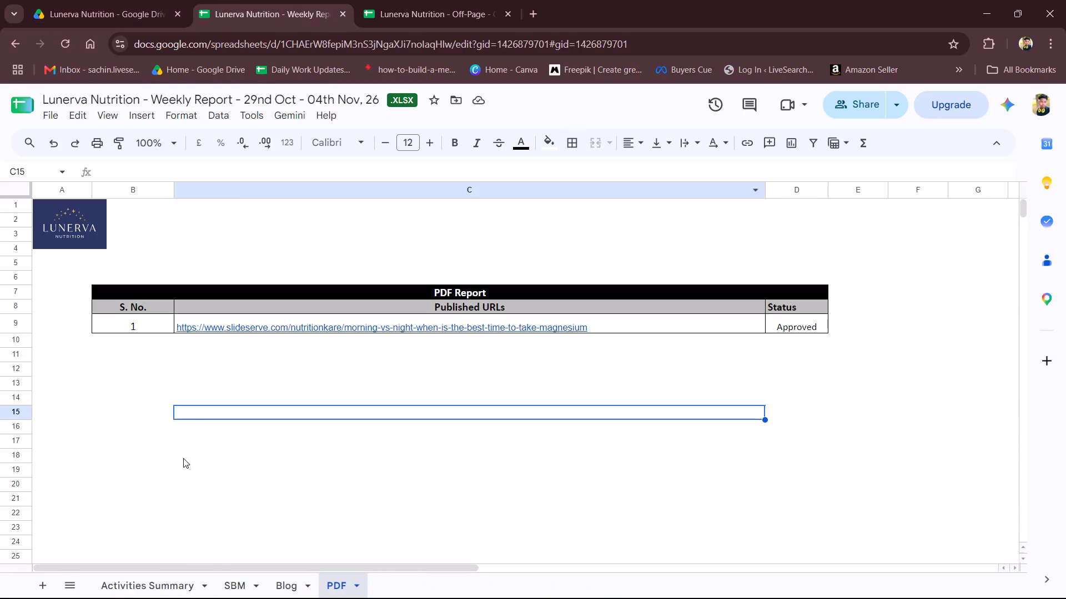
pyautogui.click(151, 583)
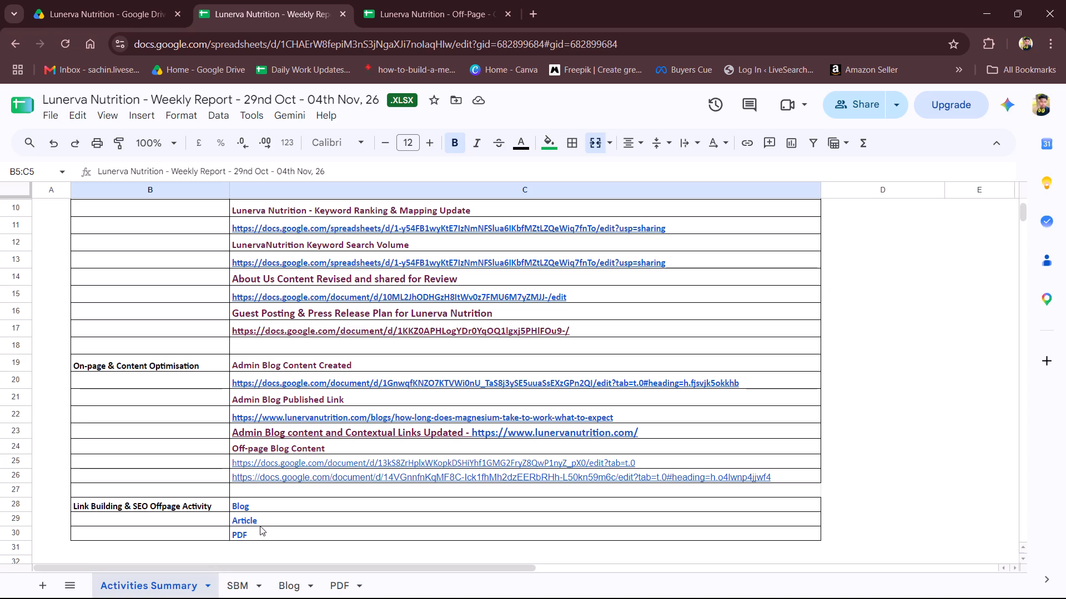
pyautogui.click(258, 519)
pyautogui.write('SBM')
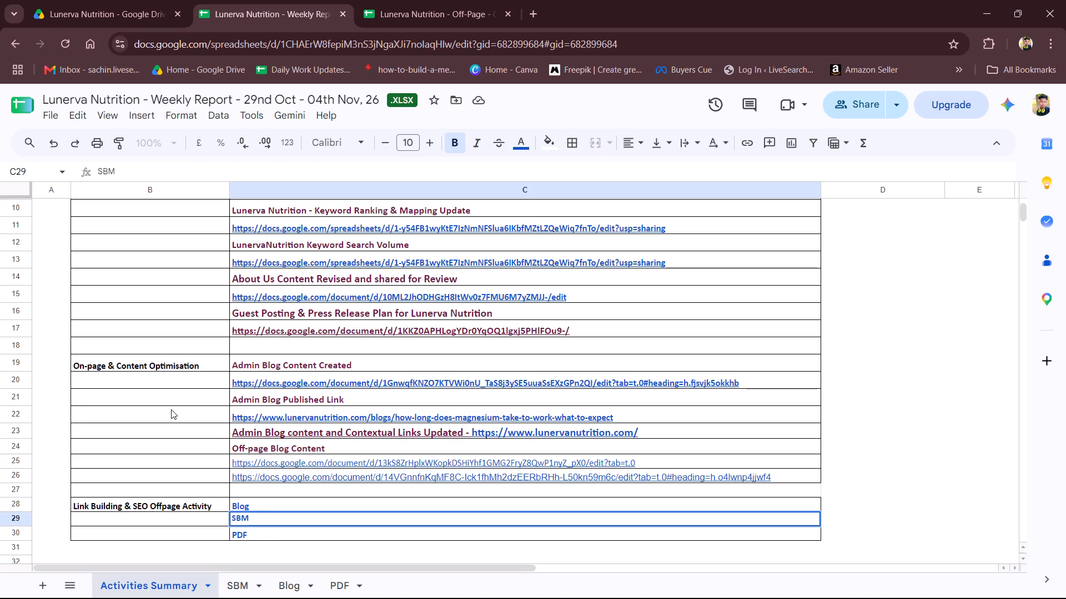
pyautogui.click(119, 456)
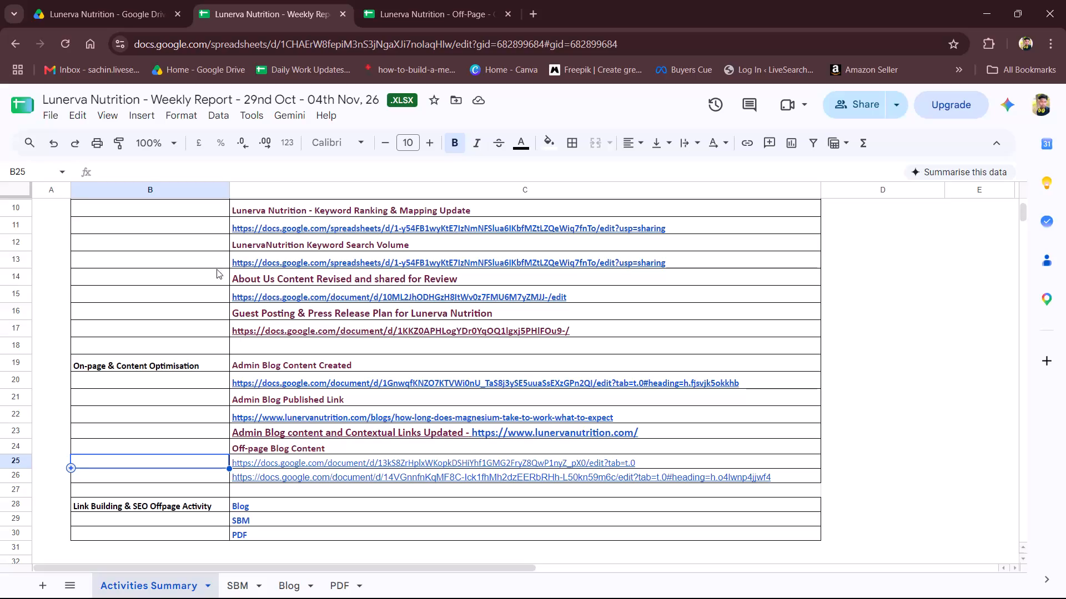
# Replace the Admin Blog Content Created link in C20 with the Triple Magnesium Complex document's link from Drive's Admin Blog folder "Nov, 26".
pyautogui.click(89, 0)
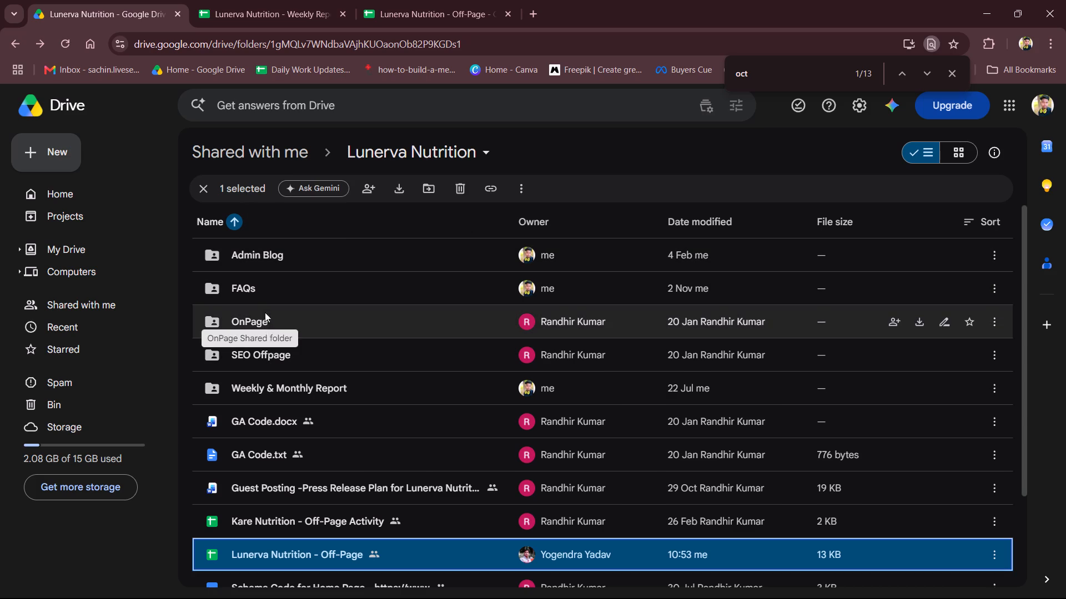
pyautogui.doubleClick(274, 257)
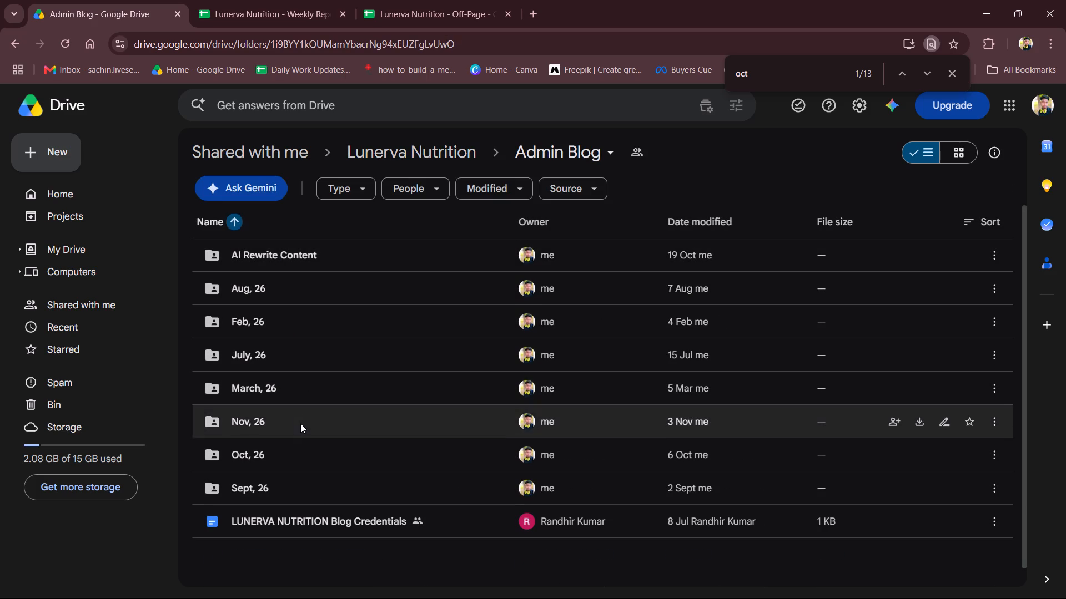
pyautogui.doubleClick(300, 423)
pyautogui.doubleClick(296, 264)
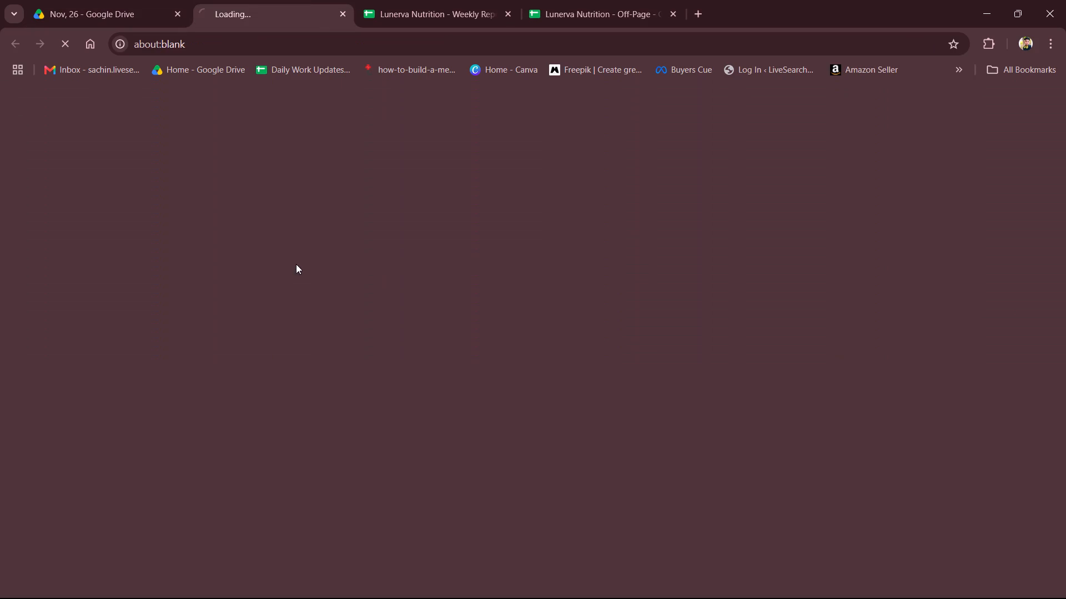
pyautogui.click(263, 45)
pyautogui.hotkey('ctrl', 'c')
pyautogui.click(433, 0)
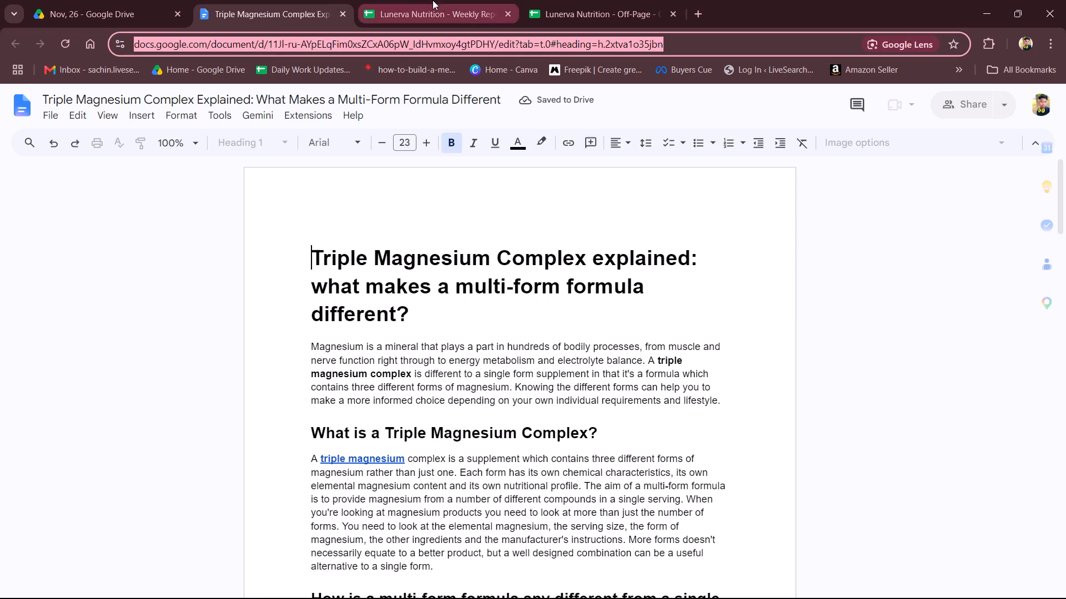
pyautogui.click(326, 381)
pyautogui.press('BackSpace')
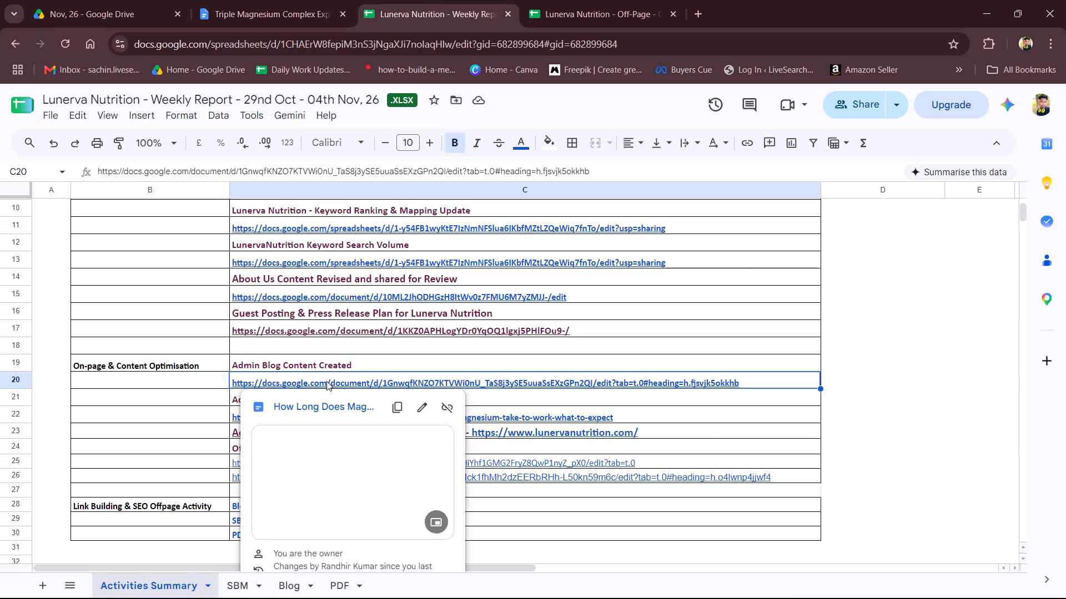
pyautogui.hotkey('ctrl', 'v')
# Replace the Admin Blog Published Link in C22 with the Triple Magnesium Complex post's address from lunervanutrition.com/blogs.
pyautogui.click(242, 3)
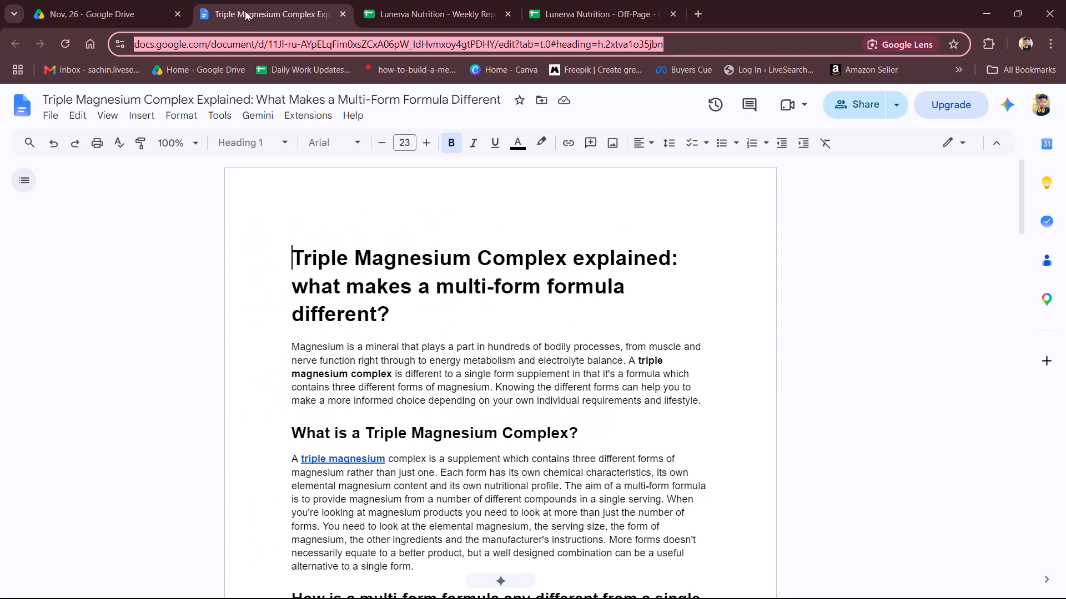
pyautogui.write('lun')
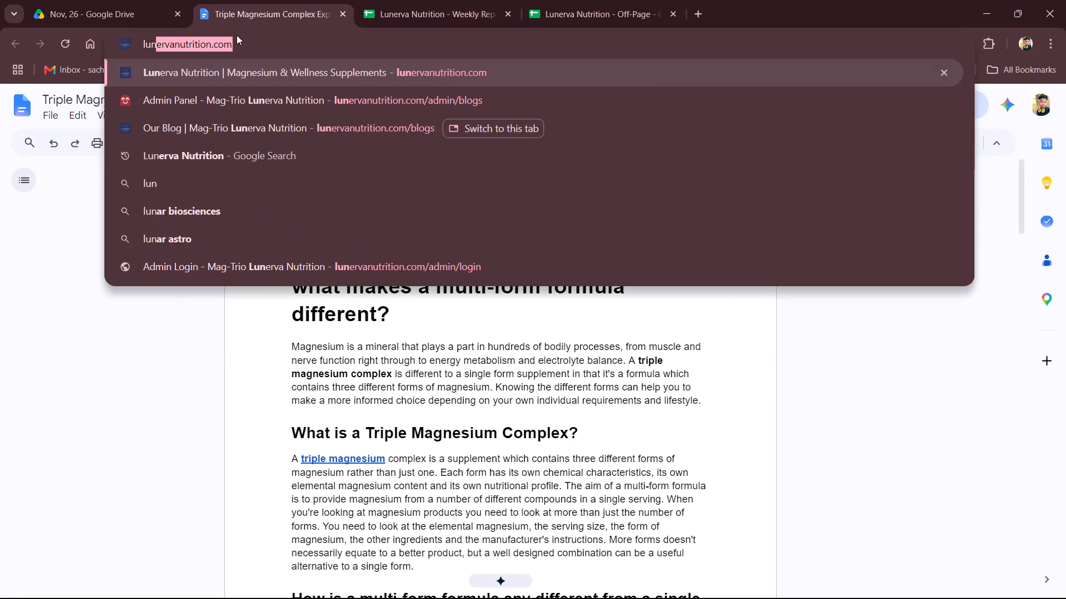
pyautogui.press('Down')
pyautogui.press('Down')
pyautogui.press('Return')
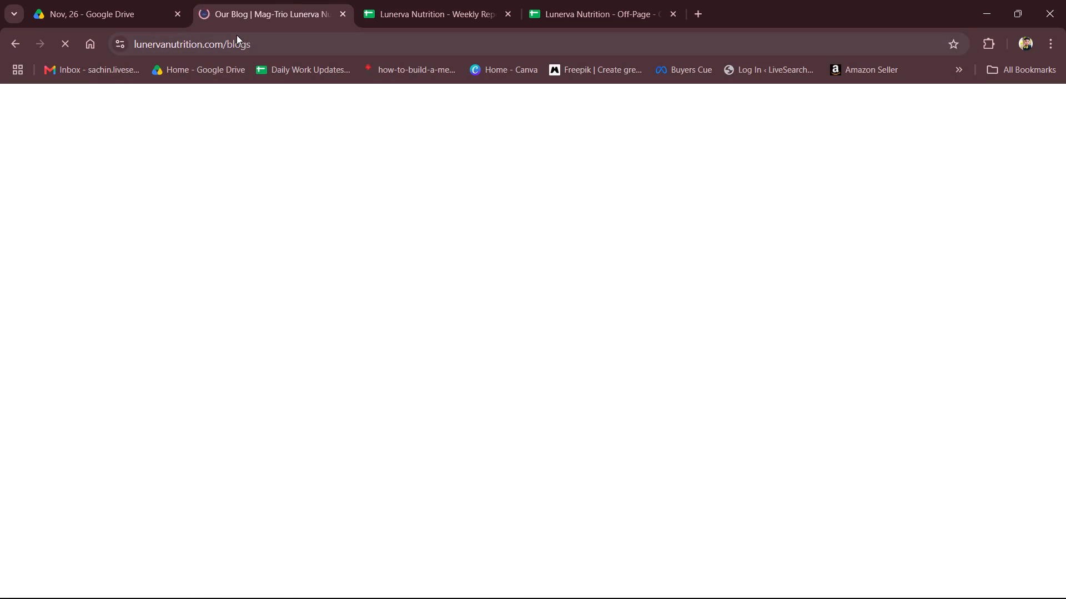
pyautogui.click(243, 452)
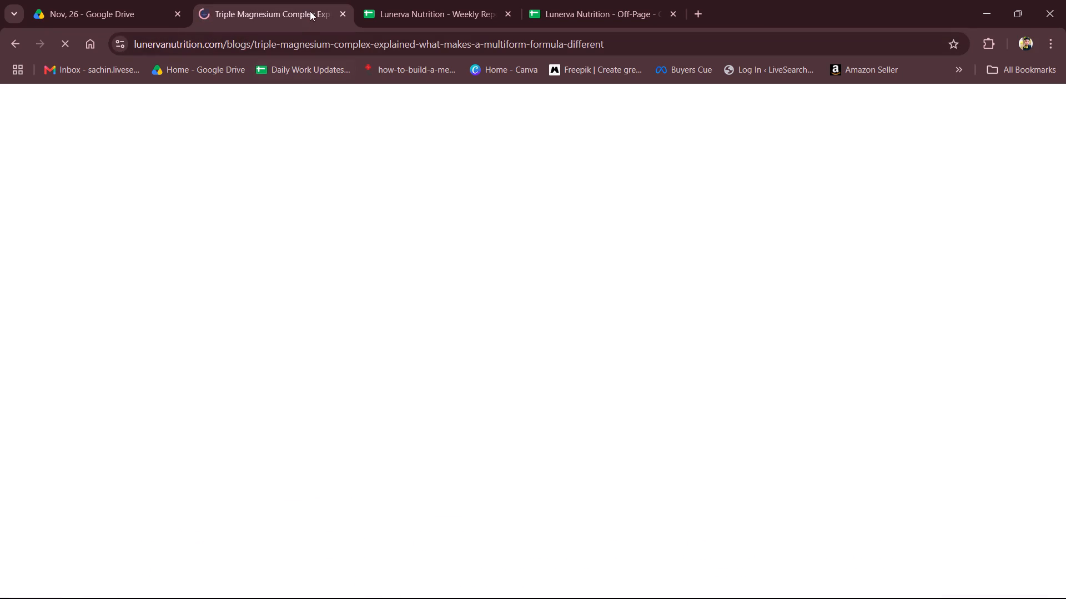
pyautogui.click(306, 39)
pyautogui.hotkey('ctrl', 'c')
pyautogui.click(457, 6)
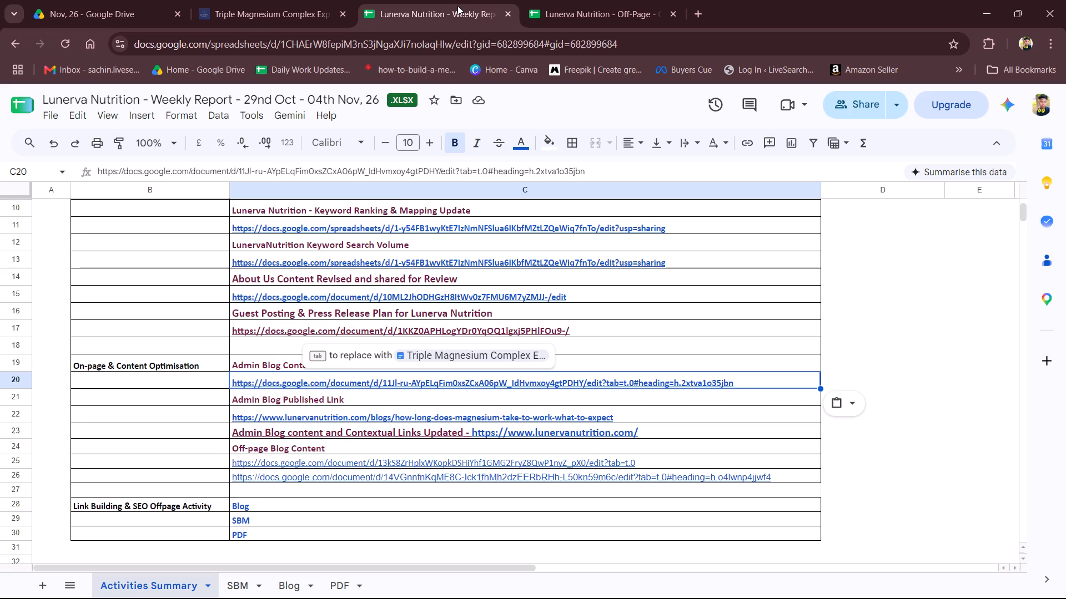
pyautogui.click(310, 419)
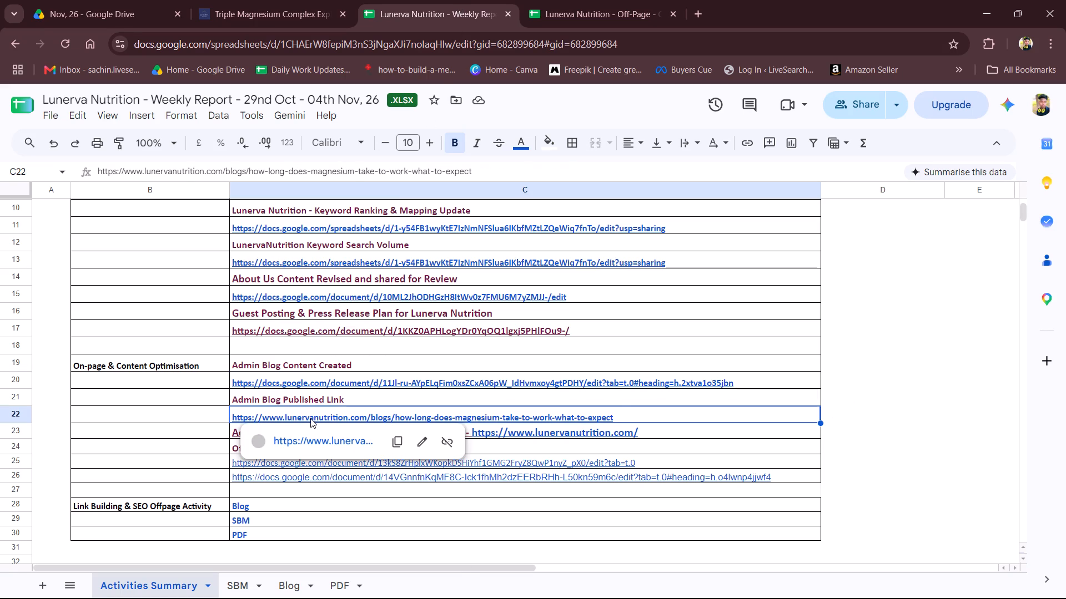
pyautogui.press('BackSpace')
pyautogui.hotkey('ctrl', 'v')
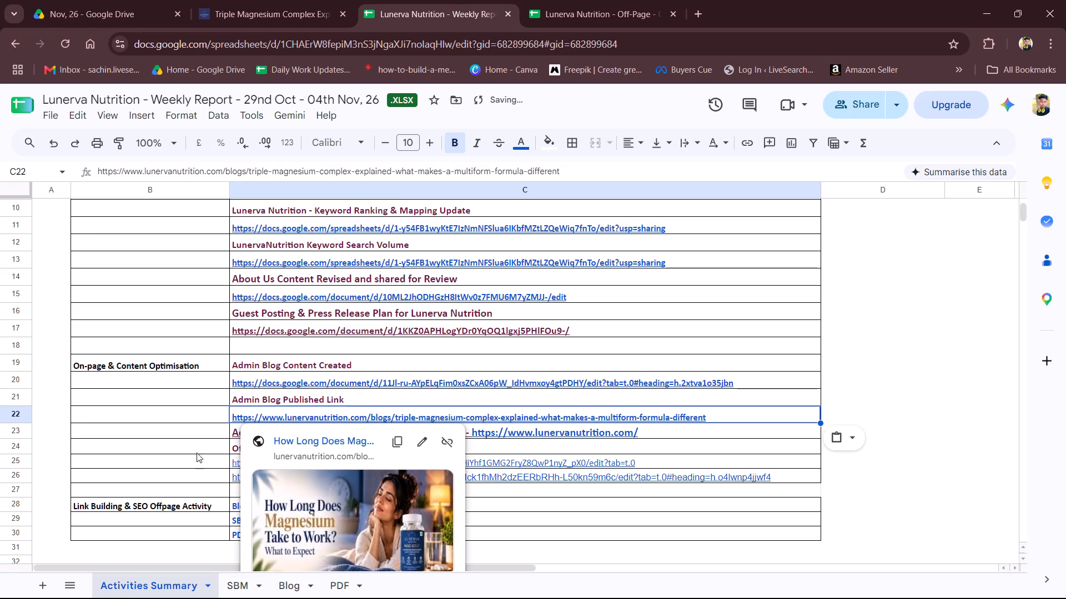
pyautogui.click(151, 461)
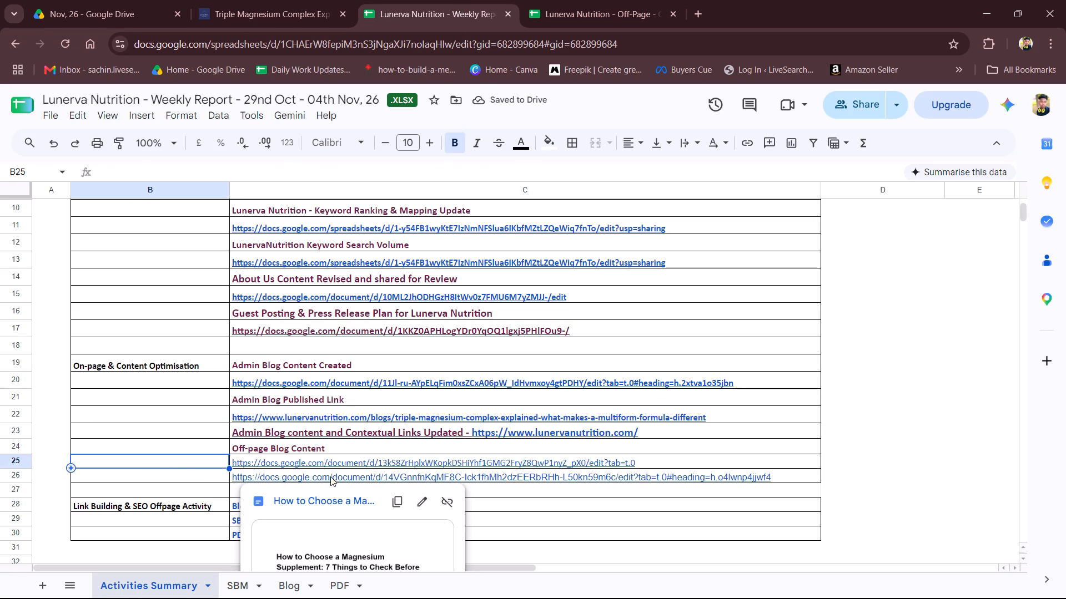
# For the Off-page Blog Content entry, open "Why Magnesium Form Matters When Choosing a Supplement" from Drive's SEO Offpage folder "Oct, 26".
pyautogui.click(488, 478)
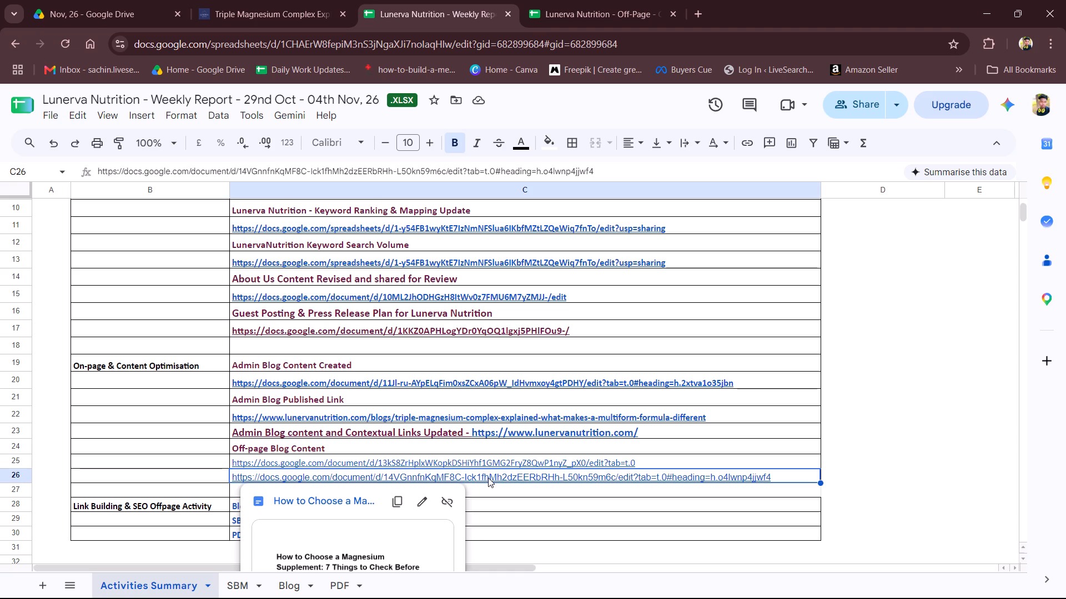
pyautogui.click(97, 7)
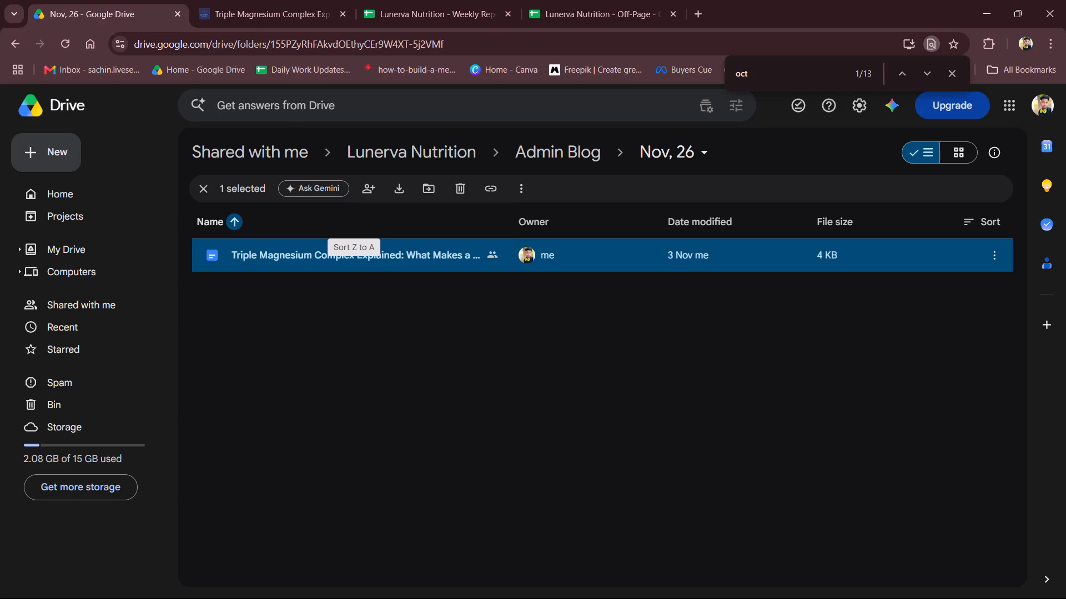
pyautogui.click(235, 28)
pyautogui.click(293, 17)
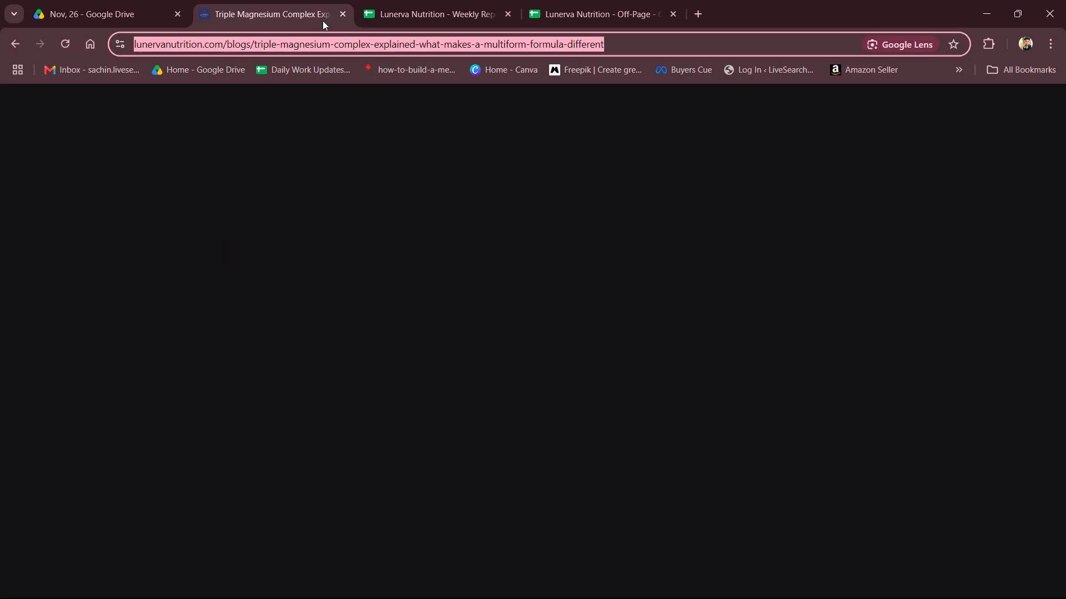
pyautogui.click(338, 16)
pyautogui.click(78, 8)
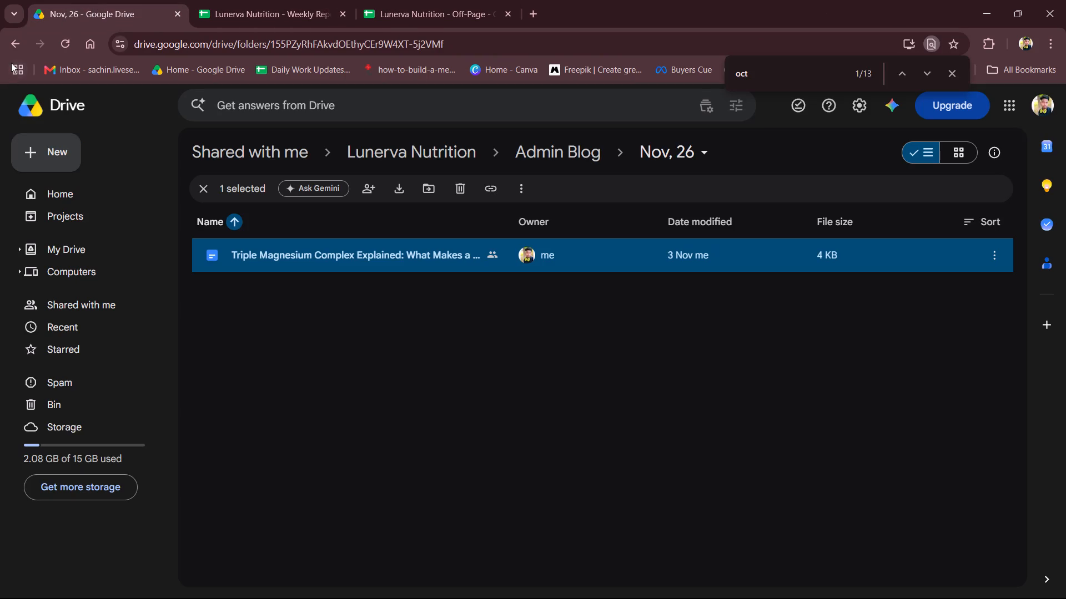
pyautogui.click(12, 49)
pyautogui.click(12, 49)
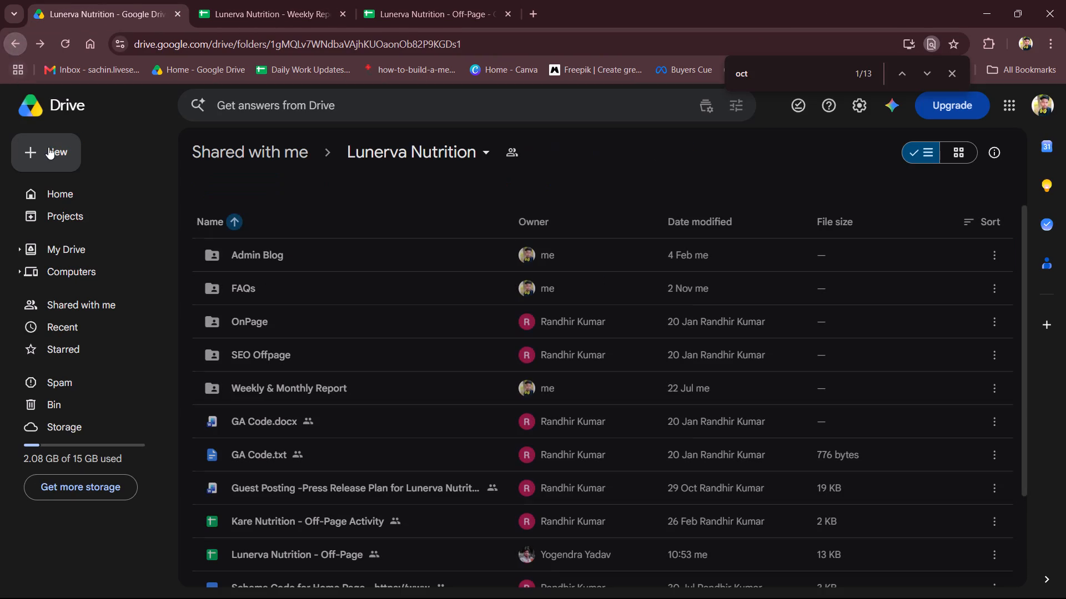
pyautogui.doubleClick(270, 356)
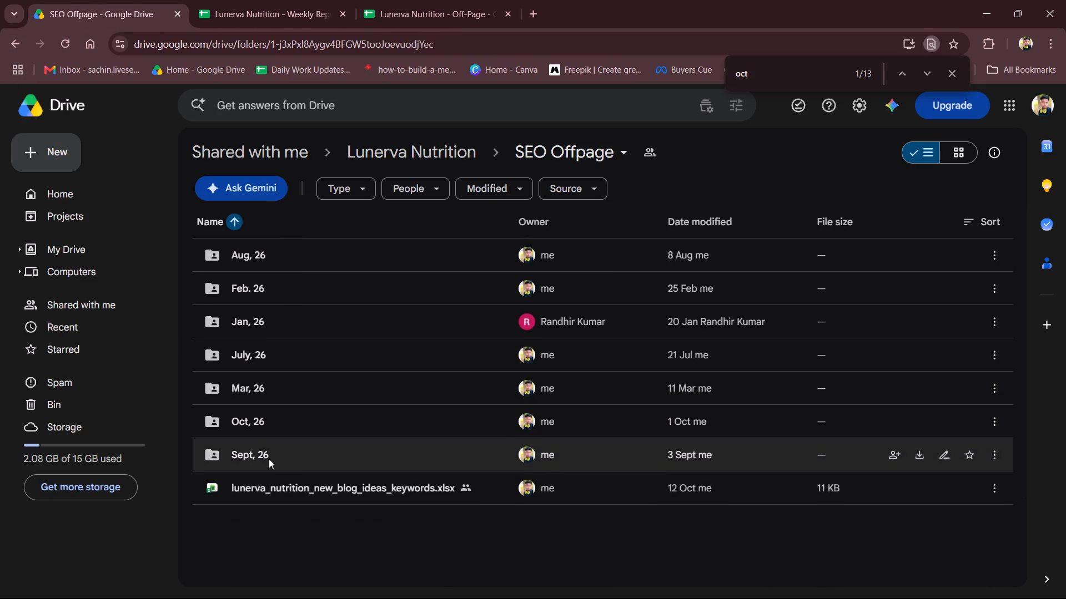
pyautogui.doubleClick(267, 430)
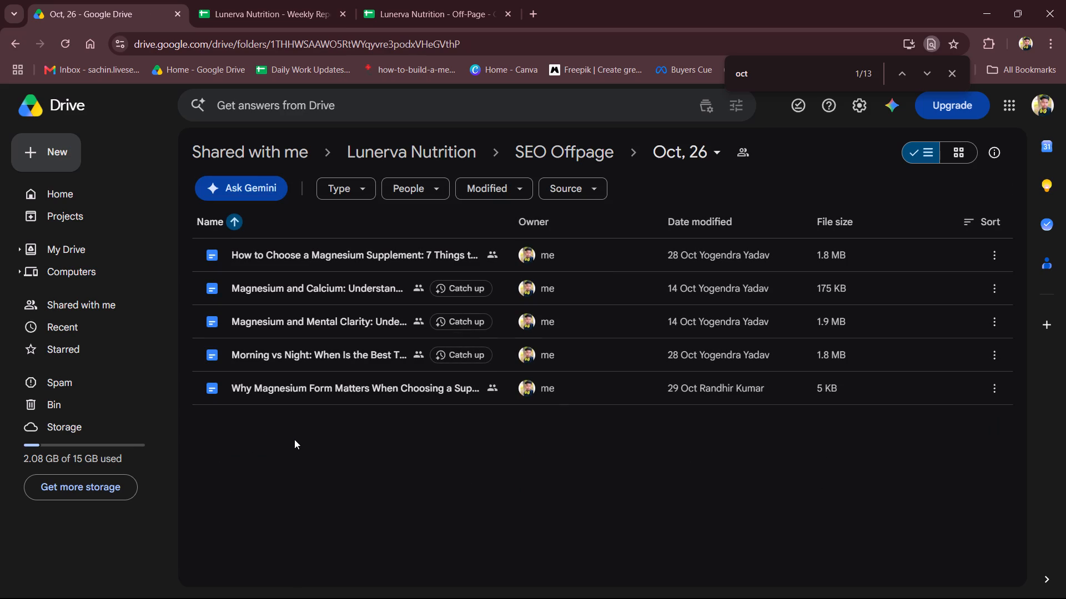
pyautogui.doubleClick(310, 394)
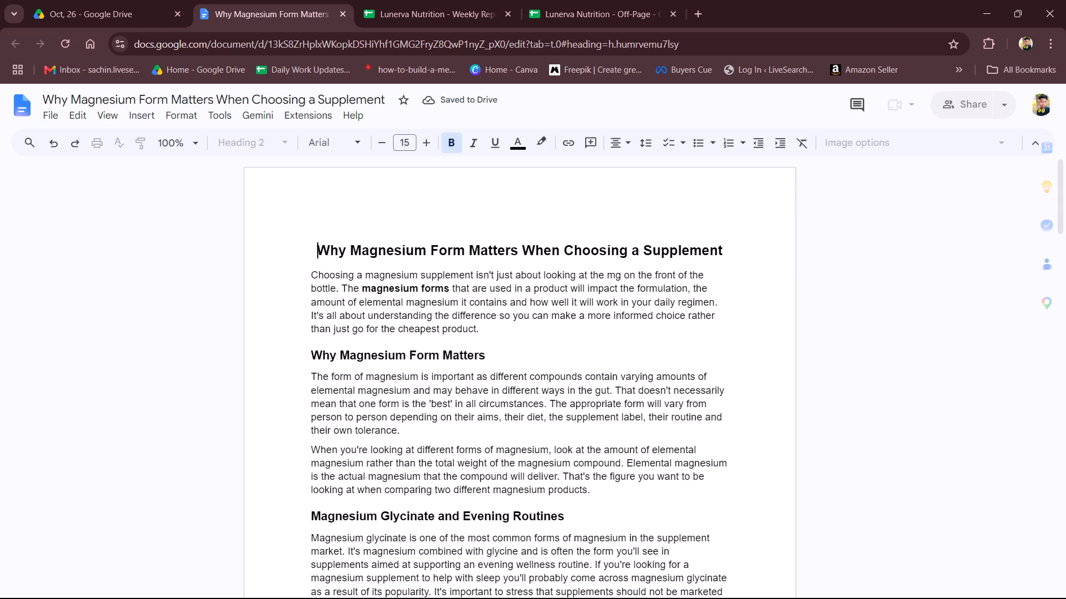
# Compare the "Why Magnesium Form Matters When Choosing a Supplement" document with the Off-page Blog Content links in C25 and C26 of the weekly report.
pyautogui.scroll(-7, 469, 408)
pyautogui.scroll(3, 522, 395)
pyautogui.scroll(-3, 521, 391)
pyautogui.scroll(4, 521, 391)
pyautogui.scroll(9, 437, 342)
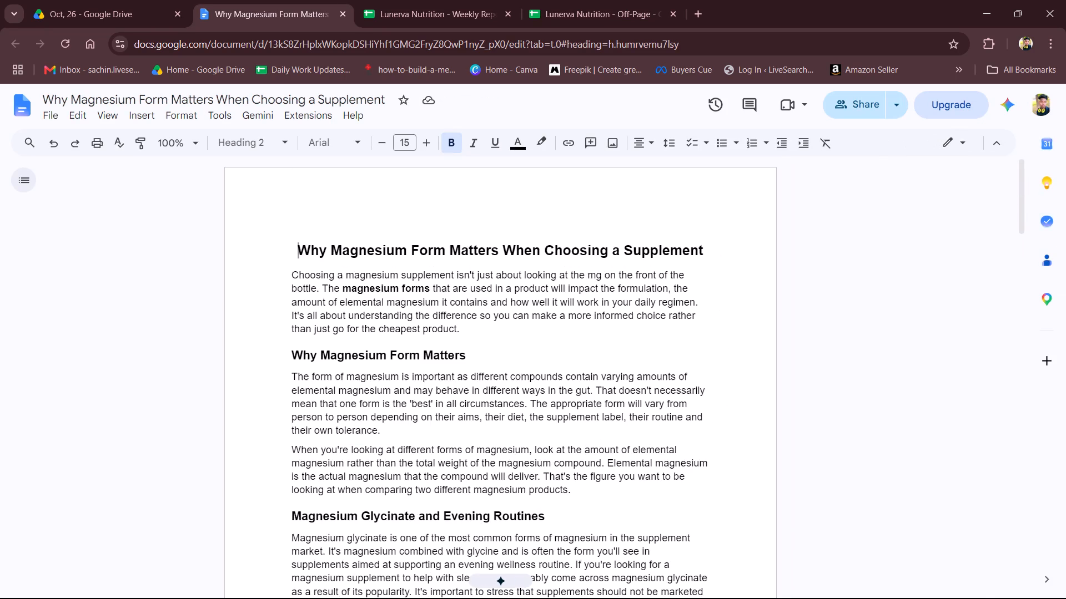
pyautogui.scroll(1, 419, 336)
pyautogui.click(206, 48)
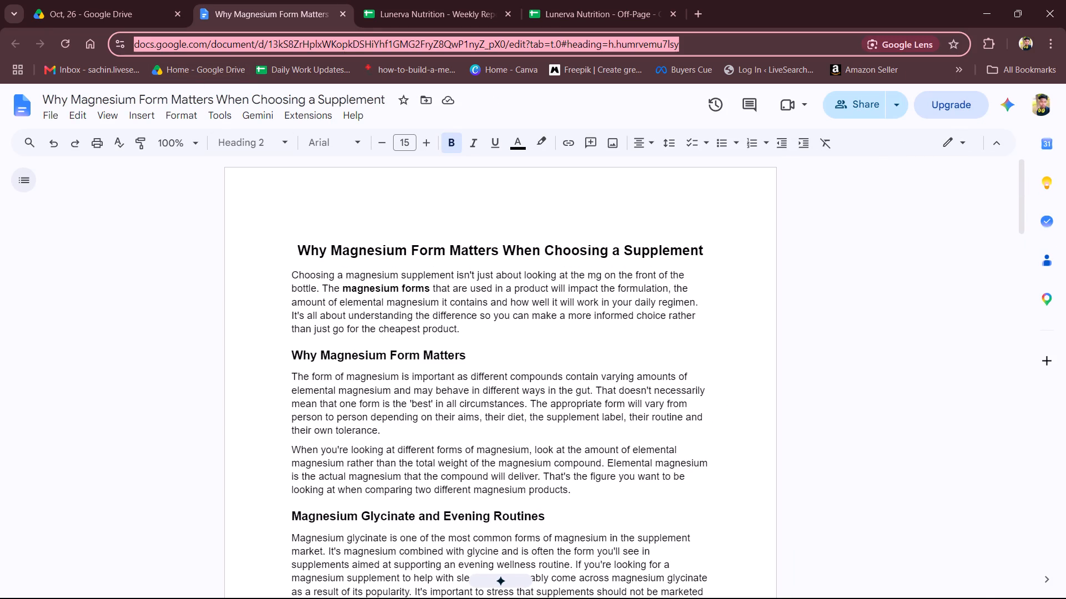
pyautogui.hotkey('ctrl', 'c')
pyautogui.click(386, 0)
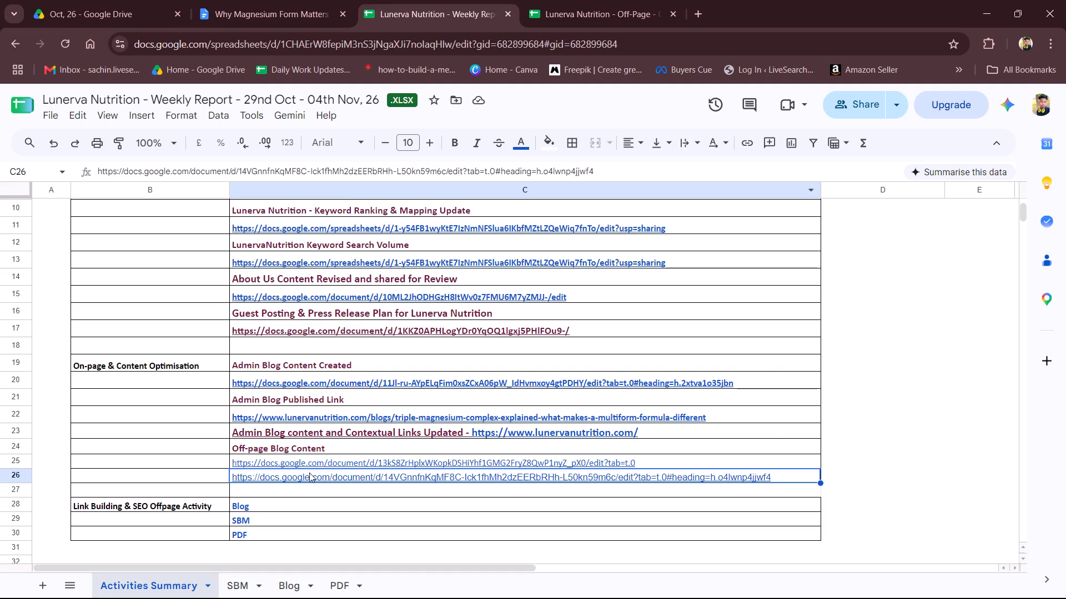
pyautogui.click(309, 477)
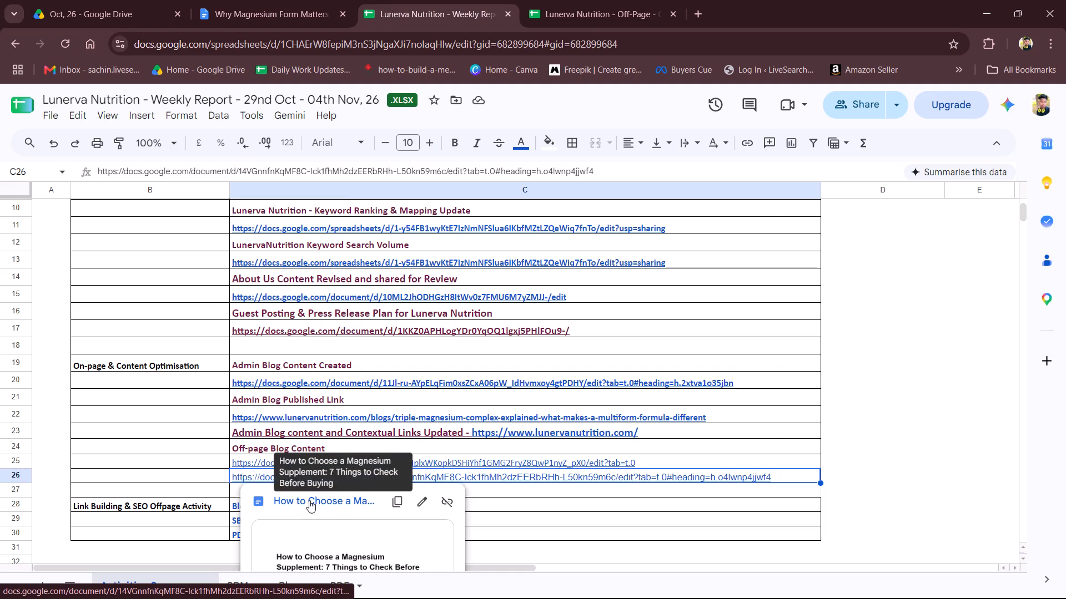
pyautogui.click(616, 512)
pyautogui.click(530, 461)
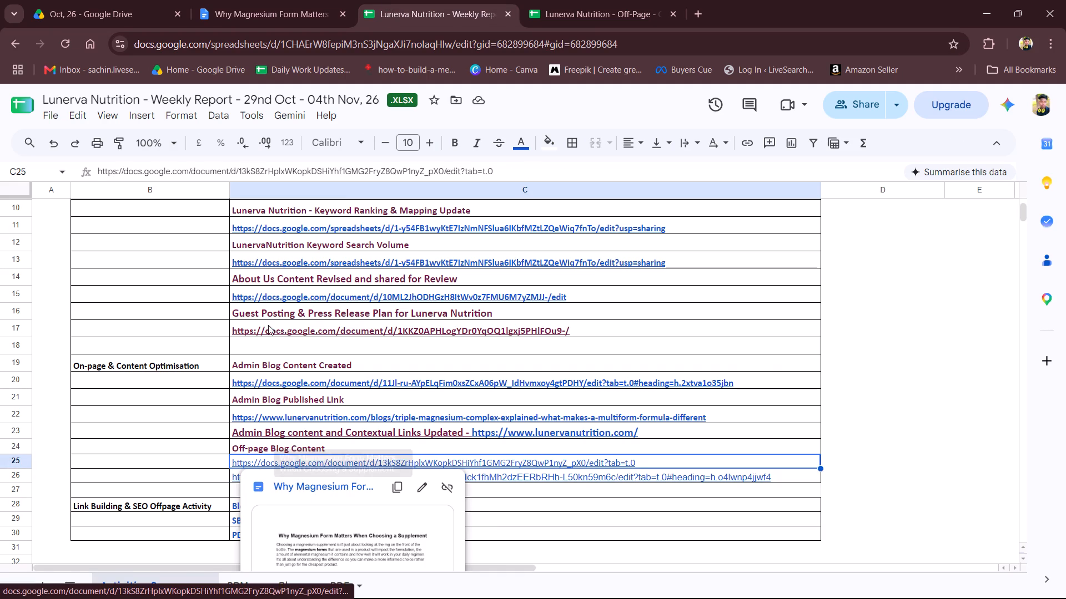
pyautogui.click(256, 0)
pyautogui.click(107, 2)
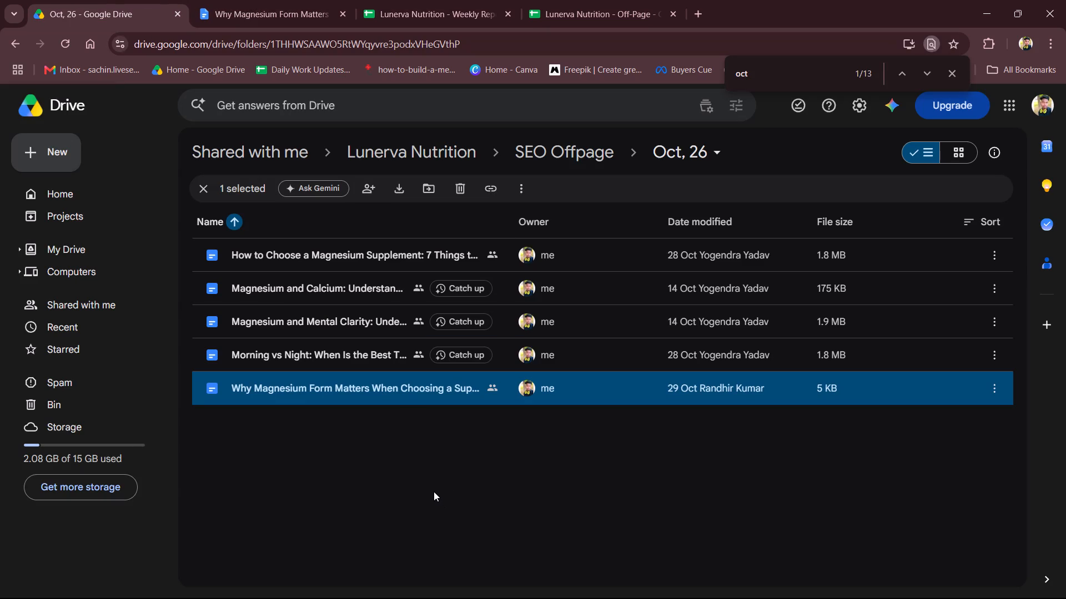
# Open the Daily Work Updates spreadsheet and look through its November 2026 sheet for Lunerva Nutrition work.
pyautogui.click(696, 16)
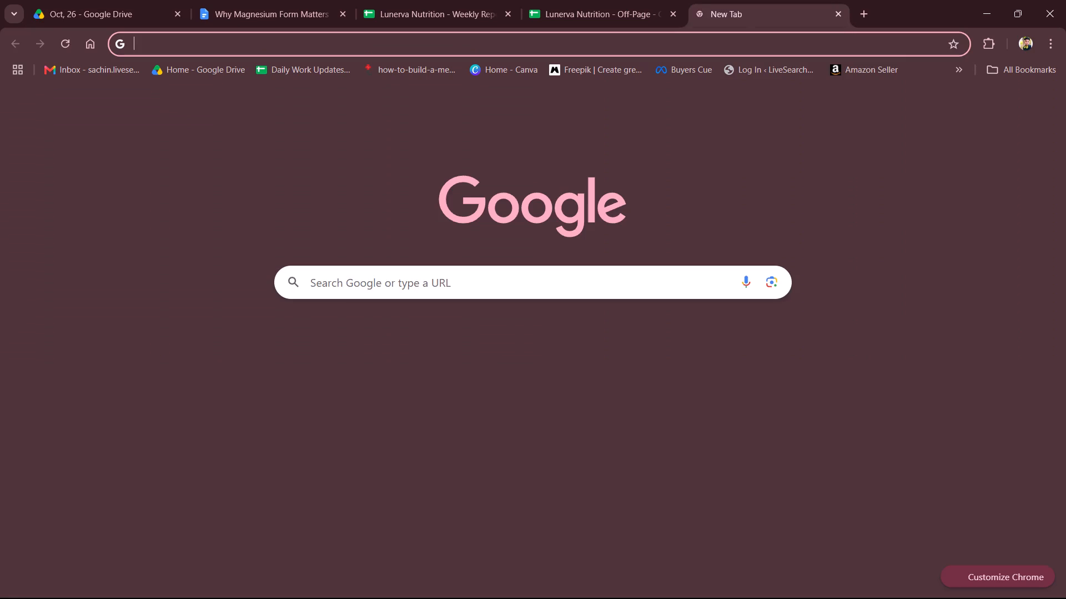
pyautogui.click(295, 65)
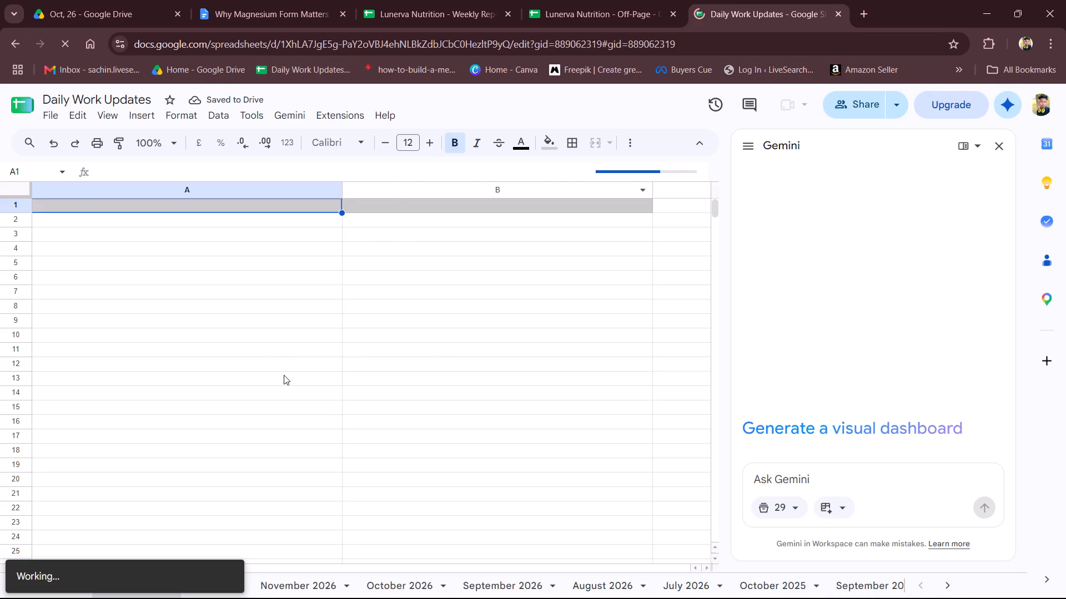
pyautogui.click(999, 151)
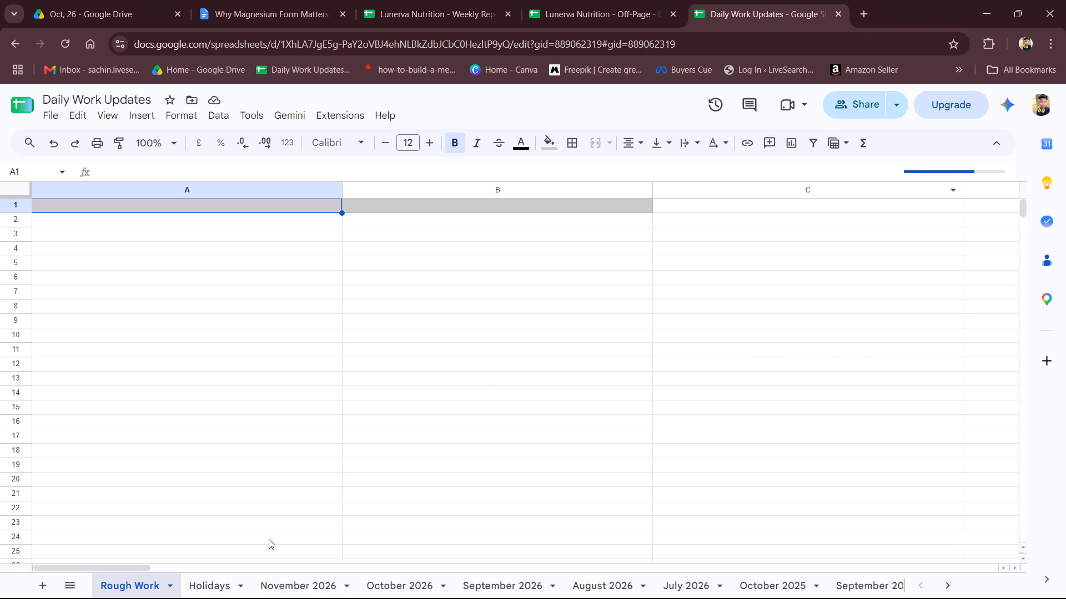
pyautogui.click(303, 583)
pyautogui.scroll(-1, 267, 454)
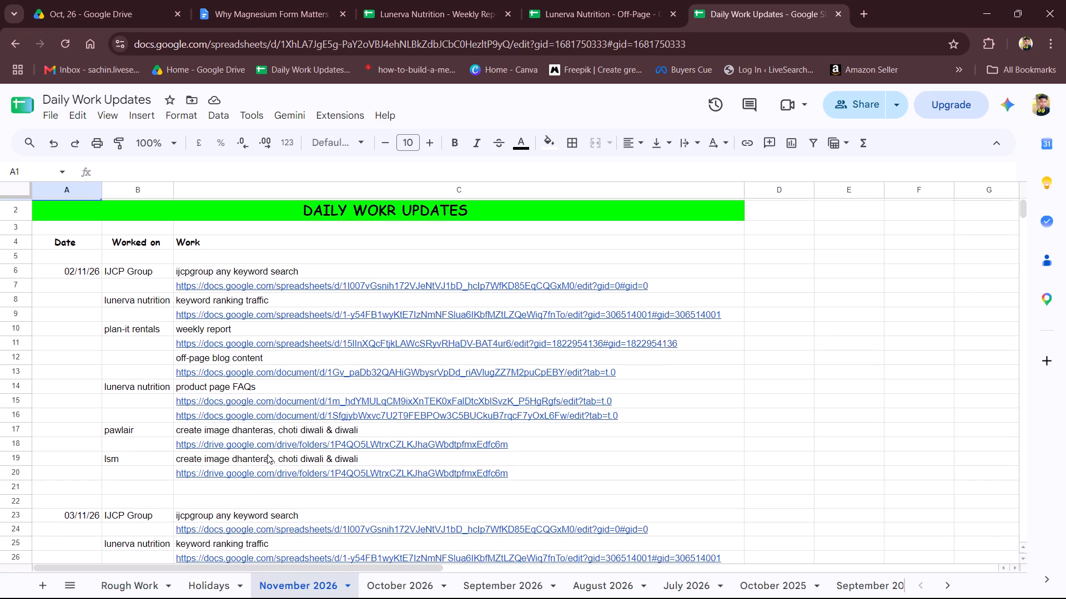
pyautogui.scroll(-1, 267, 454)
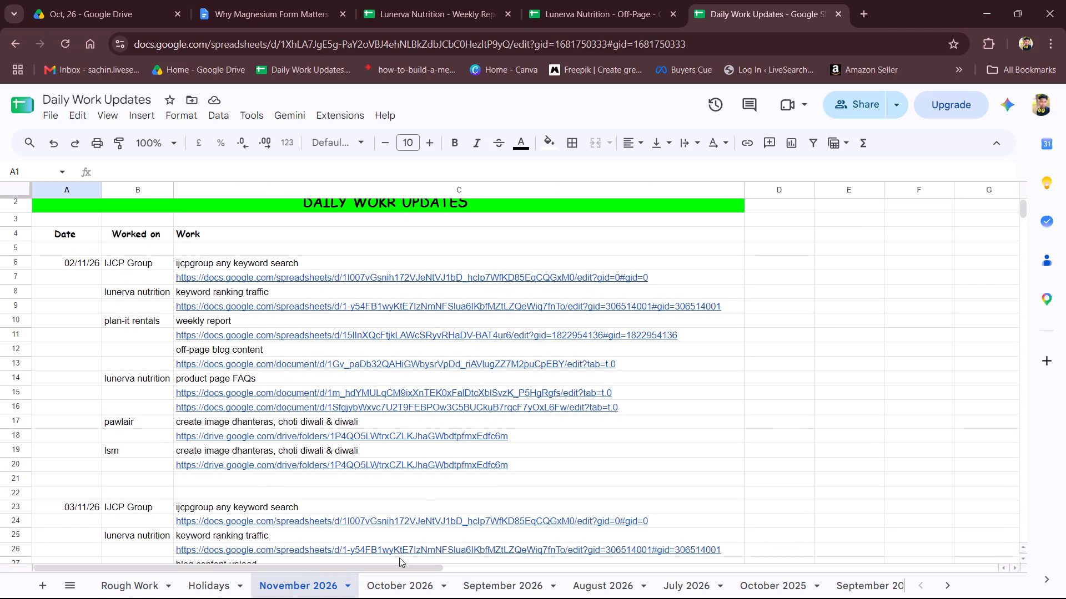
# In the October 2026 sheet, examine the 29/10/26 entries and preview the Lunerva Nutrition "rewrite blog content" link.
pyautogui.click(396, 588)
pyautogui.scroll(-10, 236, 445)
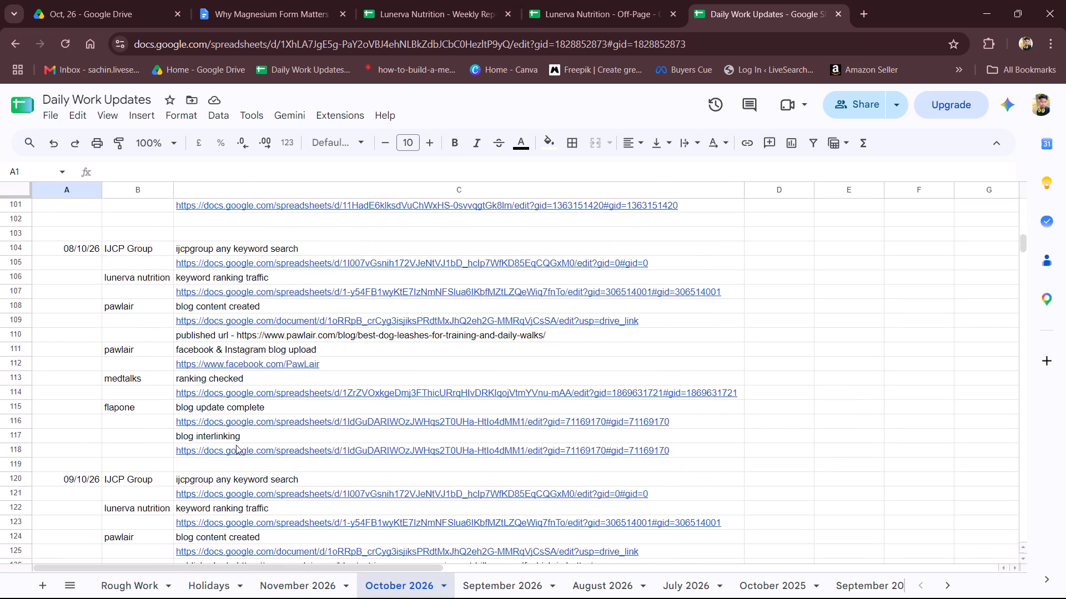
pyautogui.scroll(-5, 236, 445)
pyautogui.scroll(1, 236, 445)
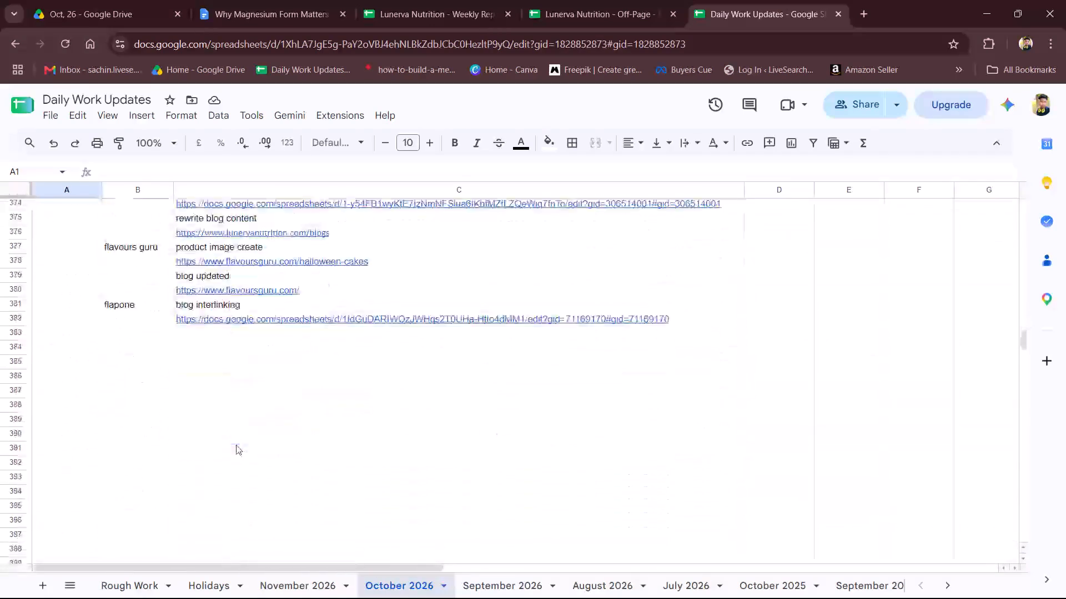
pyautogui.scroll(1, 236, 445)
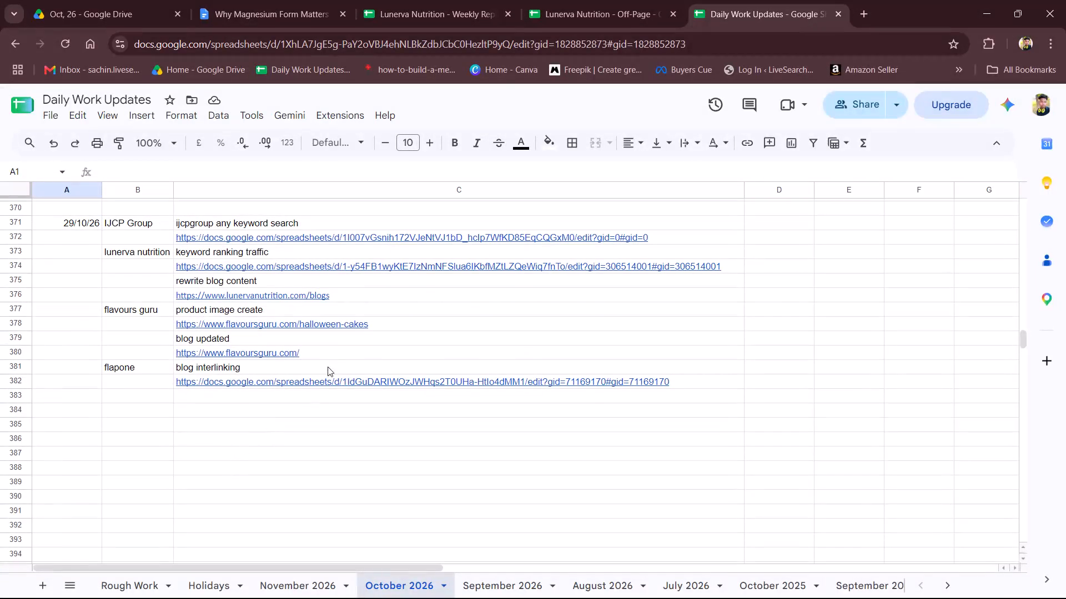
pyautogui.click(596, 321)
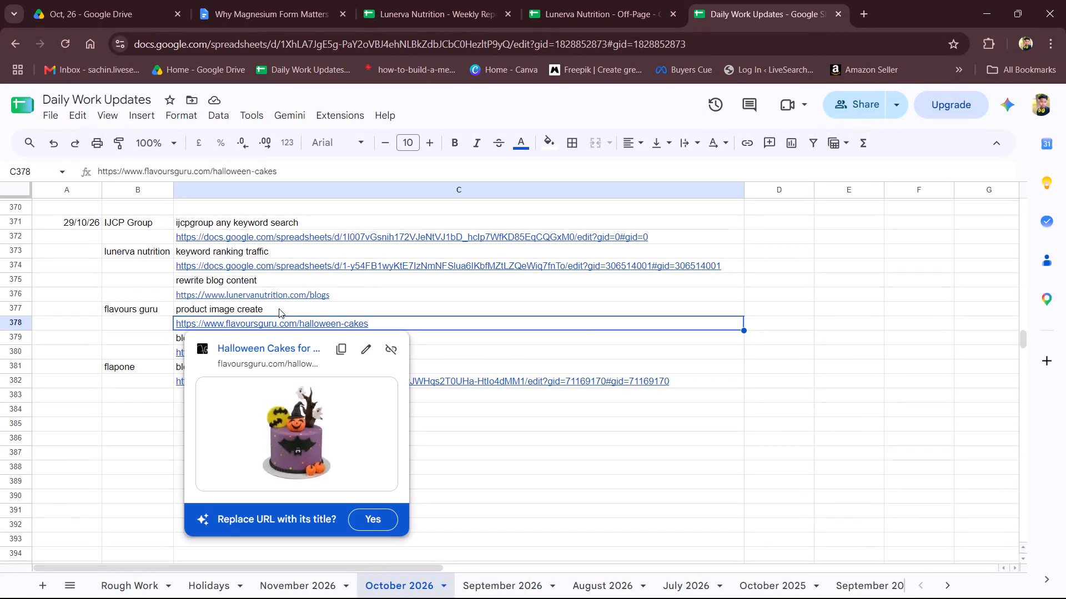
pyautogui.click(279, 293)
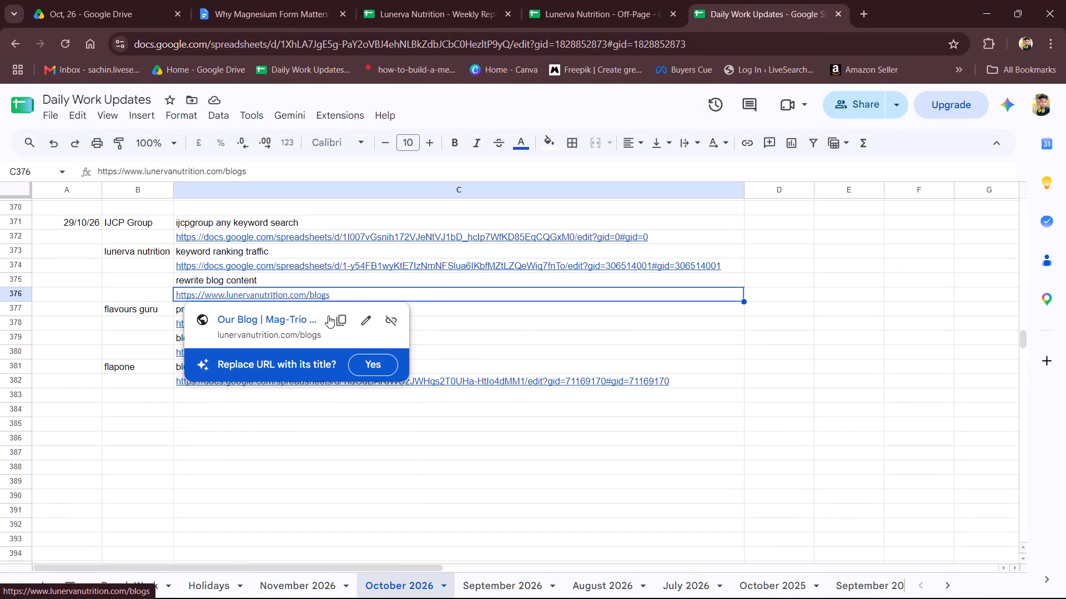
pyautogui.click(612, 345)
# Examine the 28/10/26 Lunerva Nutrition entries and preview the "blog content" link in C360.
pyautogui.scroll(1, 516, 340)
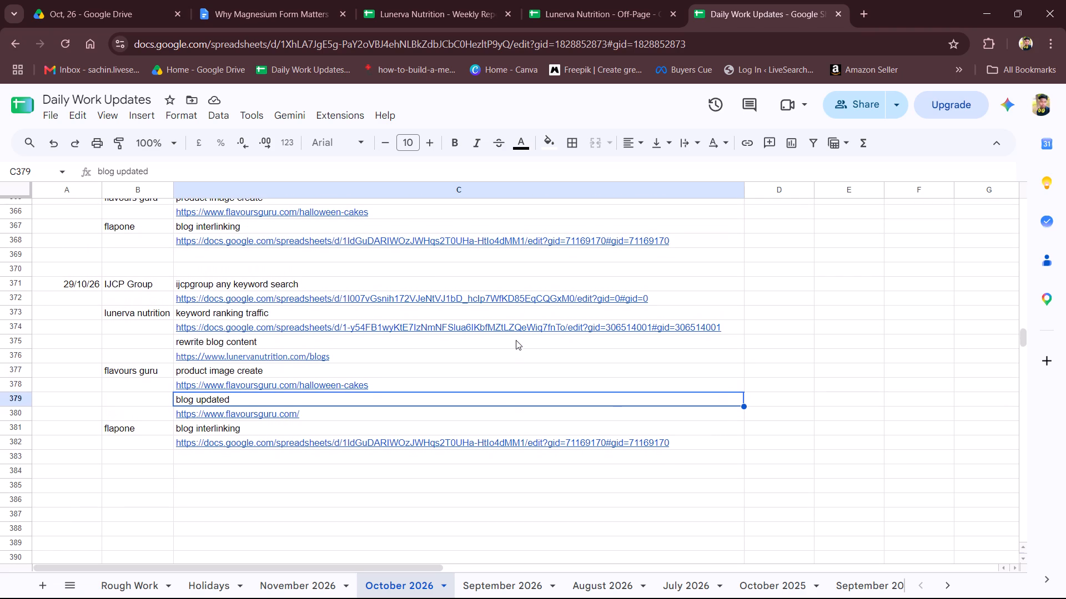
pyautogui.scroll(4, 516, 340)
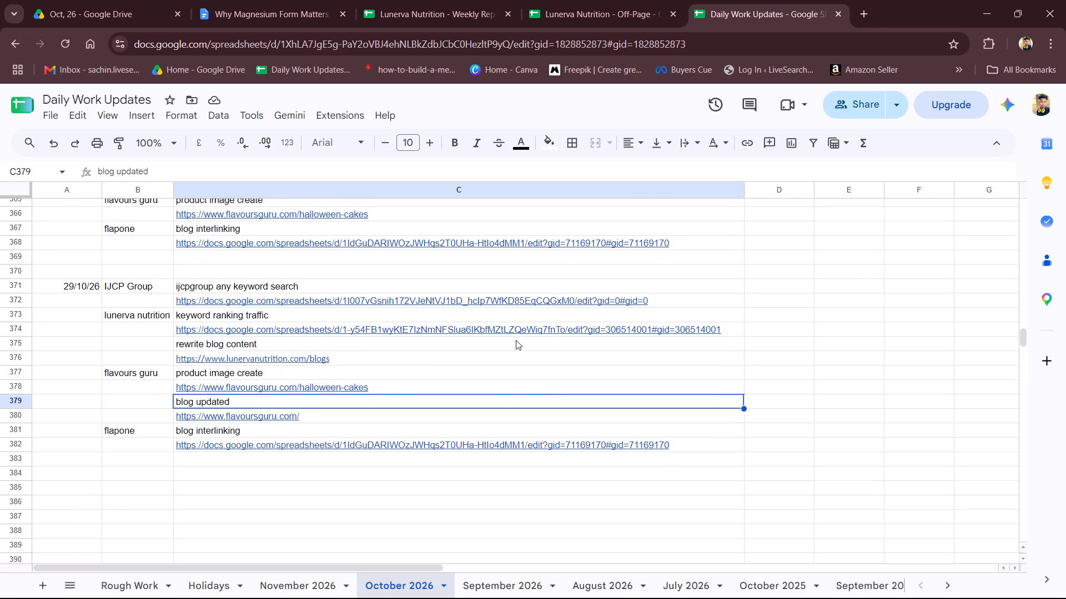
pyautogui.scroll(2, 516, 340)
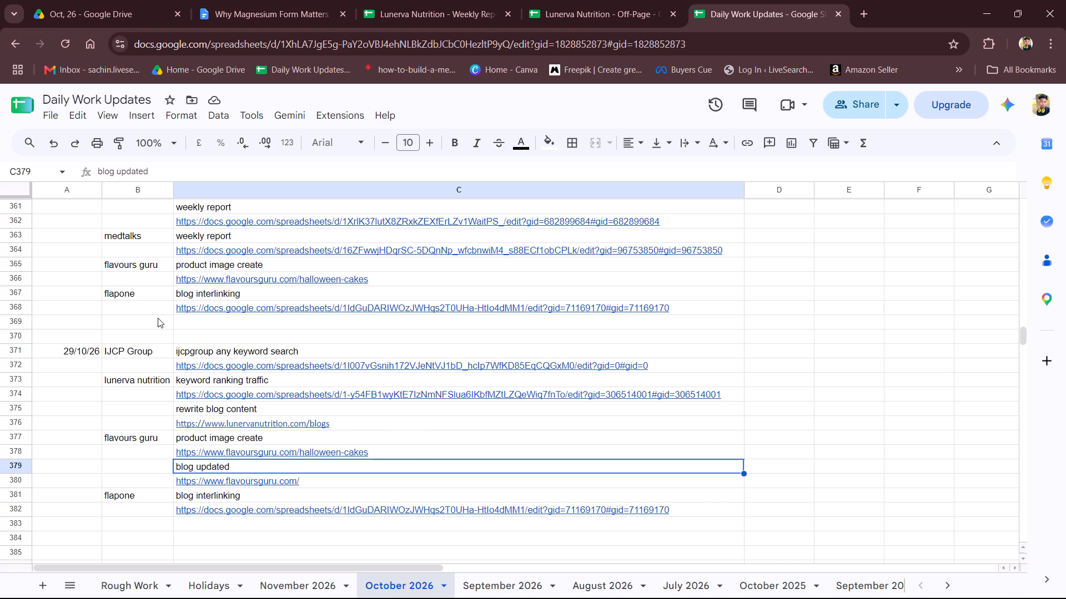
pyautogui.scroll(2, 158, 318)
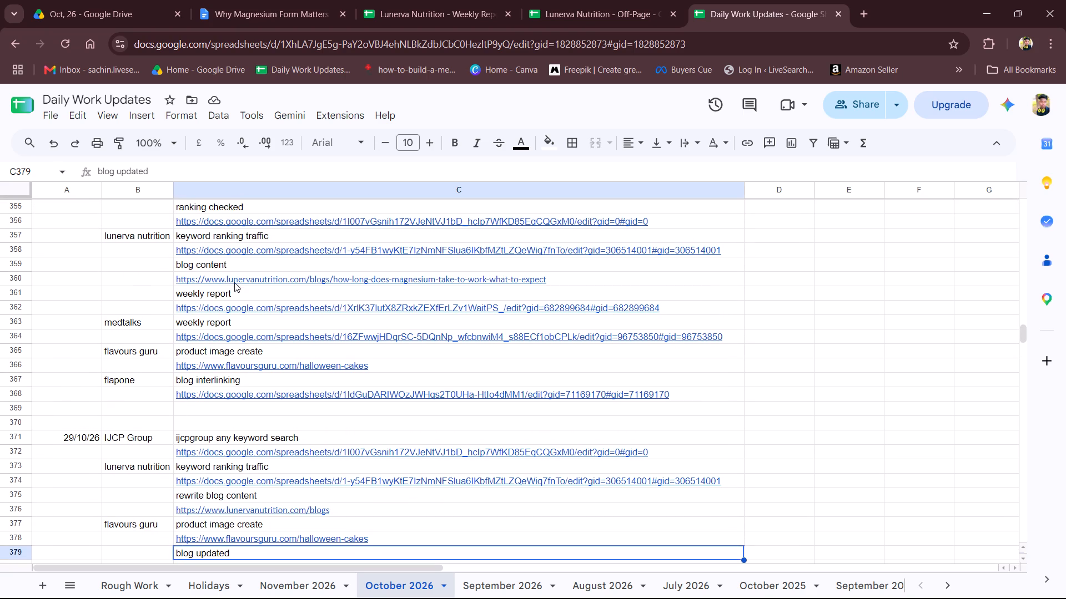
pyautogui.click(238, 280)
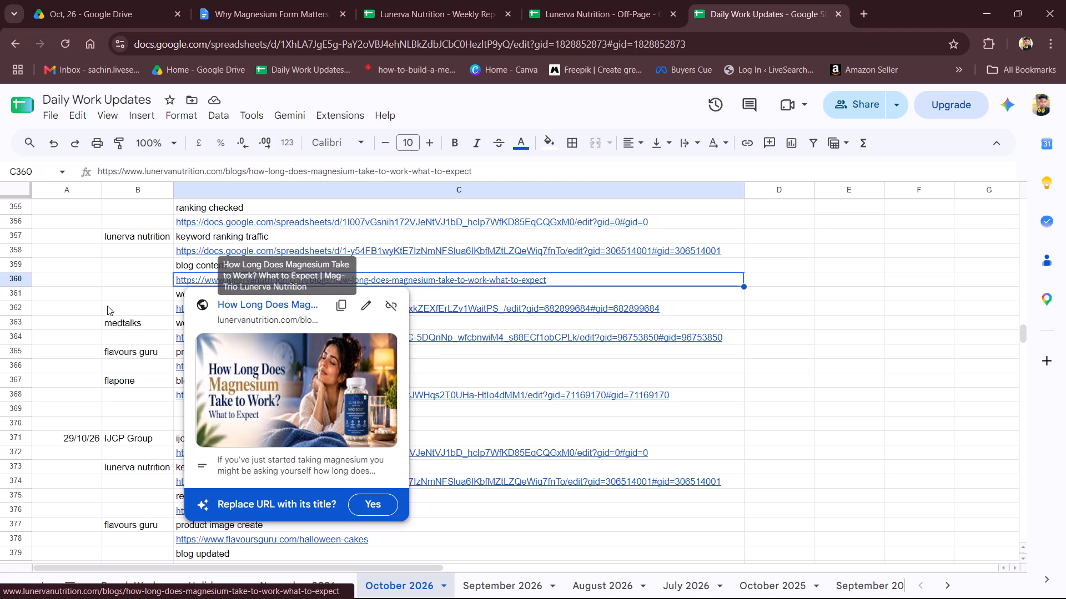
pyautogui.click(59, 303)
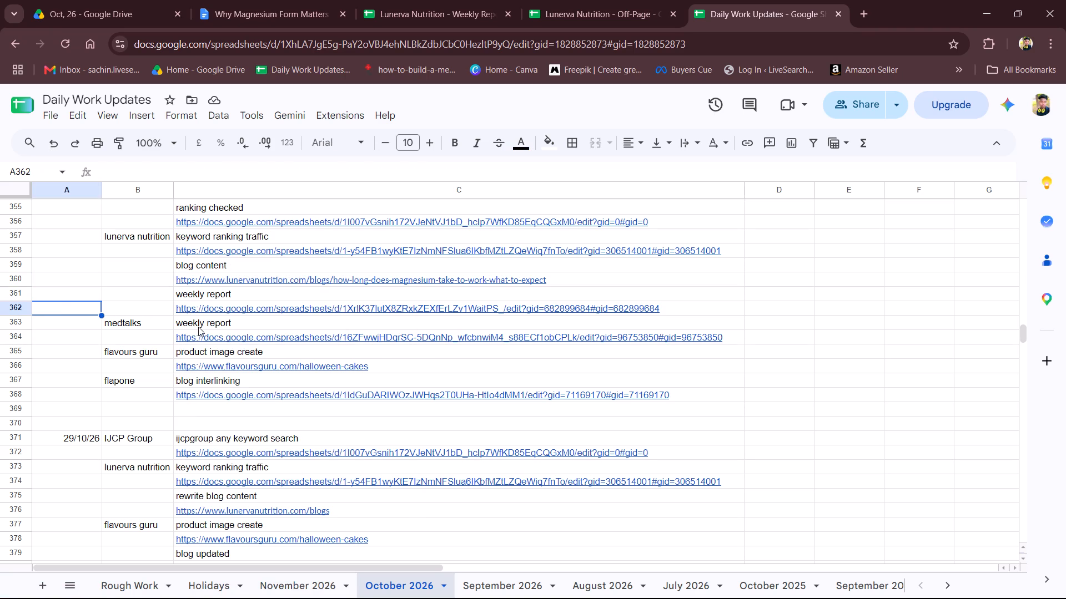
pyautogui.click(153, 412)
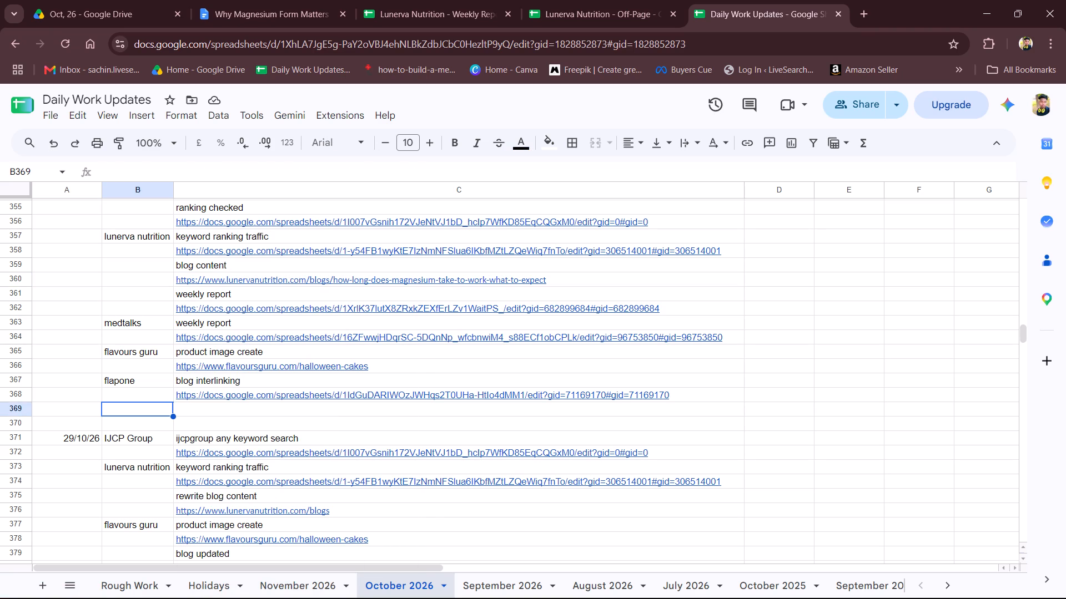
# Review the 24/10/26 to 29/10/26 Lunerva Nutrition entries and preview the "off-page blog content" link in C340.
pyautogui.scroll(6, 135, 300)
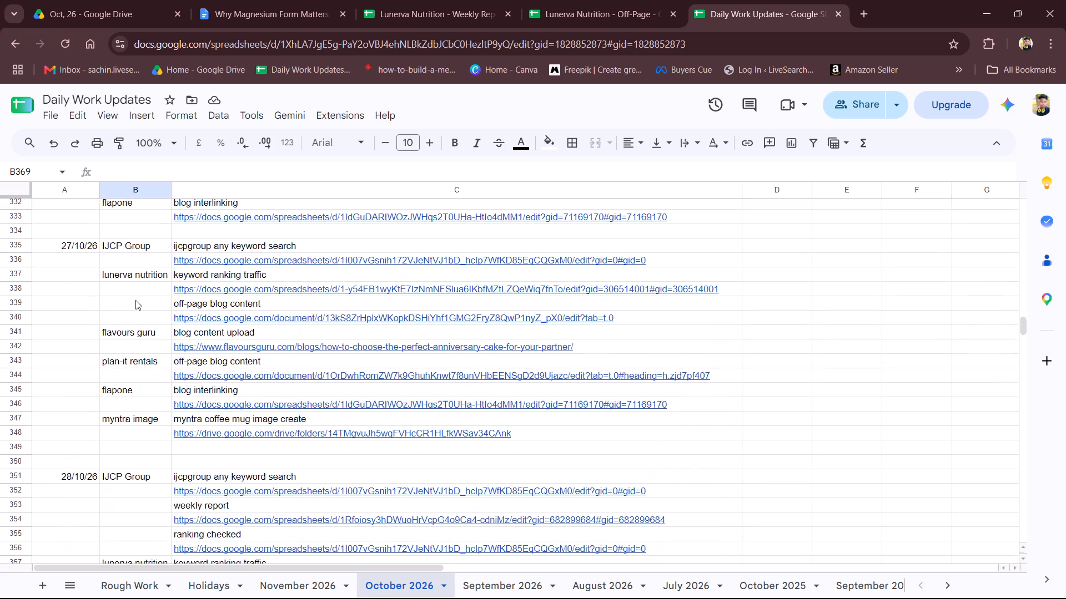
pyautogui.scroll(1, 135, 300)
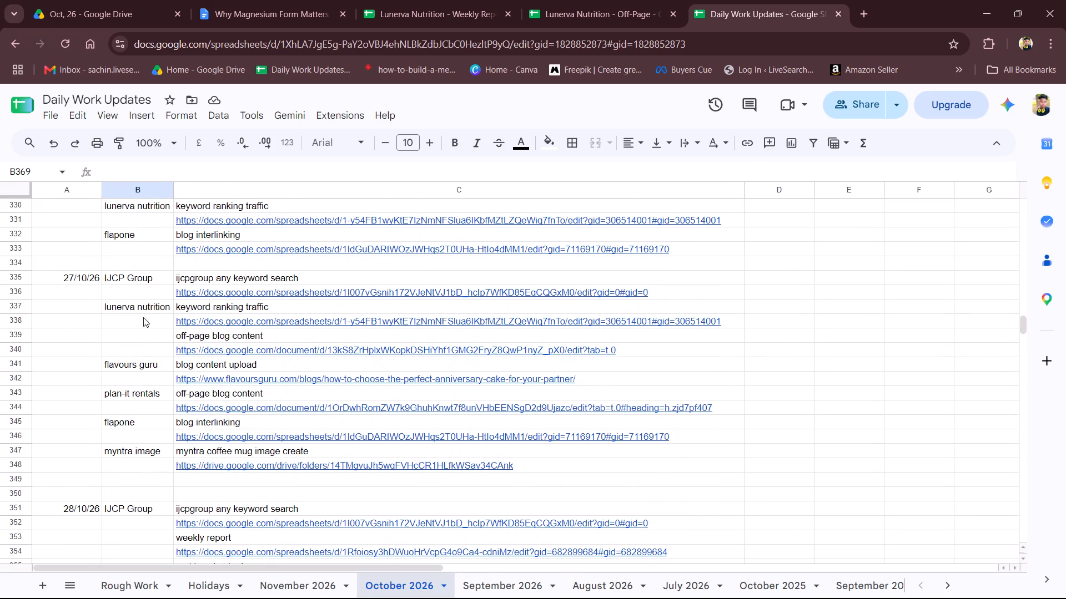
pyautogui.click(203, 352)
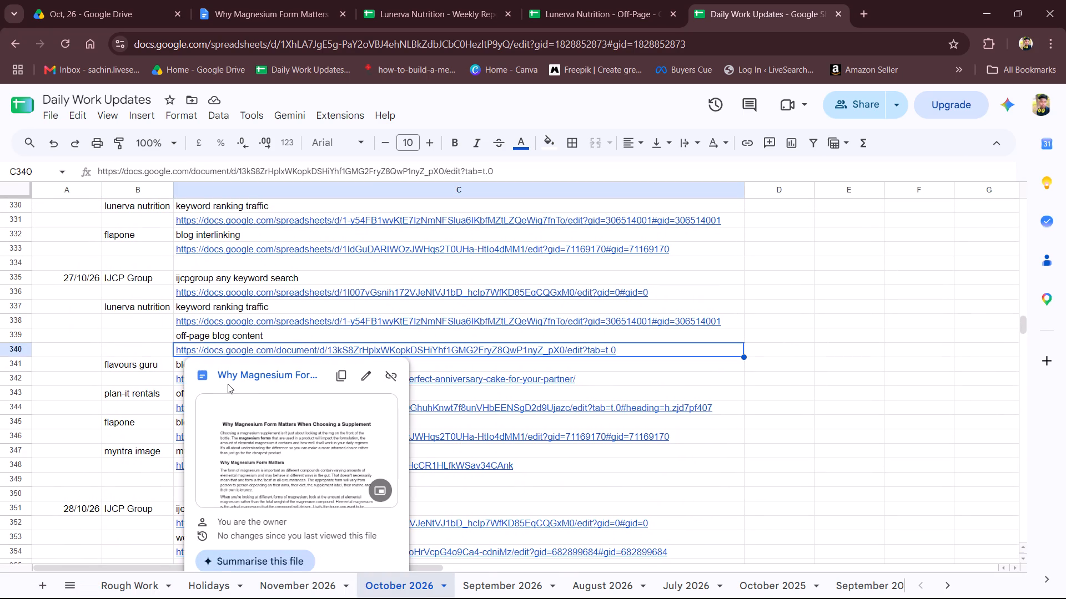
pyautogui.scroll(1, 140, 390)
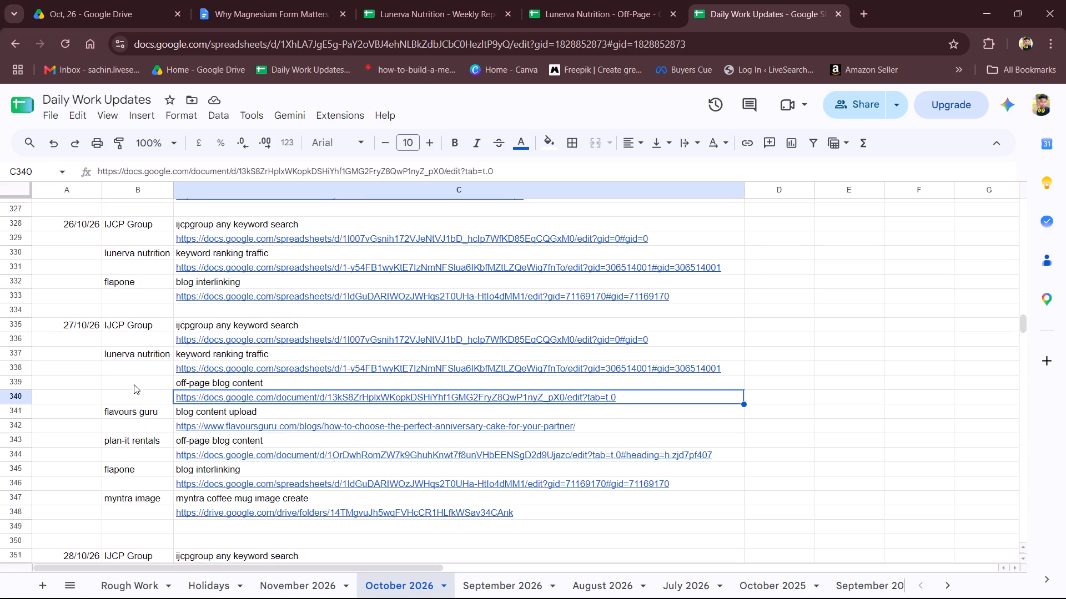
pyautogui.scroll(1, 134, 384)
pyautogui.click(124, 388)
pyautogui.scroll(5, 124, 388)
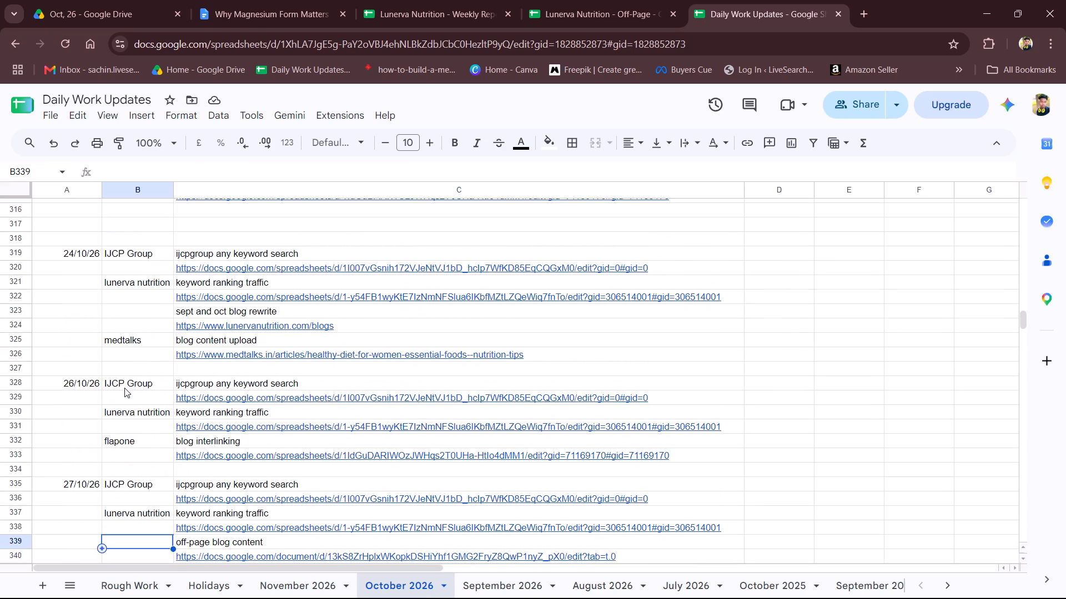
pyautogui.scroll(-8, 124, 388)
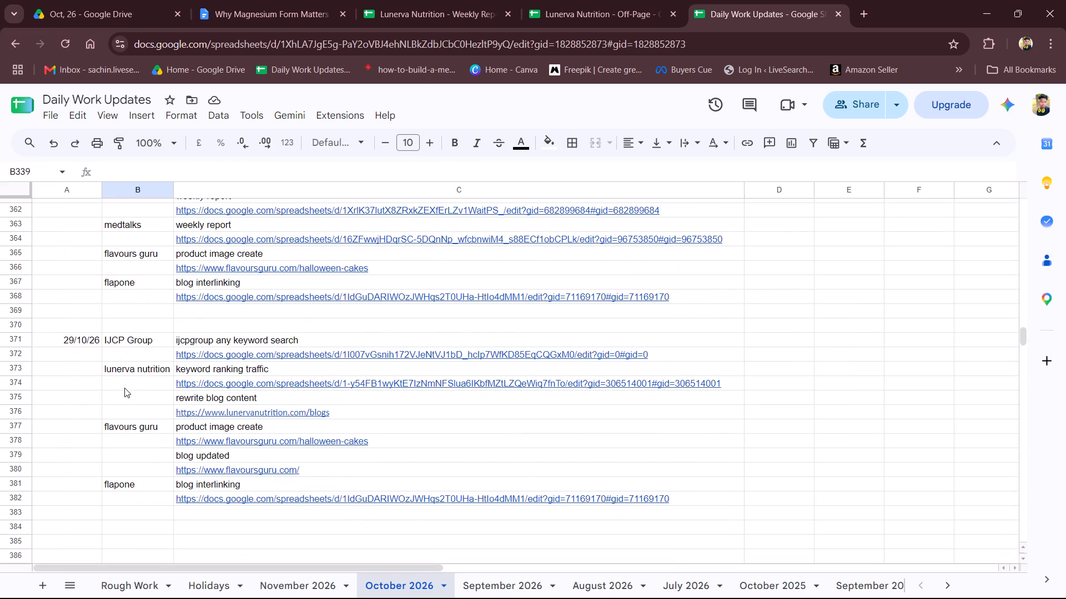
pyautogui.scroll(-3, 124, 388)
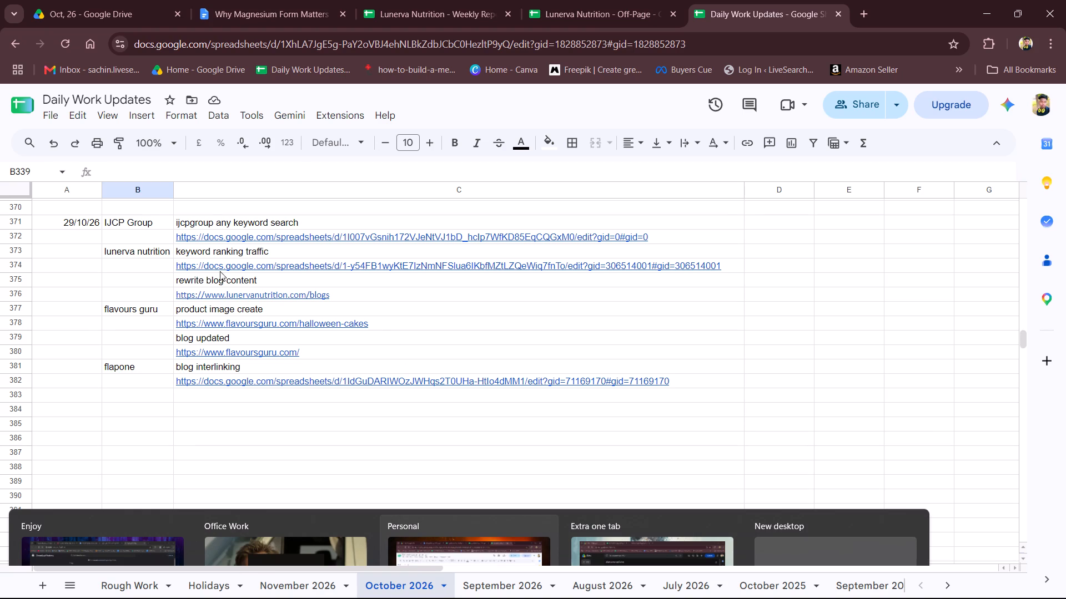
# In the weekly report's Activities Summary, insert two blank rows below row 27, before Link Building & SEO Offpage Activity.
pyautogui.click(426, 3)
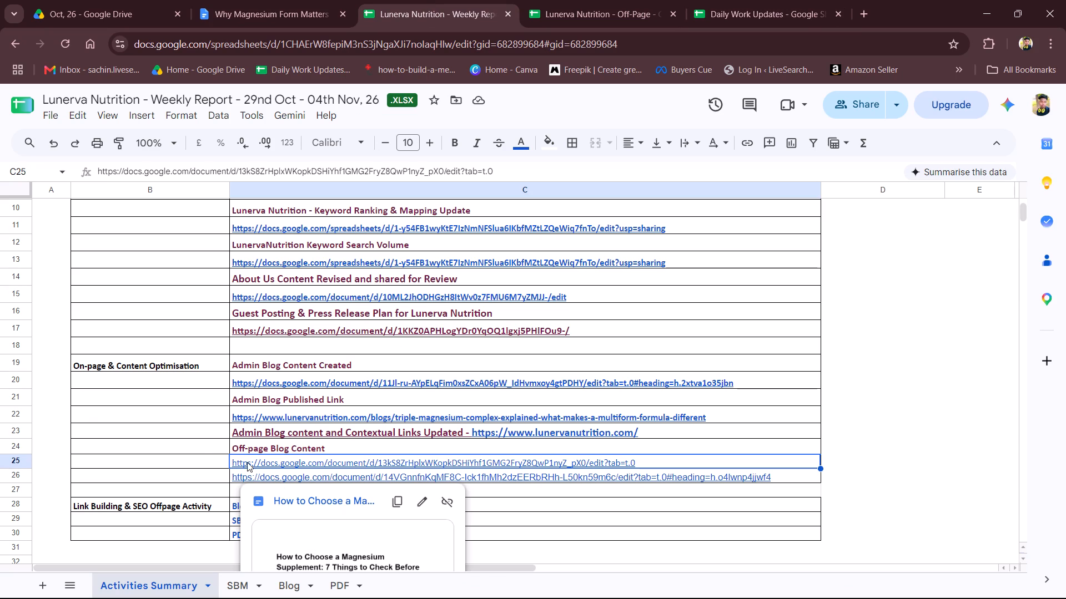
pyautogui.click(18, 490)
pyautogui.rightClick(18, 489)
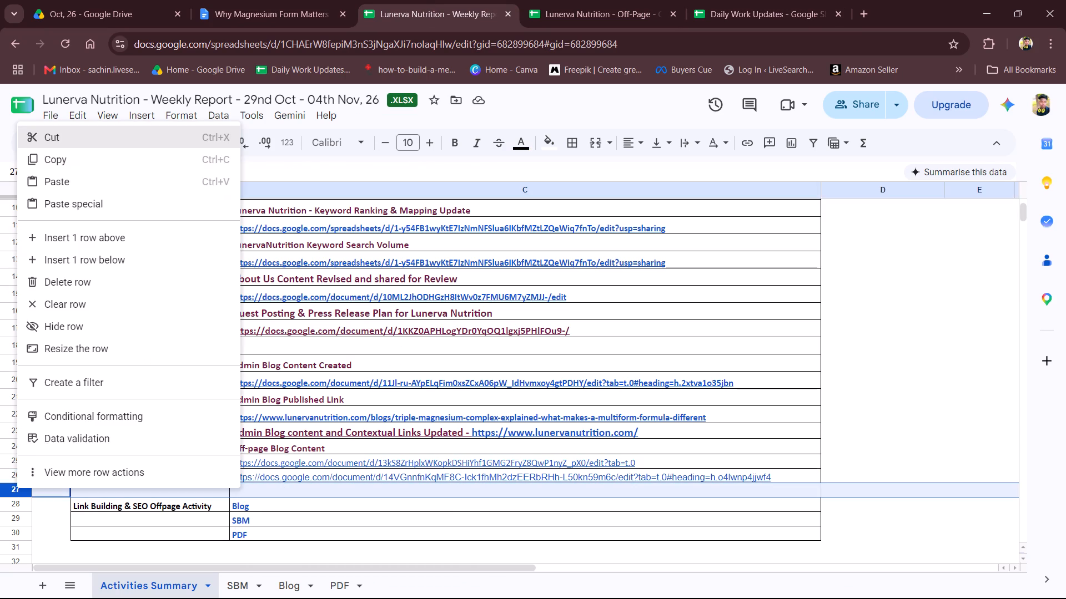
pyautogui.click(97, 263)
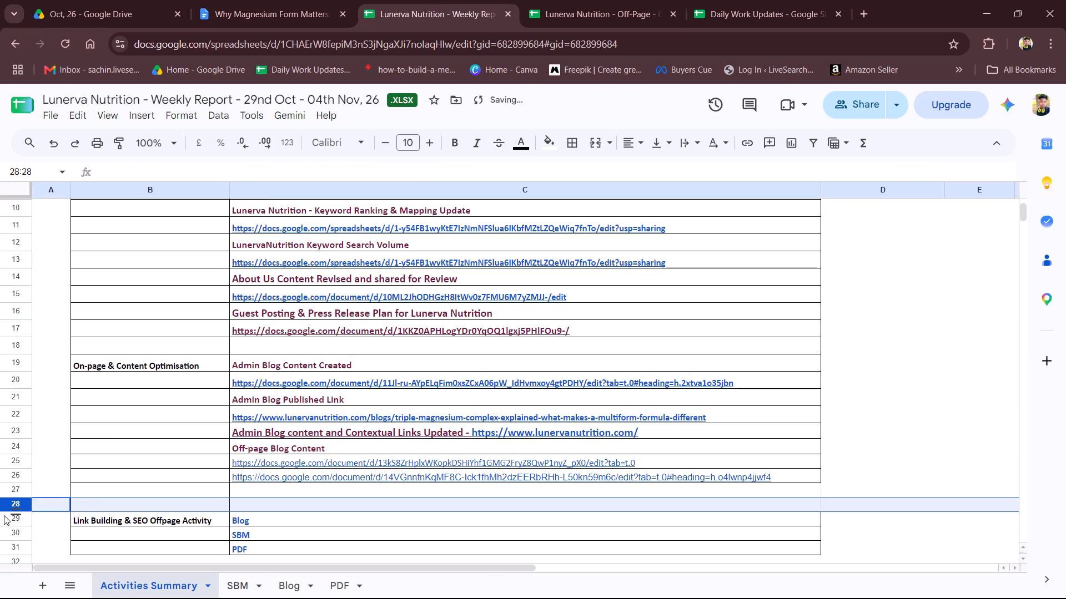
pyautogui.rightClick(11, 506)
pyautogui.click(67, 263)
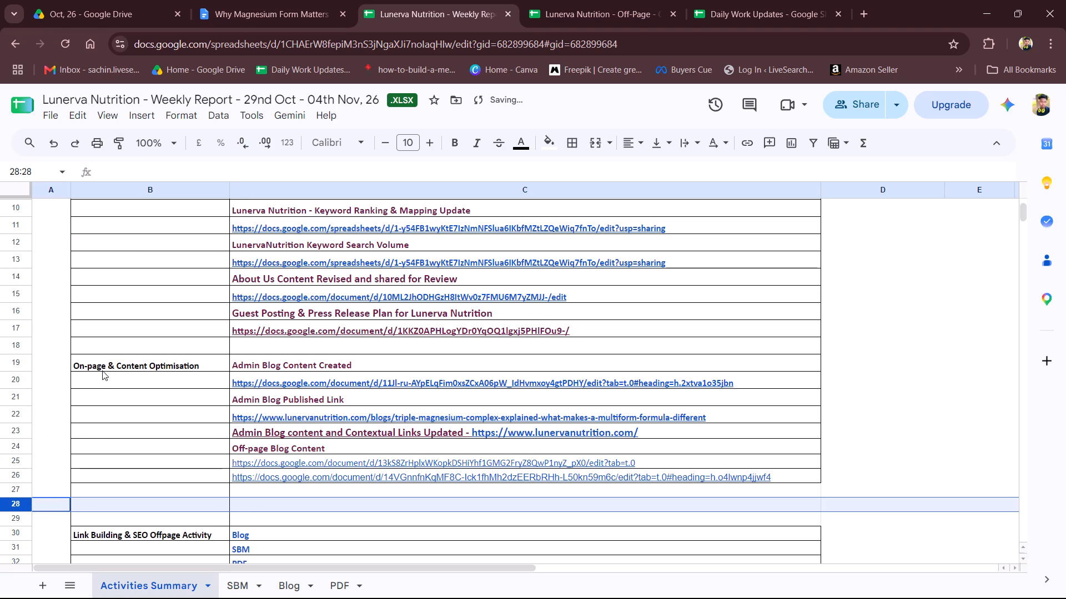
# Apply all borders to cells C27:C29 in the weekly report's Activities Summary.
pyautogui.click(257, 493)
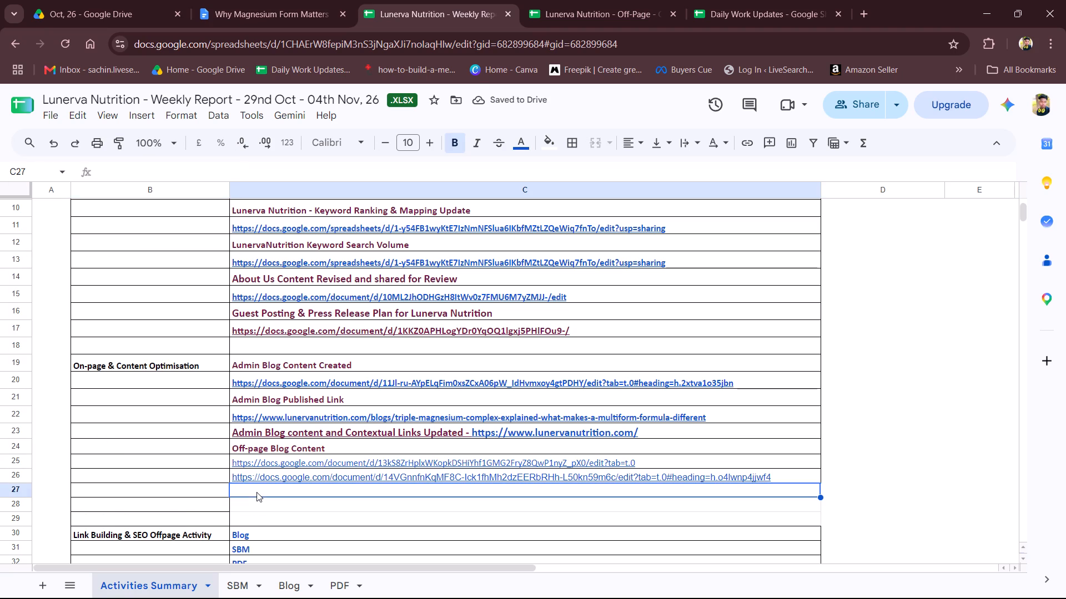
pyautogui.click(284, 513)
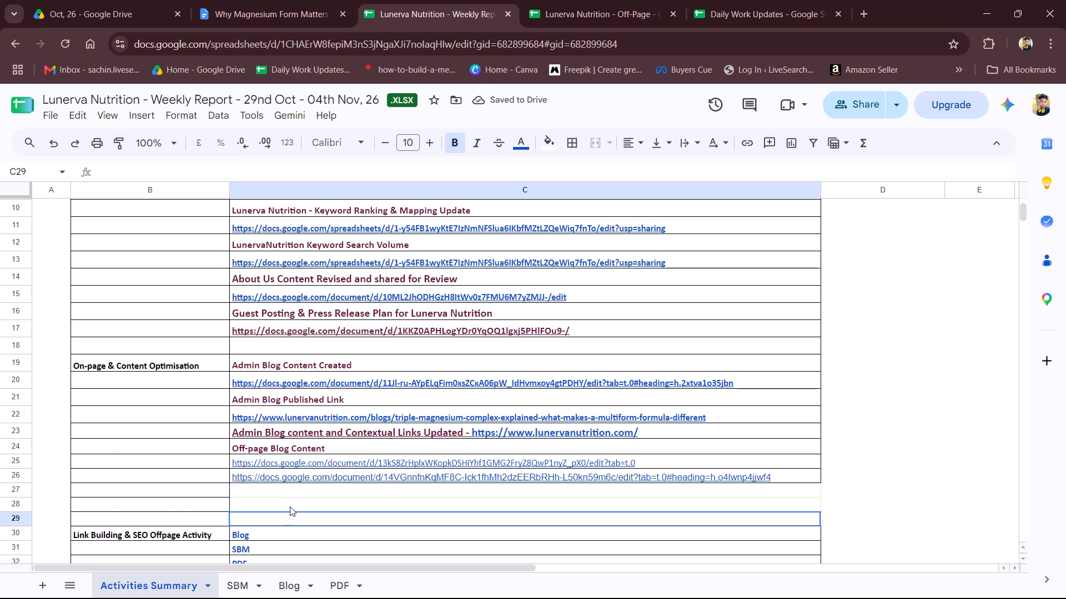
pyautogui.keyDown('shift'); pyautogui.click(292, 492); pyautogui.keyUp('shift')
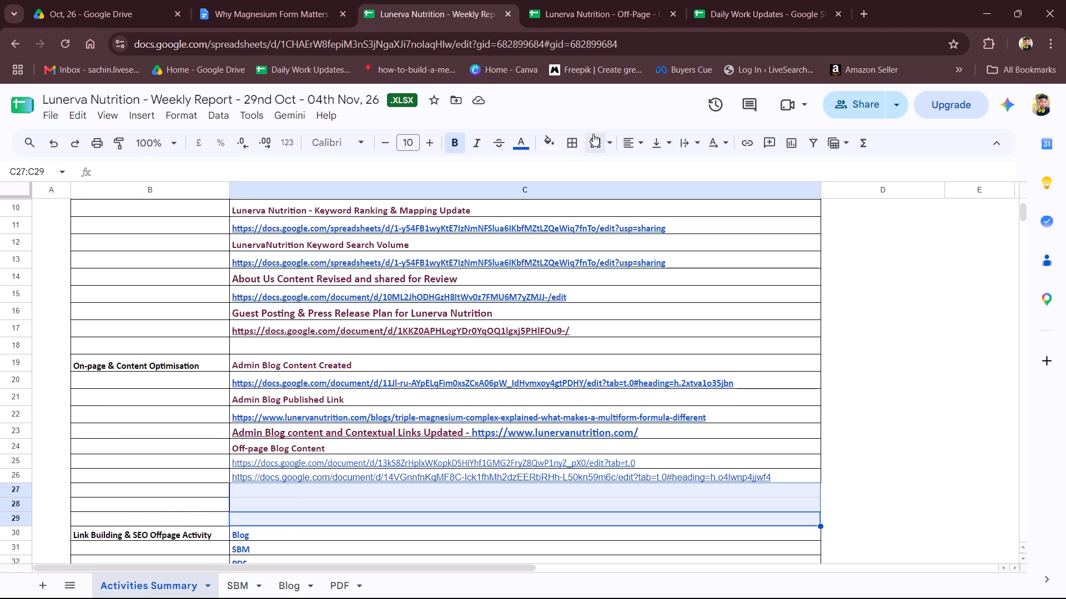
pyautogui.click(576, 145)
pyautogui.click(585, 167)
pyautogui.click(138, 491)
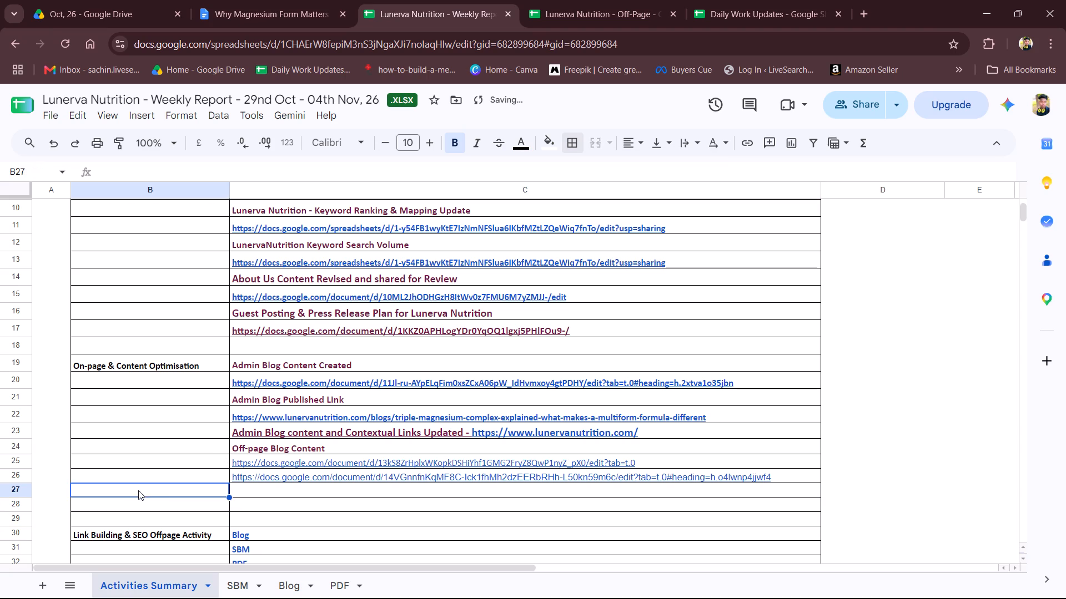
pyautogui.click(252, 495)
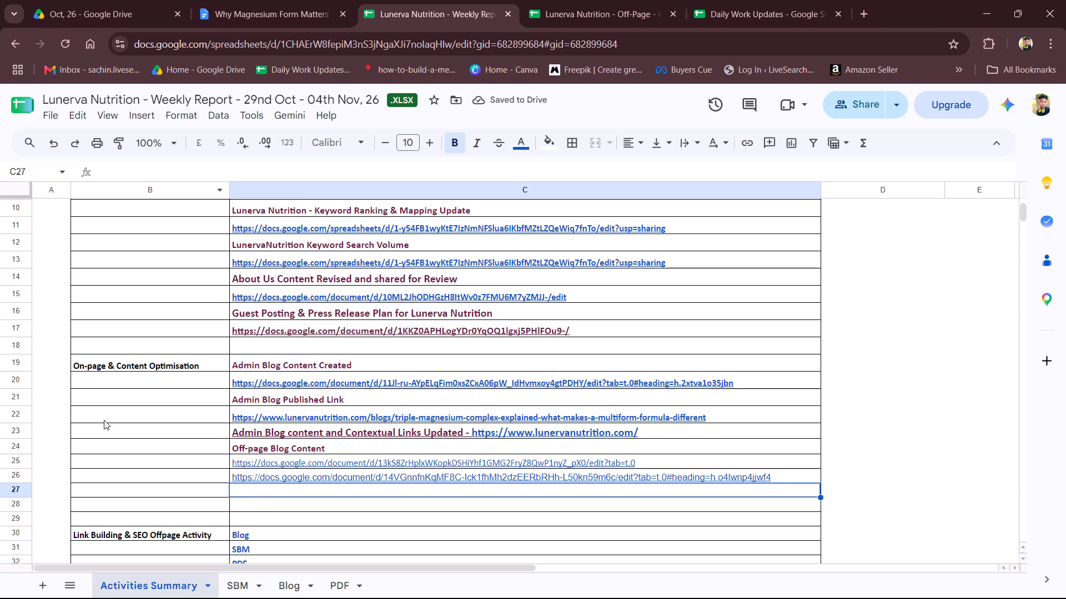
# Copy the Admin Blog Published Link heading row (row 21) and paste it into row 27.
pyautogui.click(19, 397)
pyautogui.rightClick(19, 397)
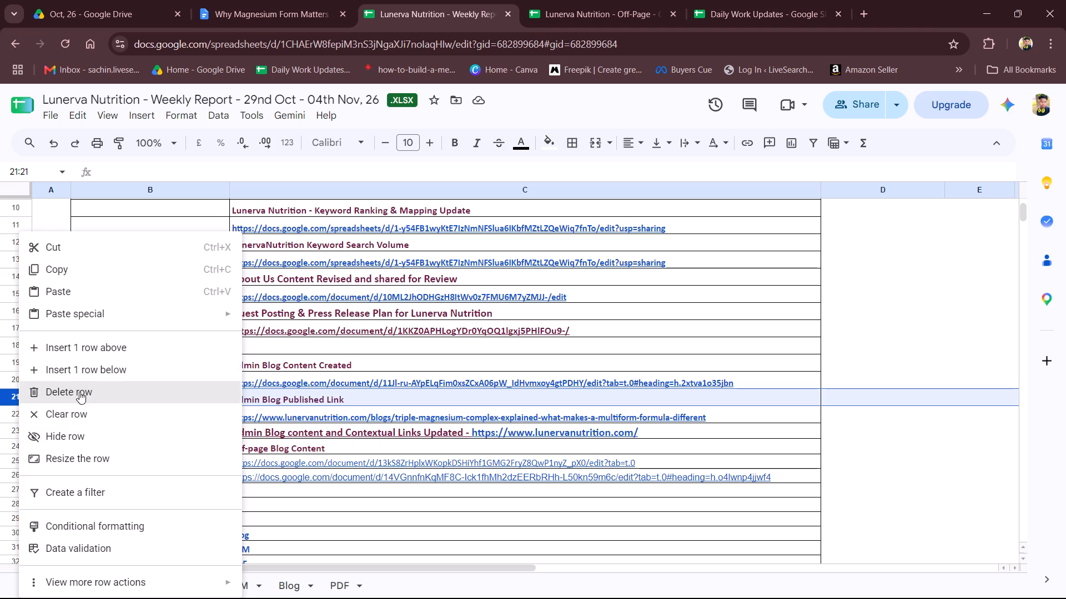
pyautogui.click(73, 271)
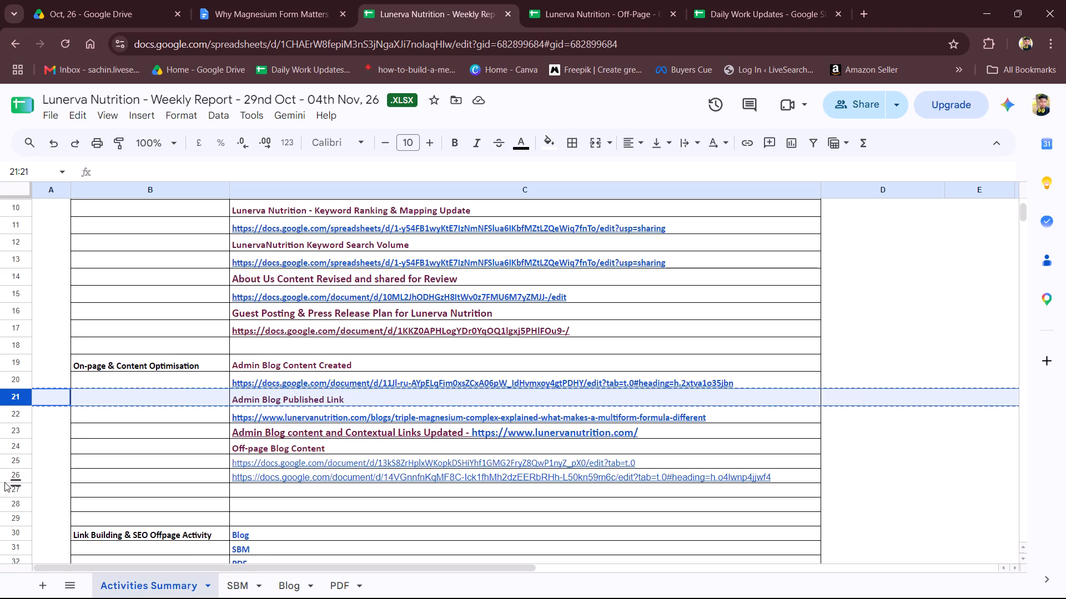
pyautogui.click(9, 496)
pyautogui.rightClick(9, 495)
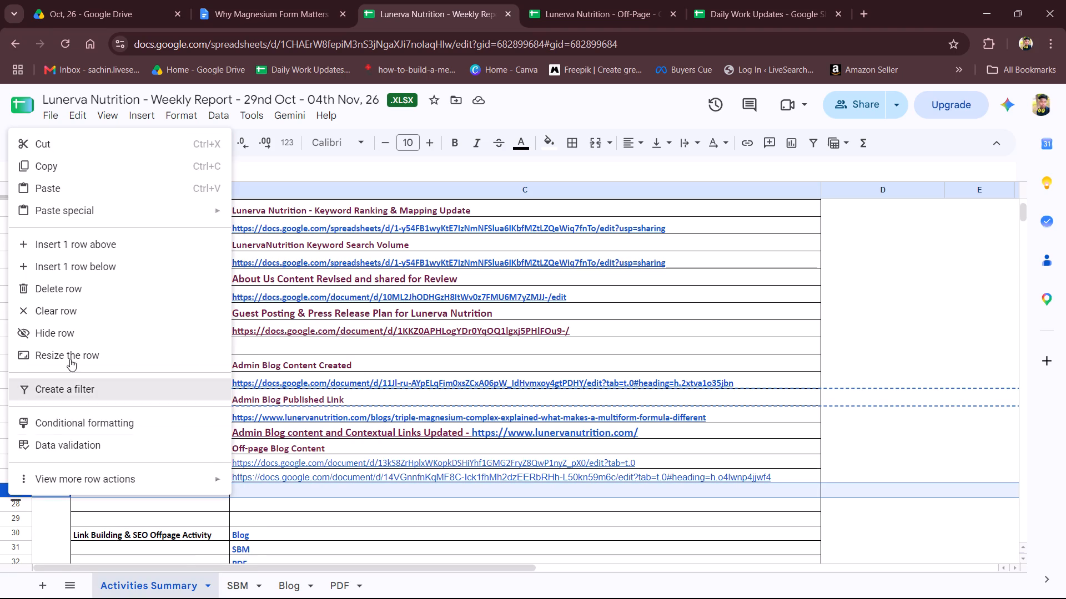
pyautogui.click(53, 180)
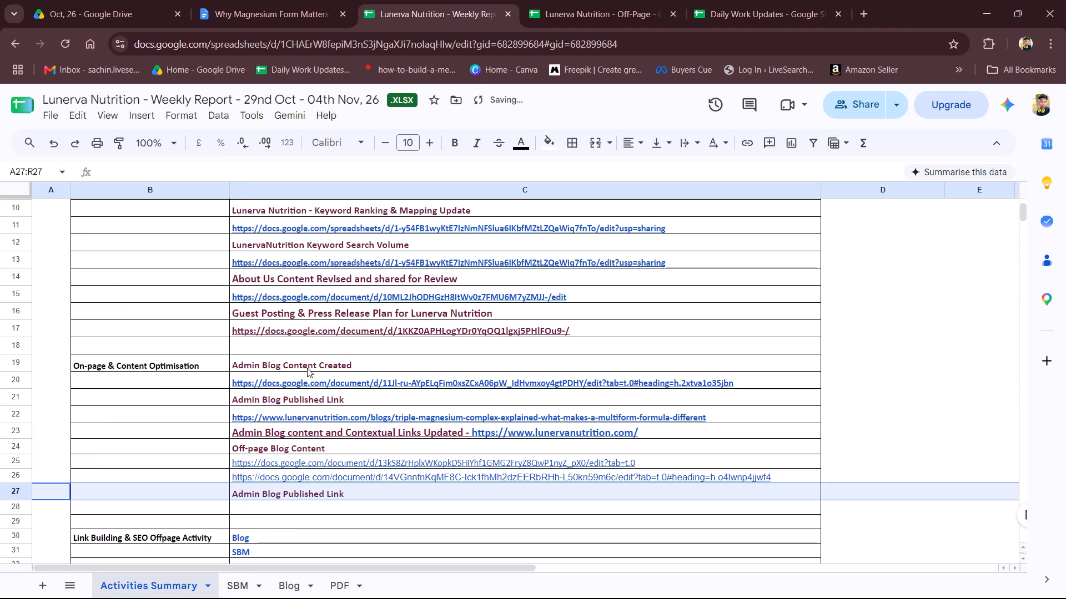
# Replace the heading in C27 with "rewrite blog content", copied from the 29/10/26 Lunerva Nutrition entry in Daily Work Updates.
pyautogui.doubleClick(116, 0)
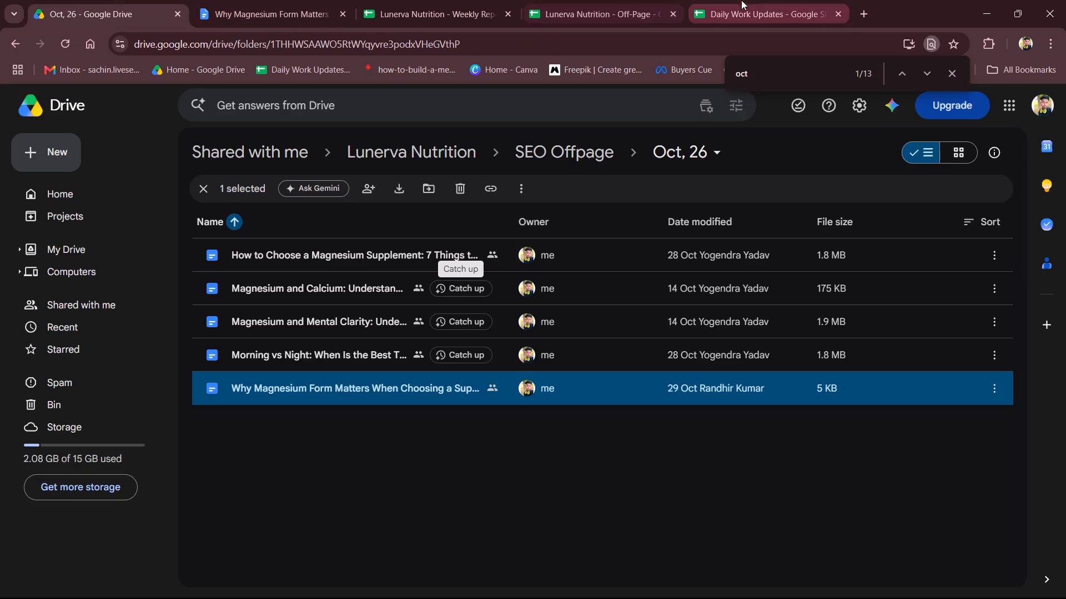
pyautogui.click(763, 0)
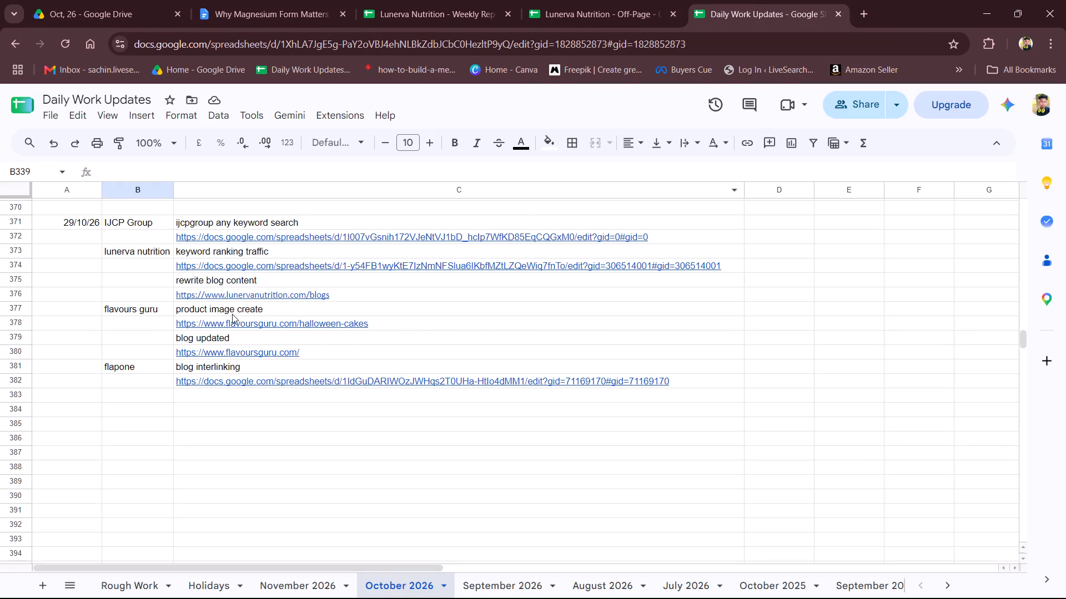
pyautogui.scroll(1, 238, 339)
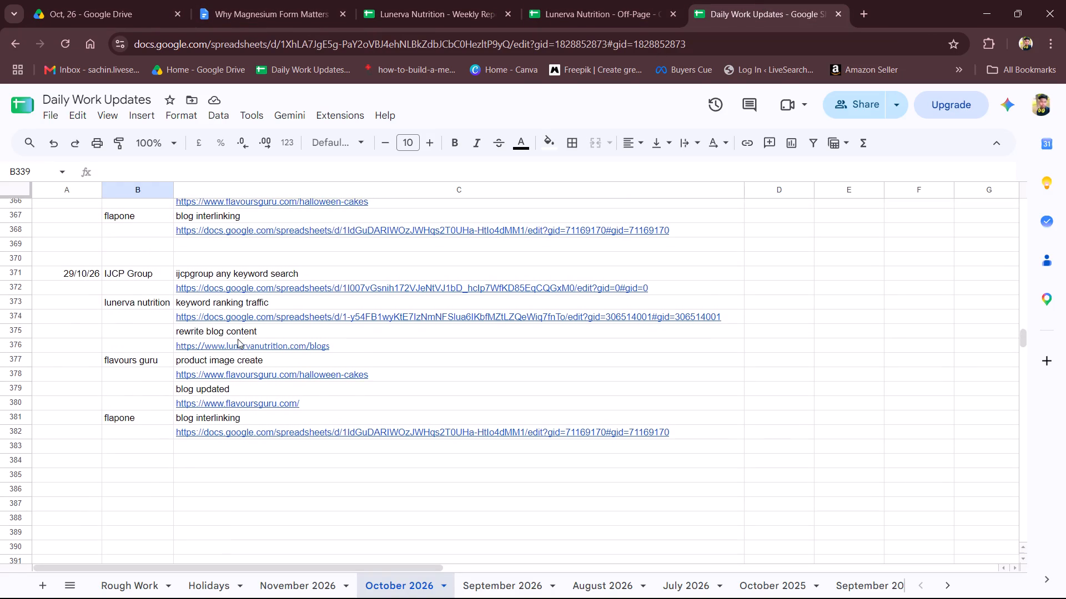
pyautogui.scroll(1, 238, 339)
pyautogui.click(238, 339)
pyautogui.hotkey('ctrl', 'c')
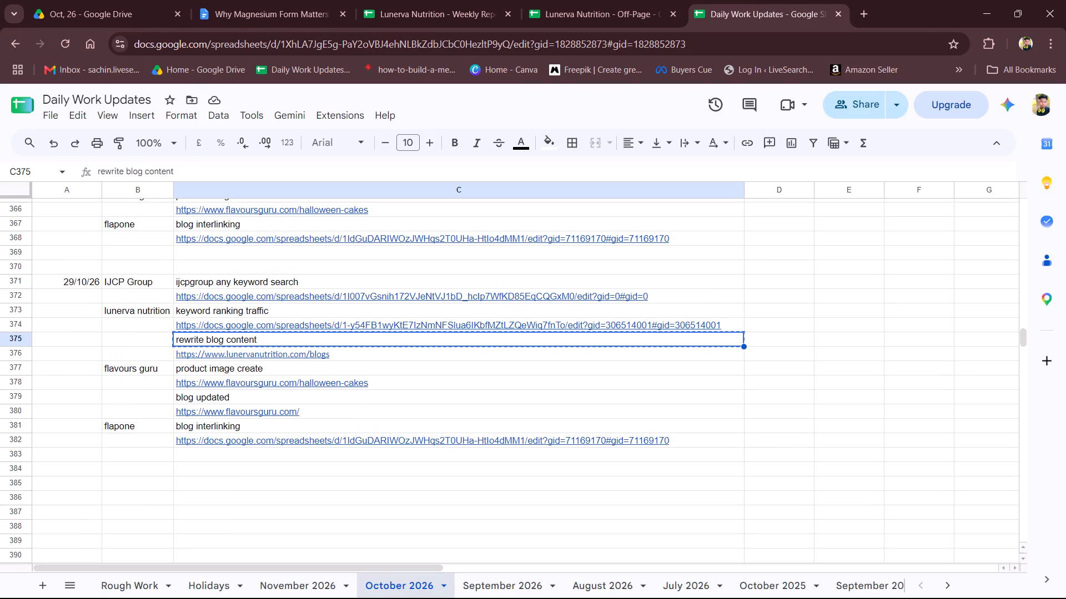
pyautogui.click(443, 5)
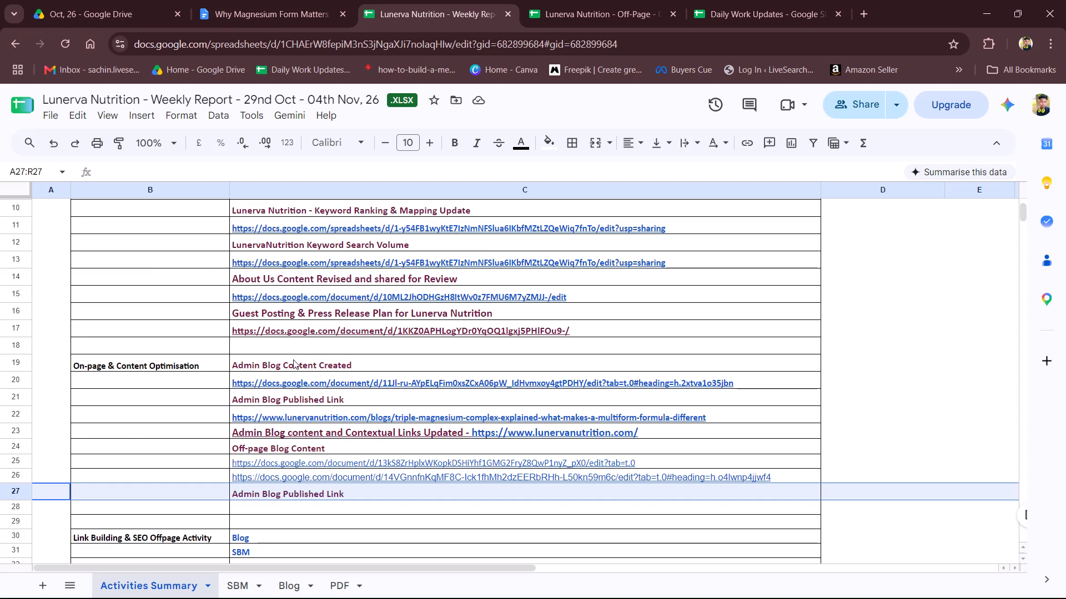
pyautogui.click(288, 493)
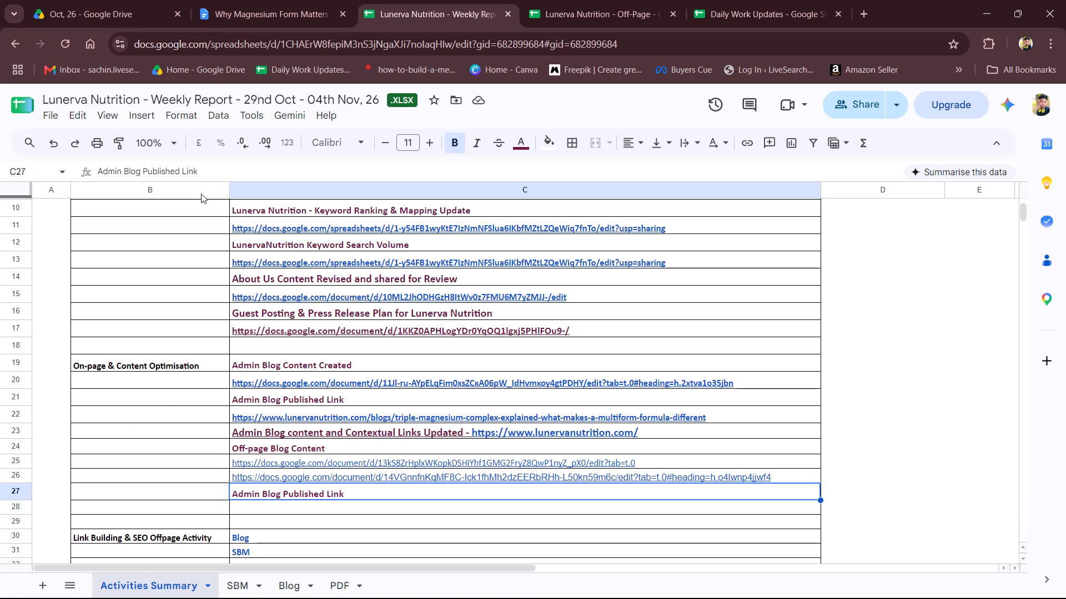
pyautogui.click(217, 172)
pyautogui.hotkey('ctrl', 'a')
pyautogui.press('BackSpace')
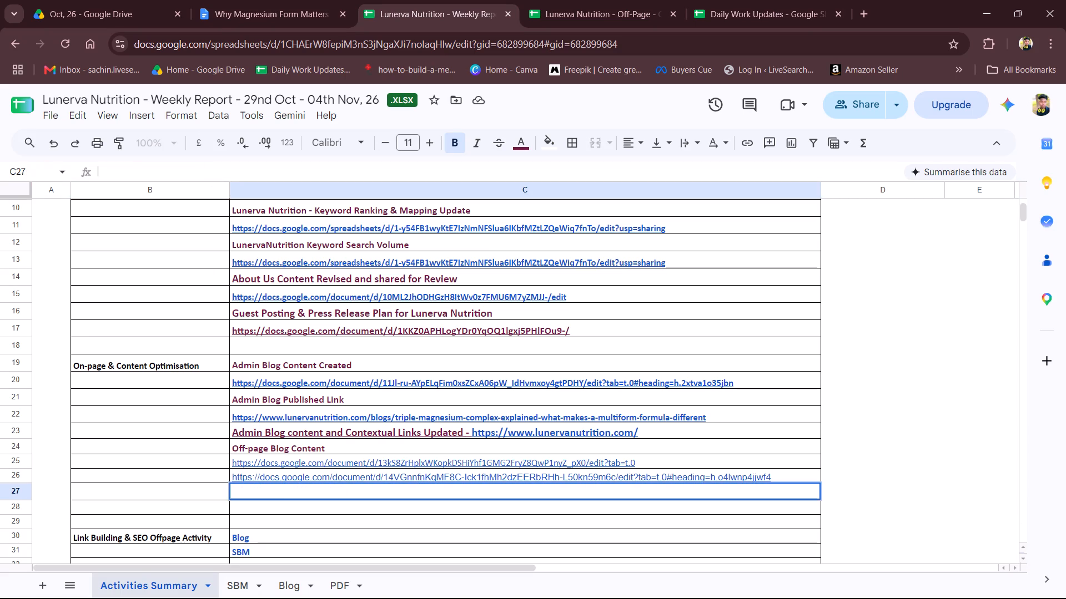
pyautogui.hotkey('ctrl', 'v')
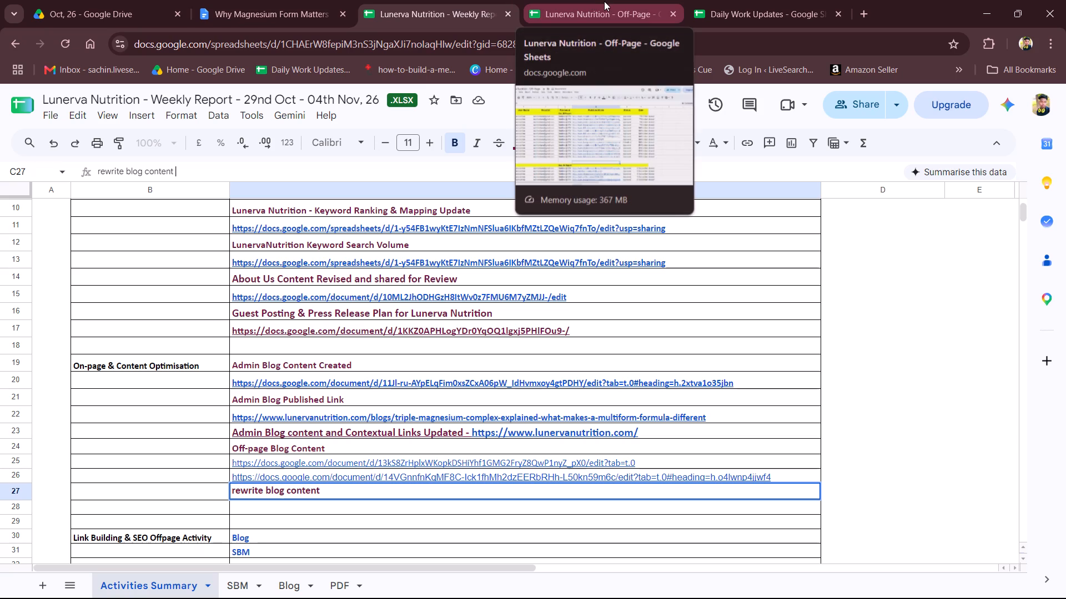
pyautogui.click(706, 0)
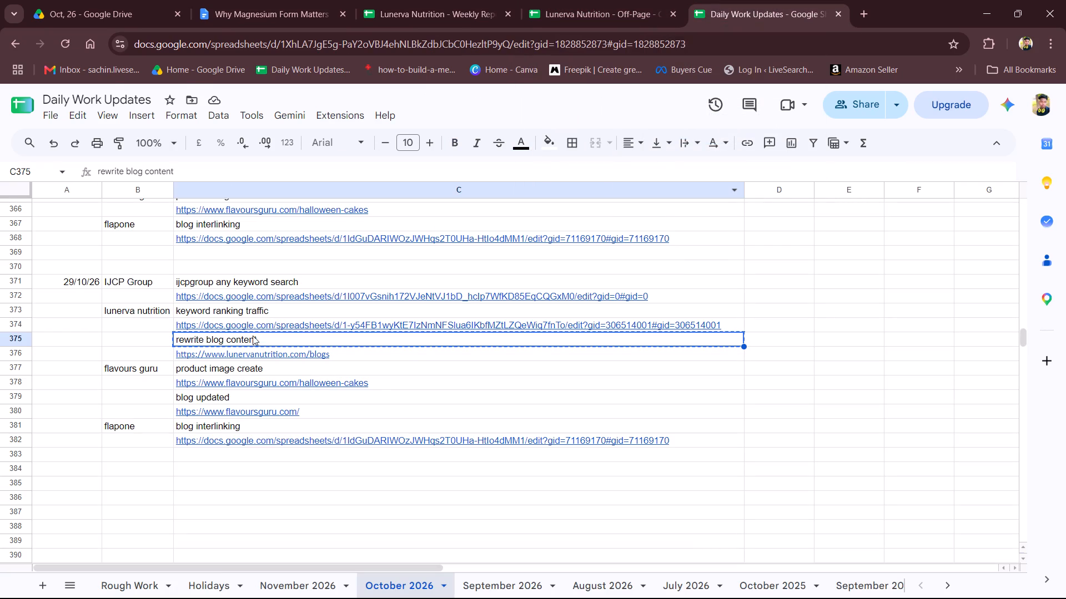
pyautogui.doubleClick(252, 359)
pyautogui.hotkey('ctrl', 'a')
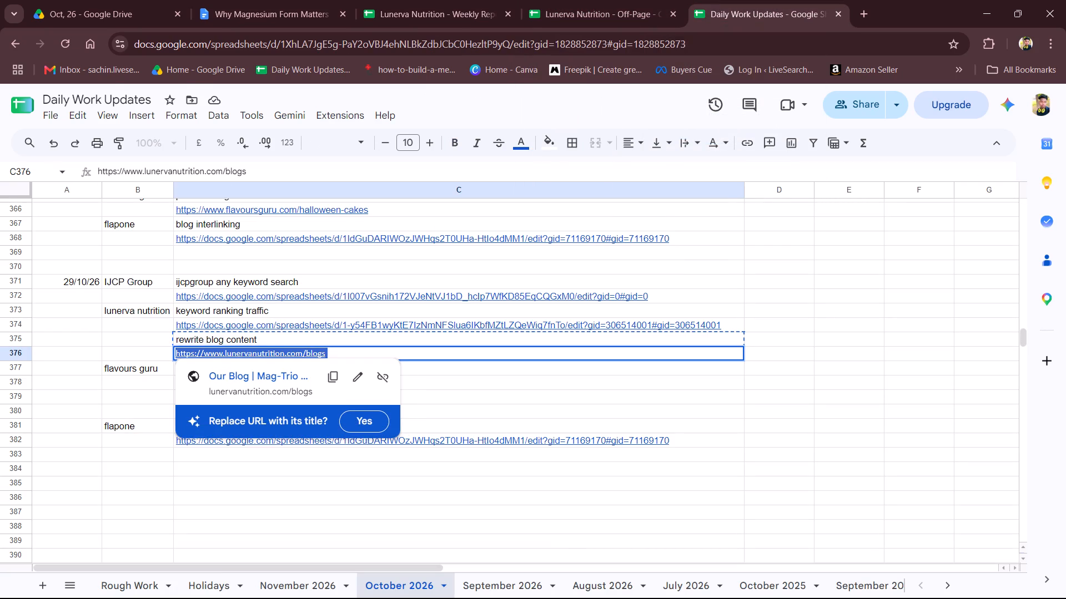
pyautogui.hotkey('ctrl', 'c')
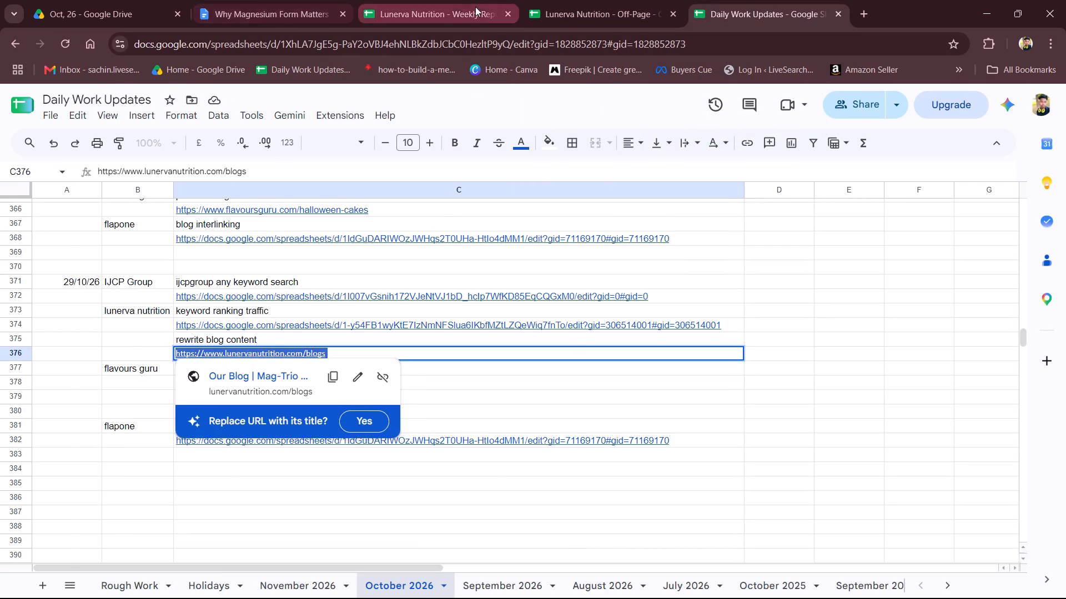
pyautogui.click(476, 7)
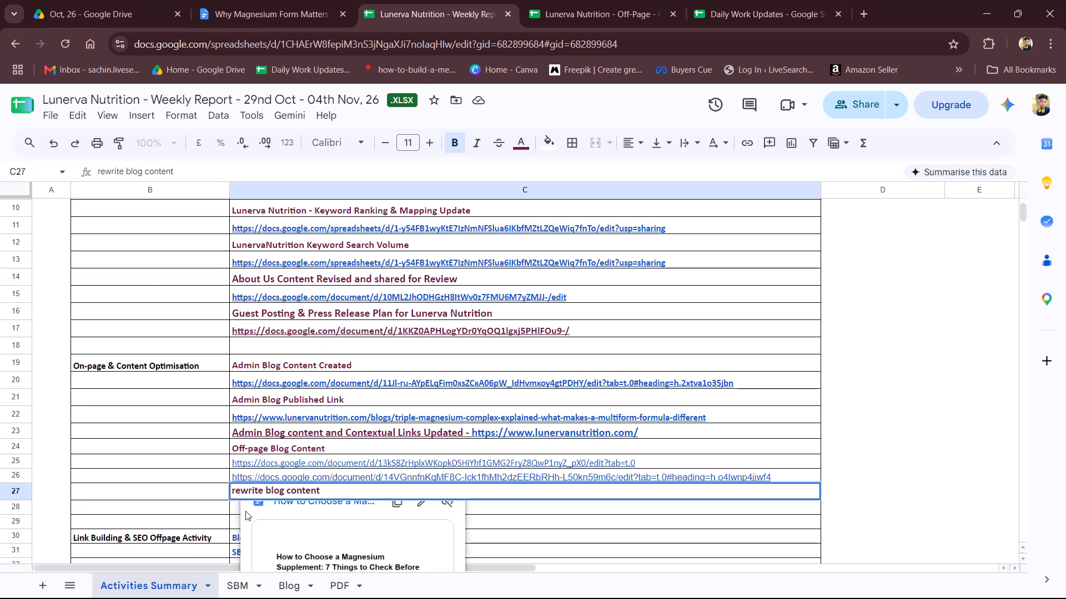
pyautogui.click(228, 510)
pyautogui.click(259, 508)
pyautogui.hotkey('ctrl', 'v')
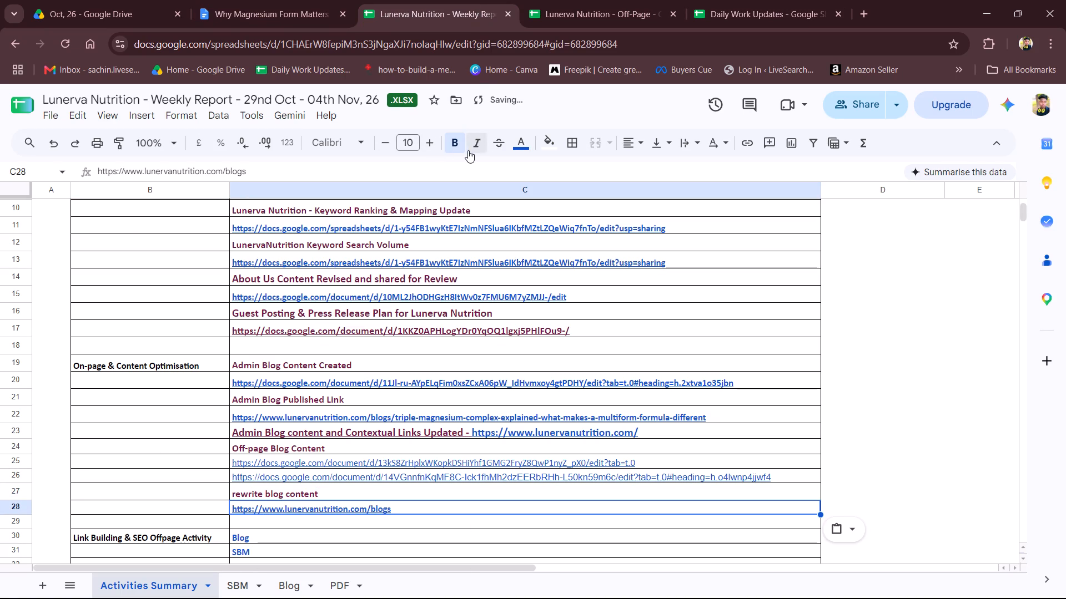
pyautogui.click(455, 141)
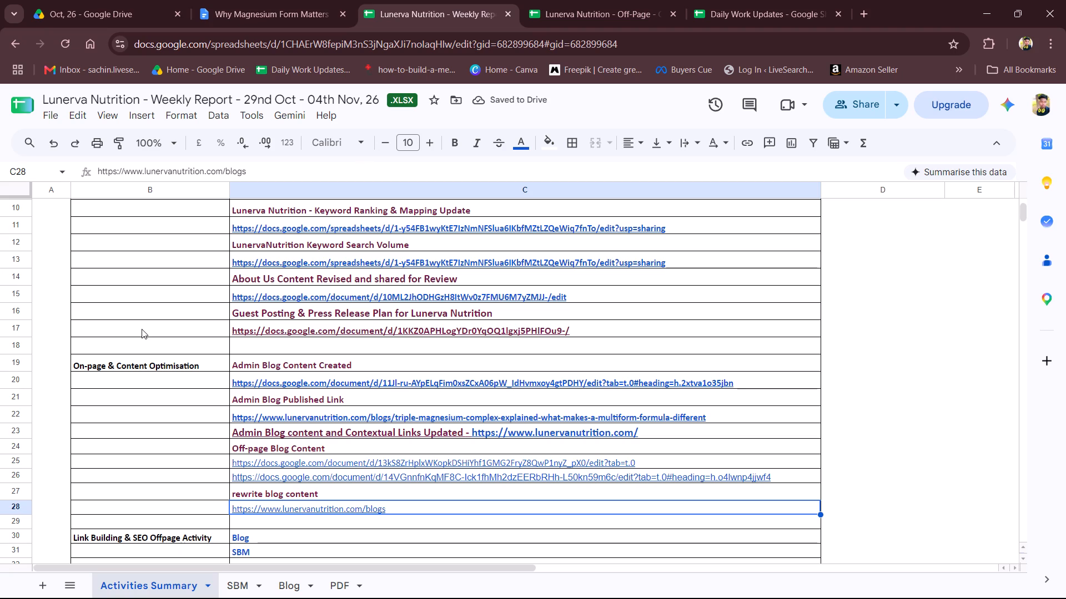
# Check the Off-page Blog Content link in C25, clear the second link in C26, and delete row 26.
pyautogui.click(240, 464)
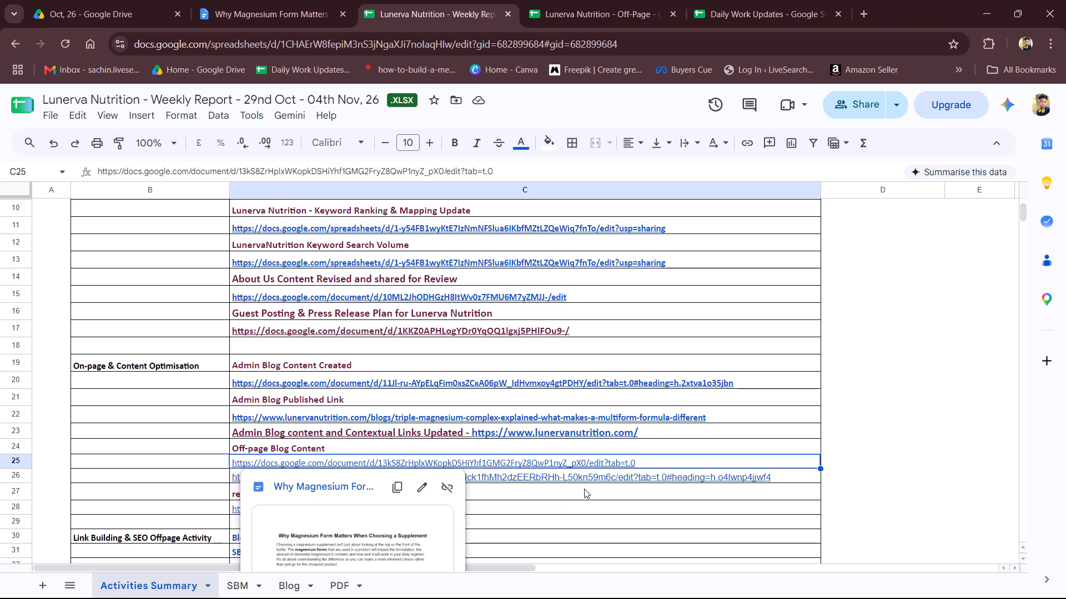
pyautogui.doubleClick(557, 475)
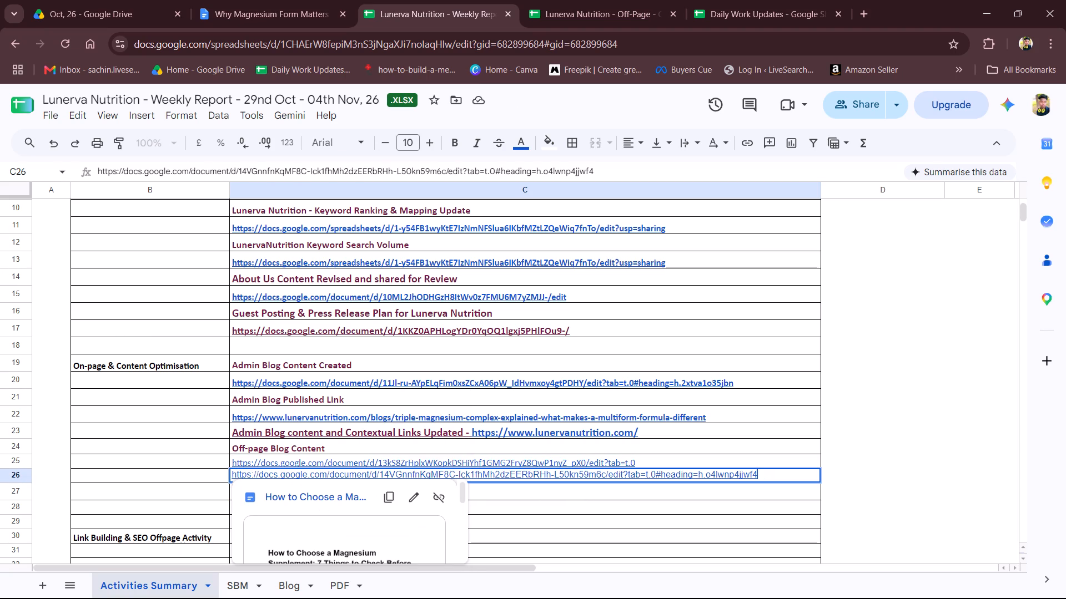
pyautogui.hotkey('ctrl', 'a')
pyautogui.press('BackSpace')
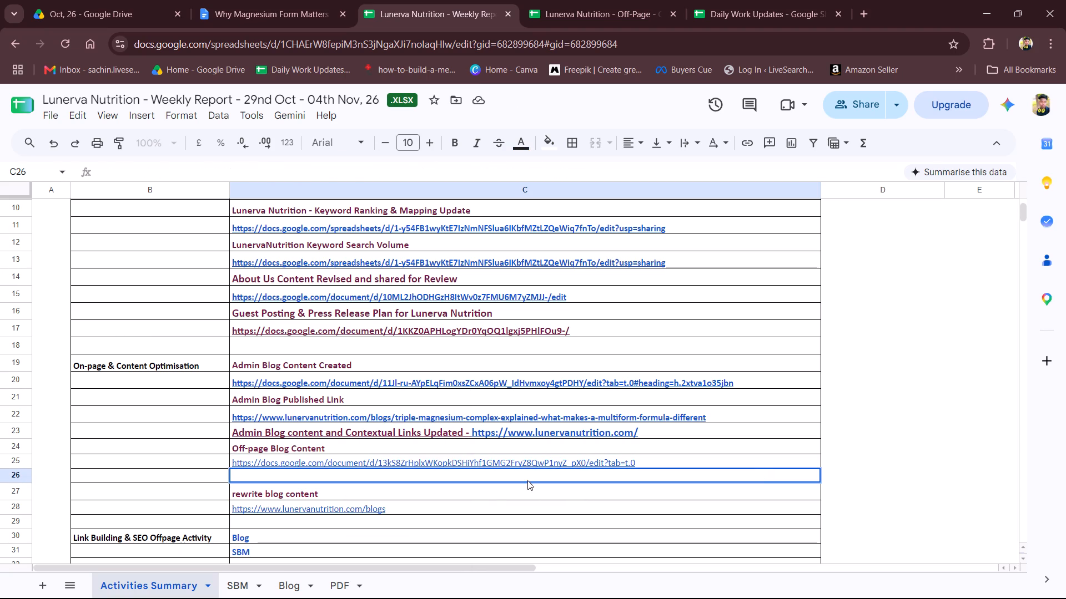
pyautogui.click(158, 450)
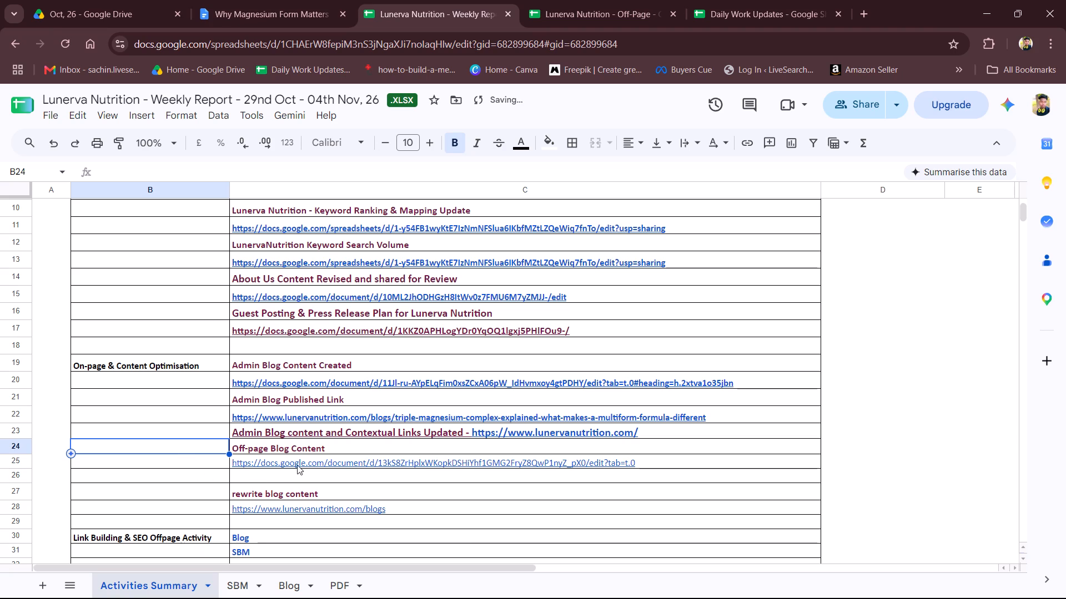
pyautogui.click(304, 461)
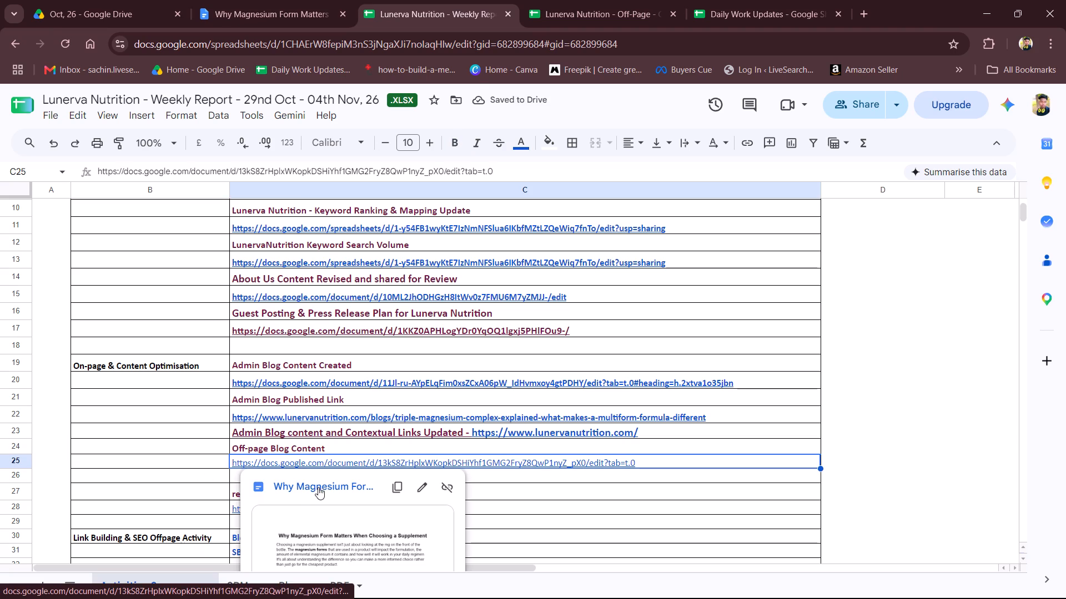
pyautogui.click(565, 515)
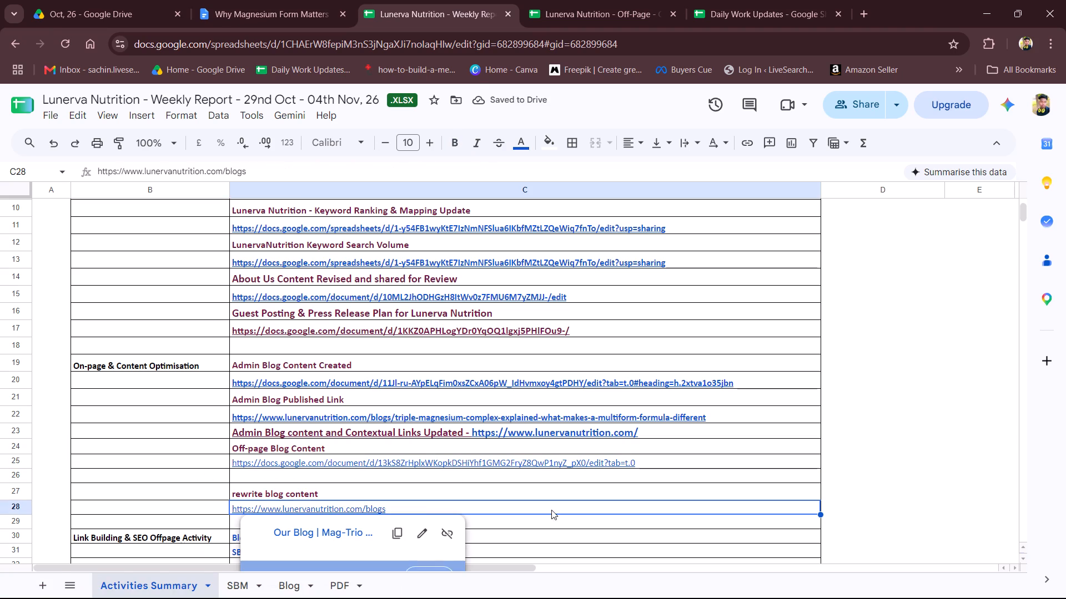
pyautogui.click(110, 433)
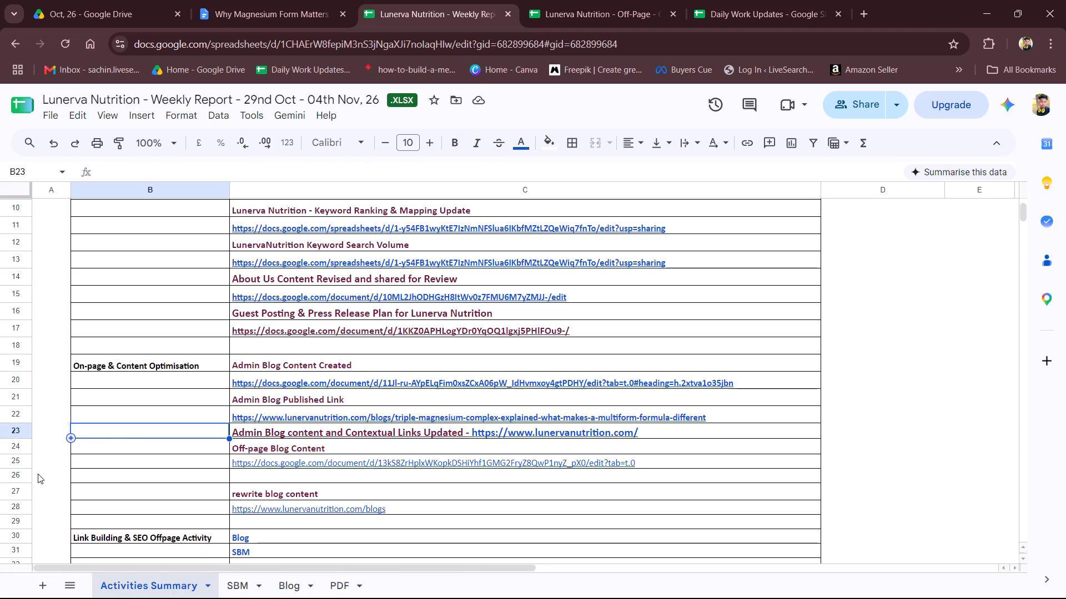
pyautogui.click(17, 474)
pyautogui.rightClick(17, 474)
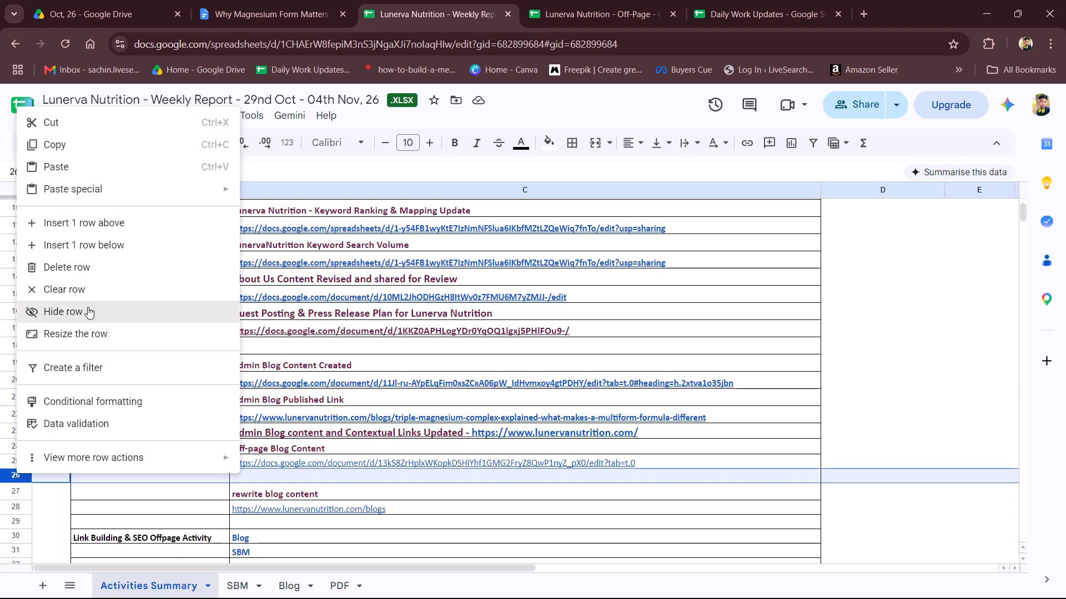
pyautogui.click(44, 268)
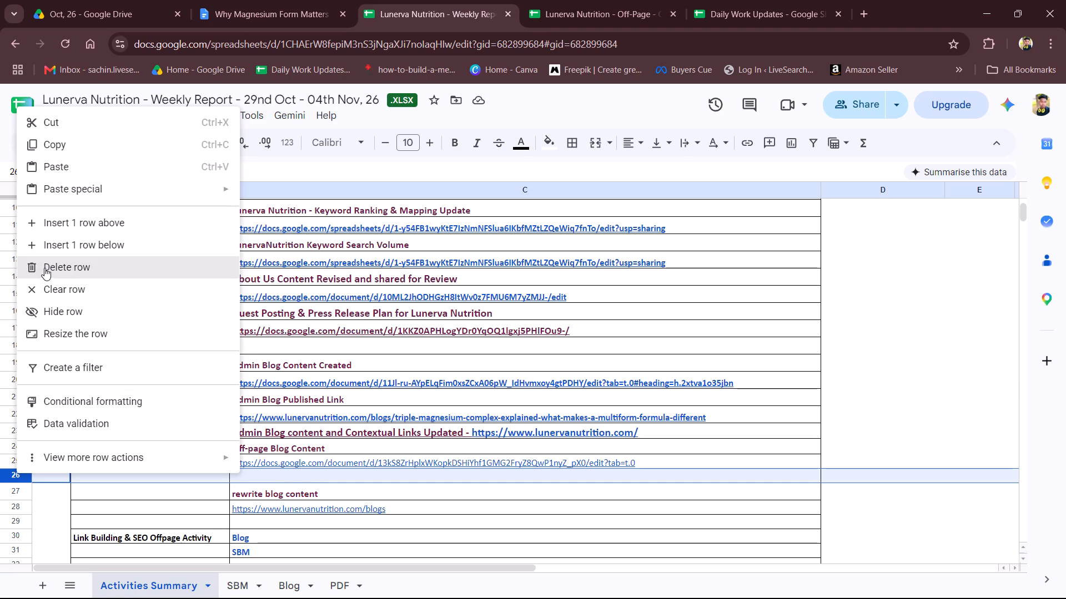
pyautogui.click(158, 456)
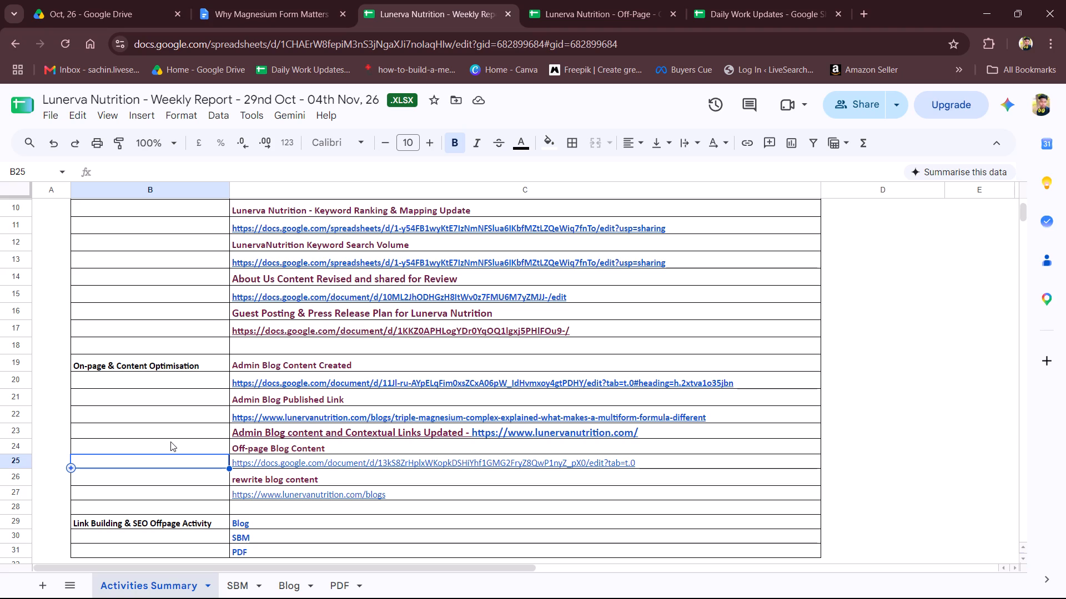
pyautogui.click(133, 401)
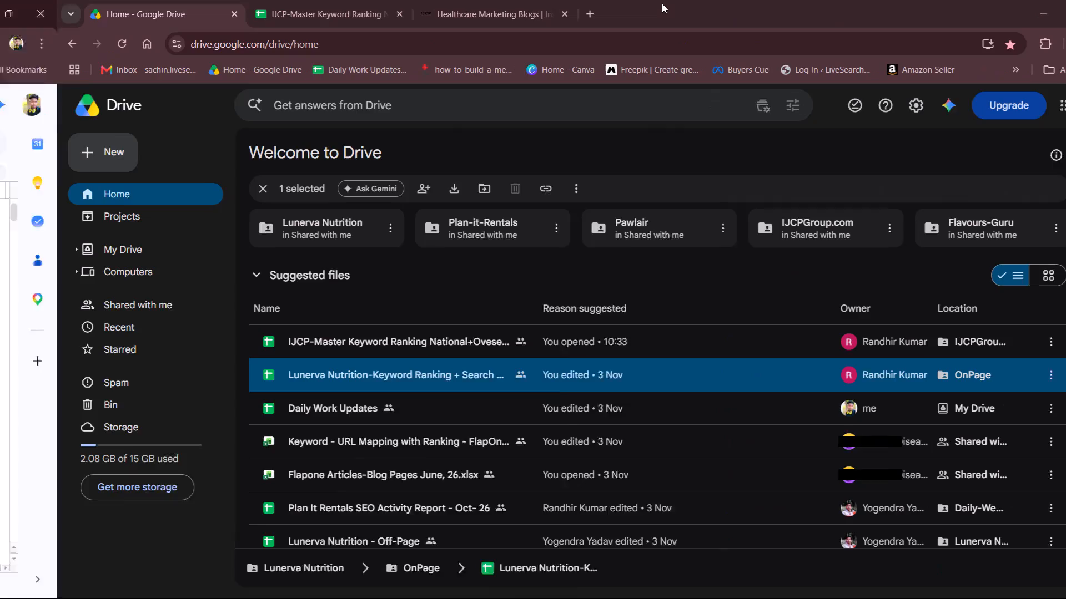
# In the Lunerva Nutrition-Keyword Ranking + Search Volume + Mapping sheet, insert a column before the 28th Oct, 26 rankings.
pyautogui.click(264, 0)
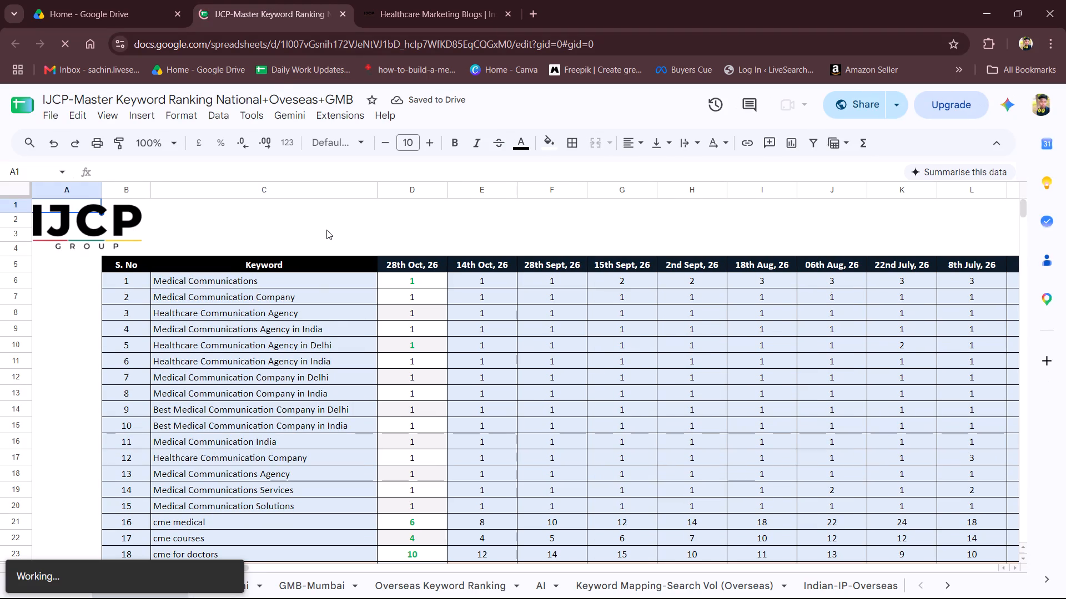
pyautogui.hotkey('alt', 'Tab')
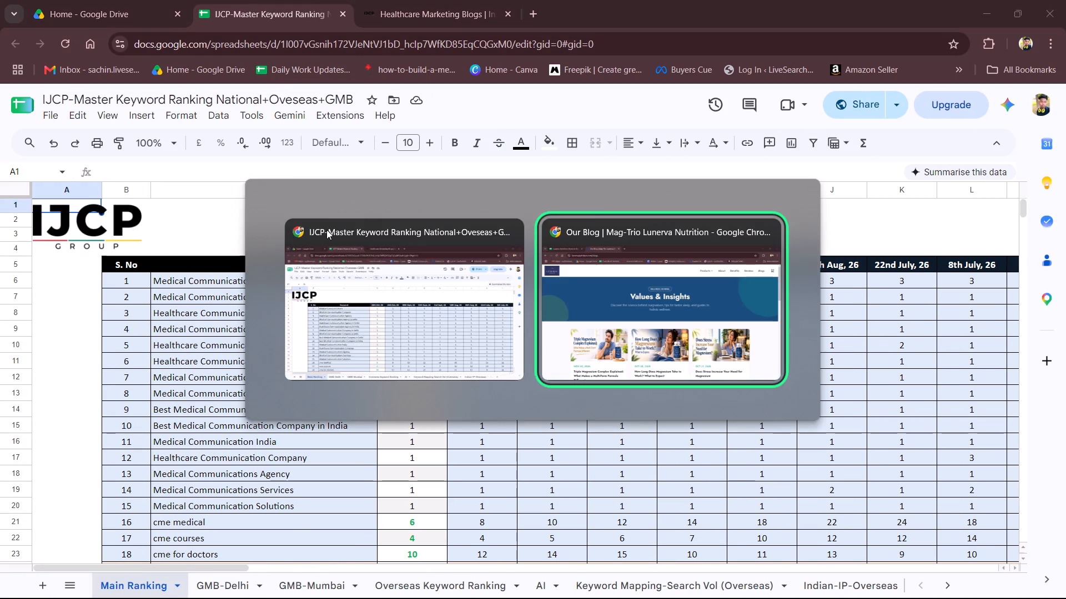
pyautogui.click(79, 0)
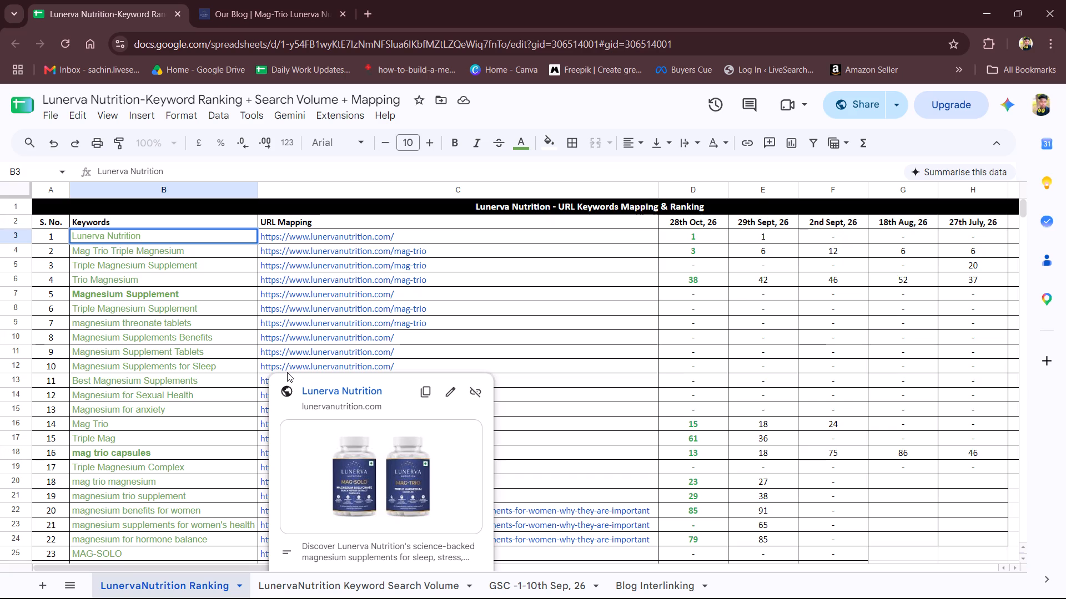
pyautogui.rightClick(682, 191)
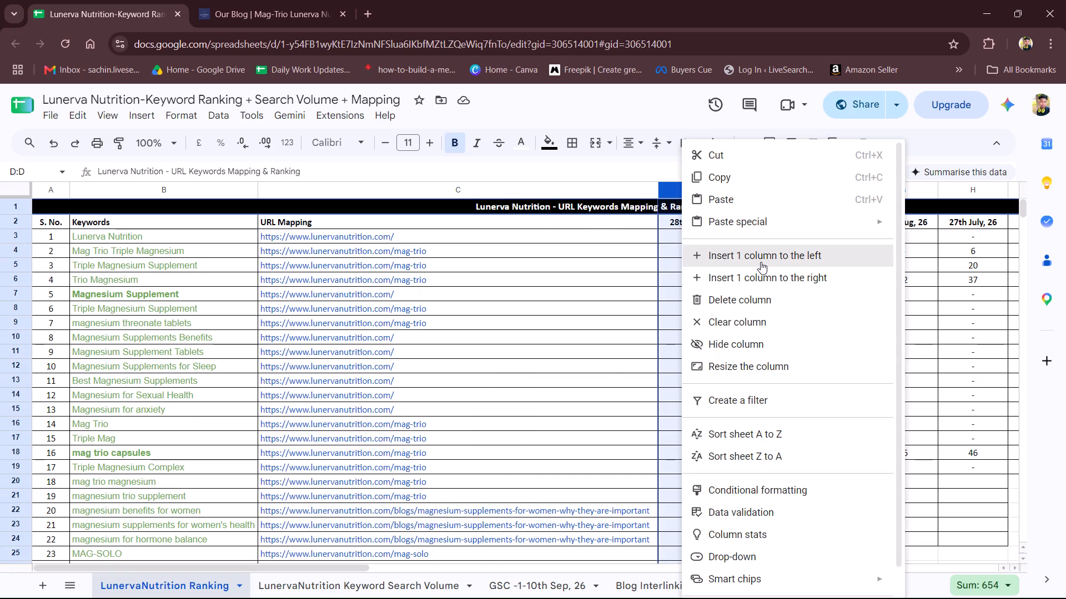
pyautogui.click(761, 262)
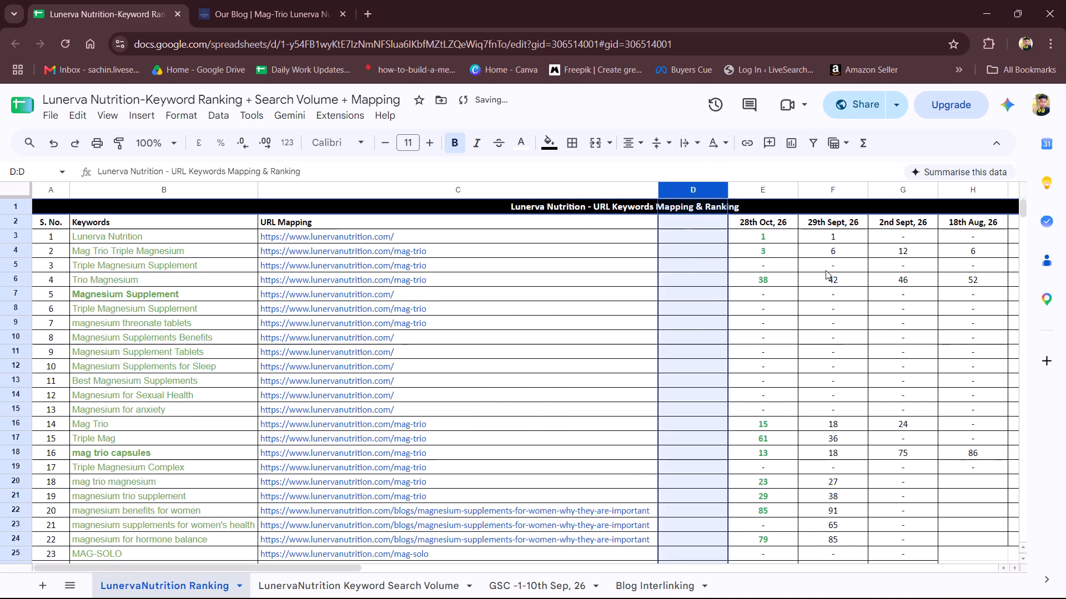
# Copy the 28th Oct, 26 heading text into D2 and change it to "04th Oct, 26".
pyautogui.doubleClick(753, 226)
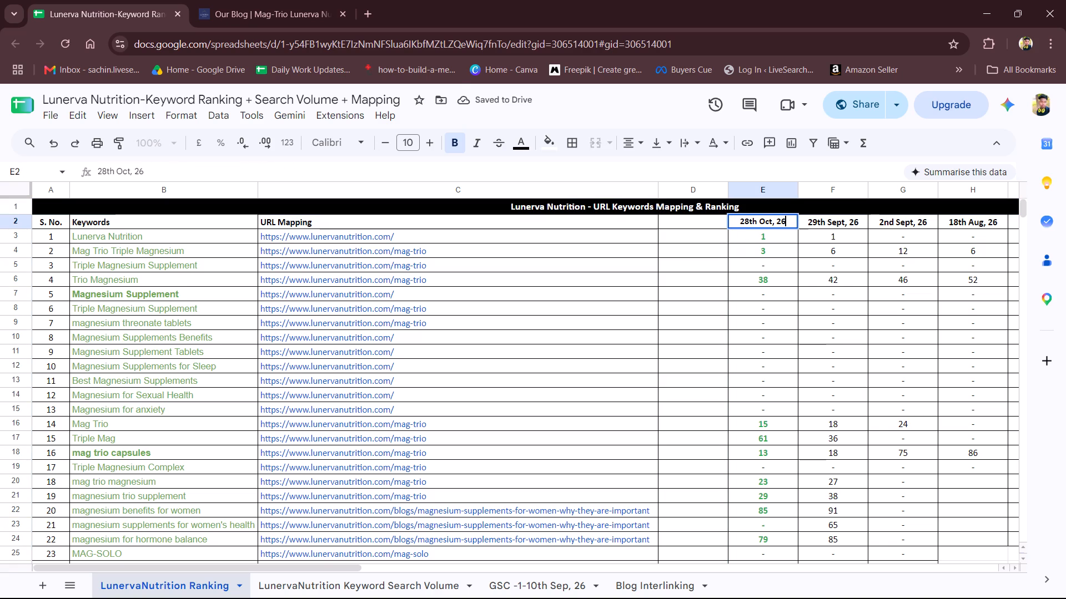
pyautogui.hotkey('ctrl', 'a')
pyautogui.hotkey('ctrl', 'c')
pyautogui.click(704, 223)
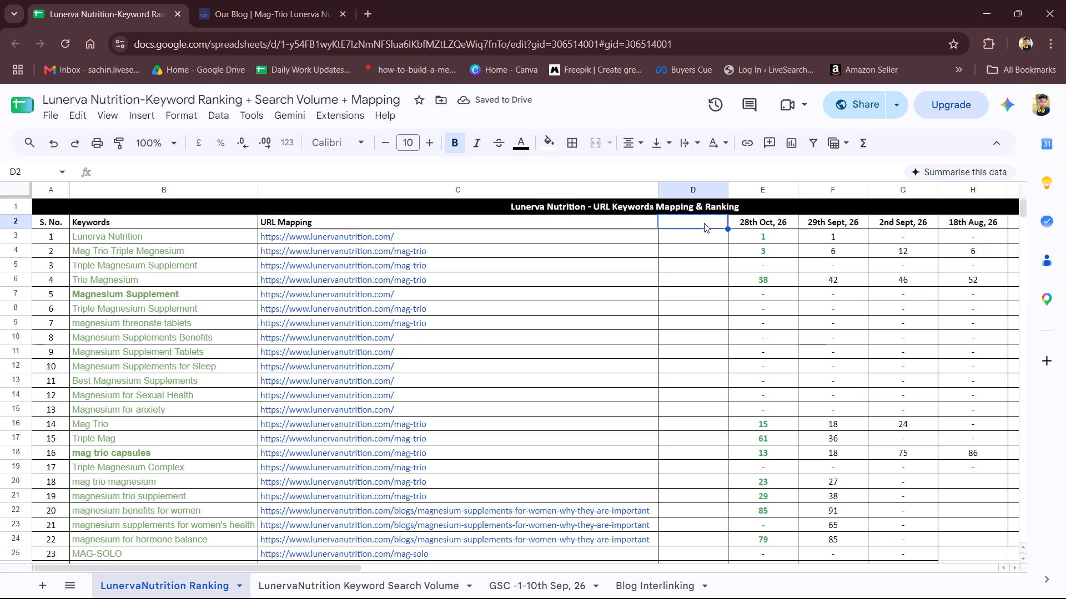
pyautogui.hotkey('ctrl', 'v')
pyautogui.tripleClick(683, 226)
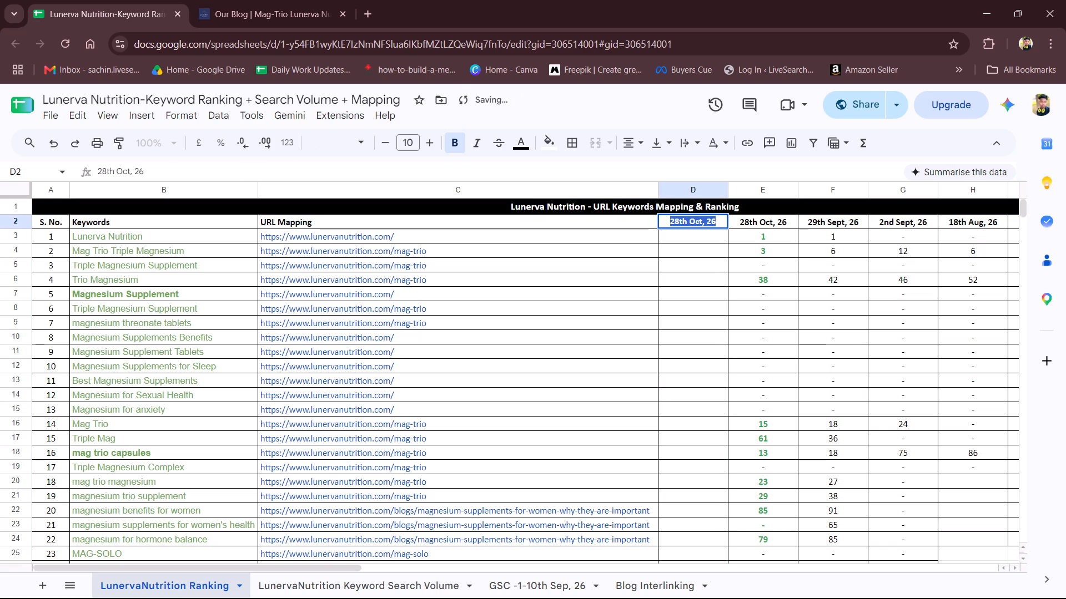
pyautogui.press('Left')
pyautogui.press('Delete')
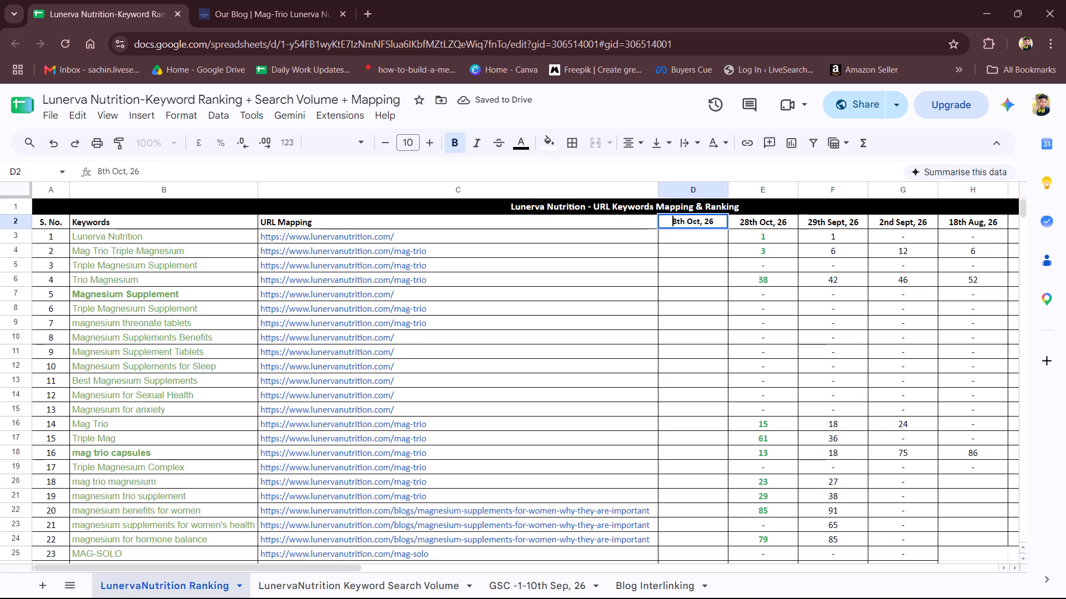
pyautogui.press('Delete')
pyautogui.write('04')
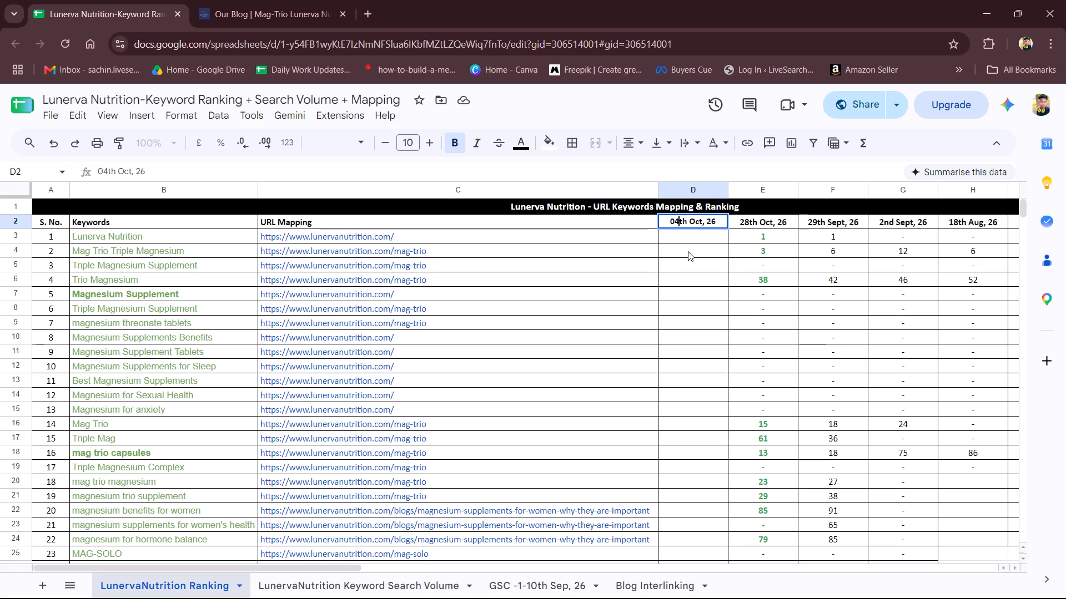
pyautogui.click(536, 297)
# Enter a ranking of 1 for the keyword Lunerva Nutrition in D3.
pyautogui.click(698, 239)
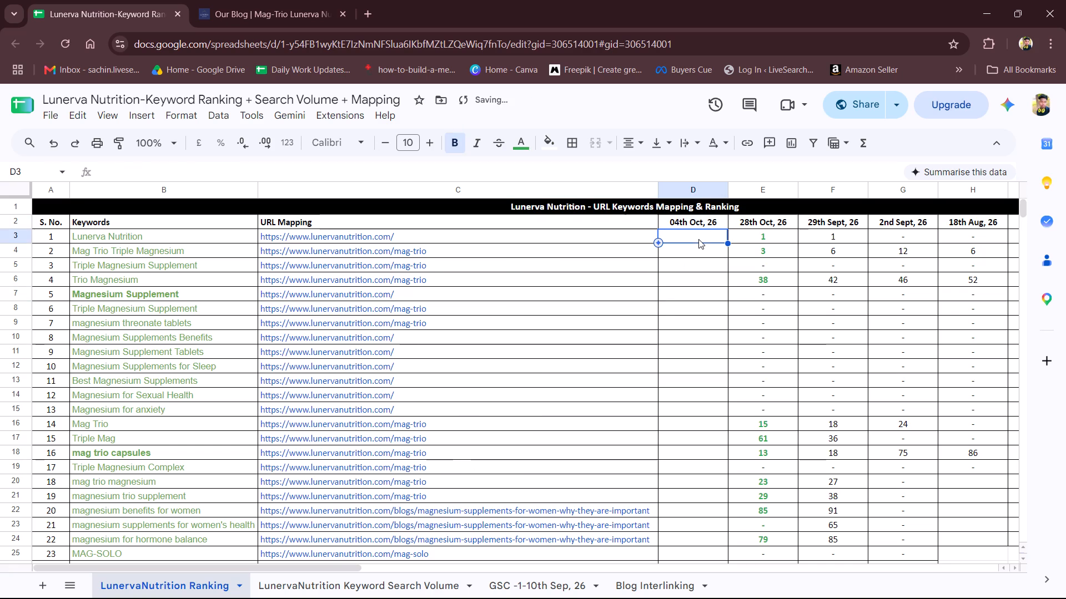
pyautogui.press('1')
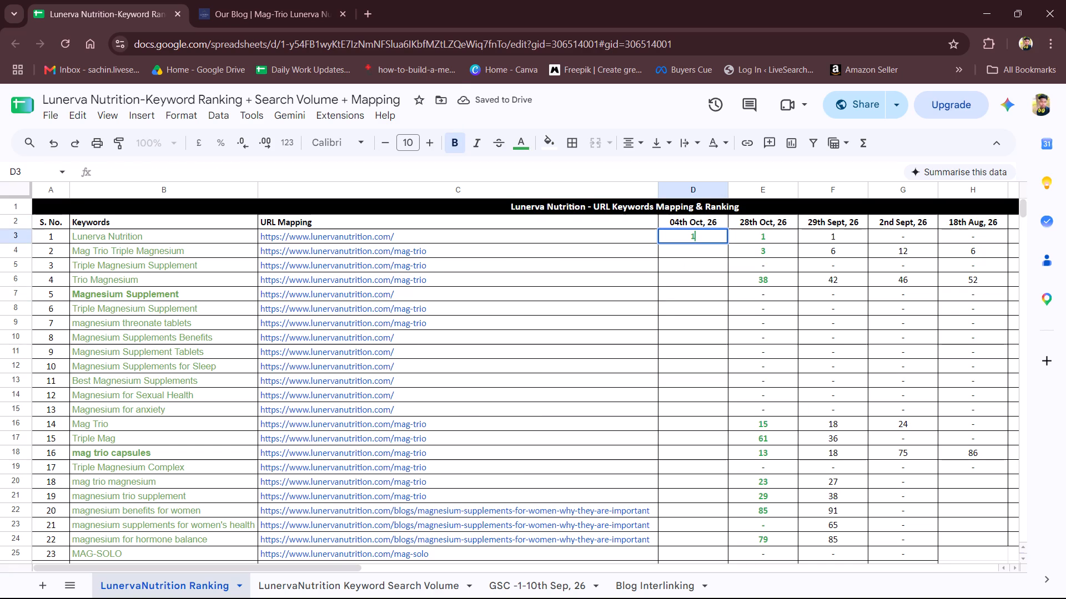
pyautogui.scroll(-1, 698, 239)
# Search Google for the B4 keyword "Mag Trio Triple Magnesium" in an incognito window and look for "lunerva" in the results.
pyautogui.click(104, 248)
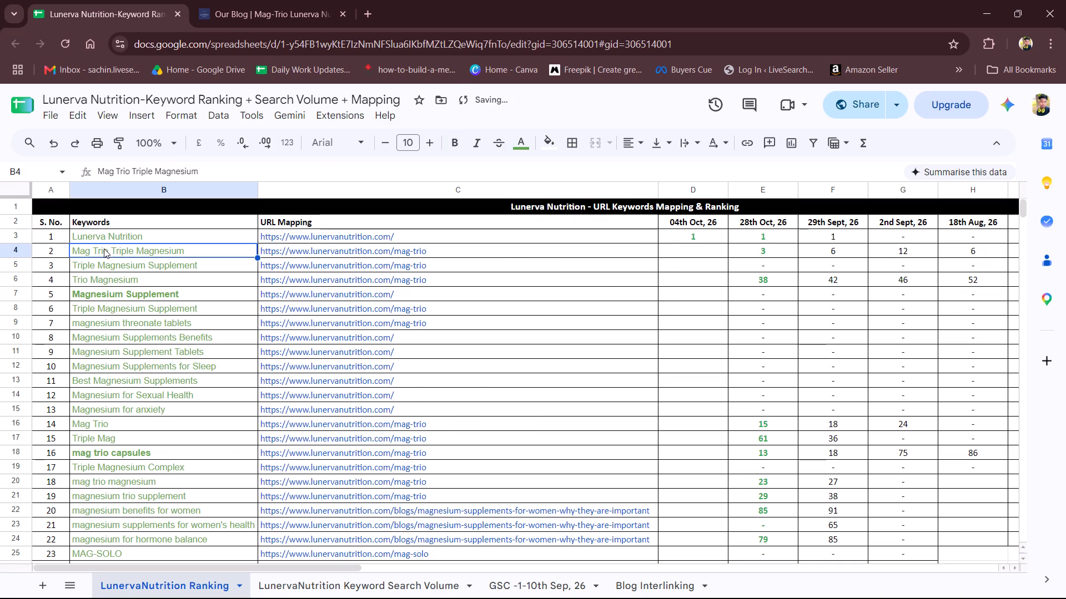
pyautogui.hotkey('ctrl', 'c')
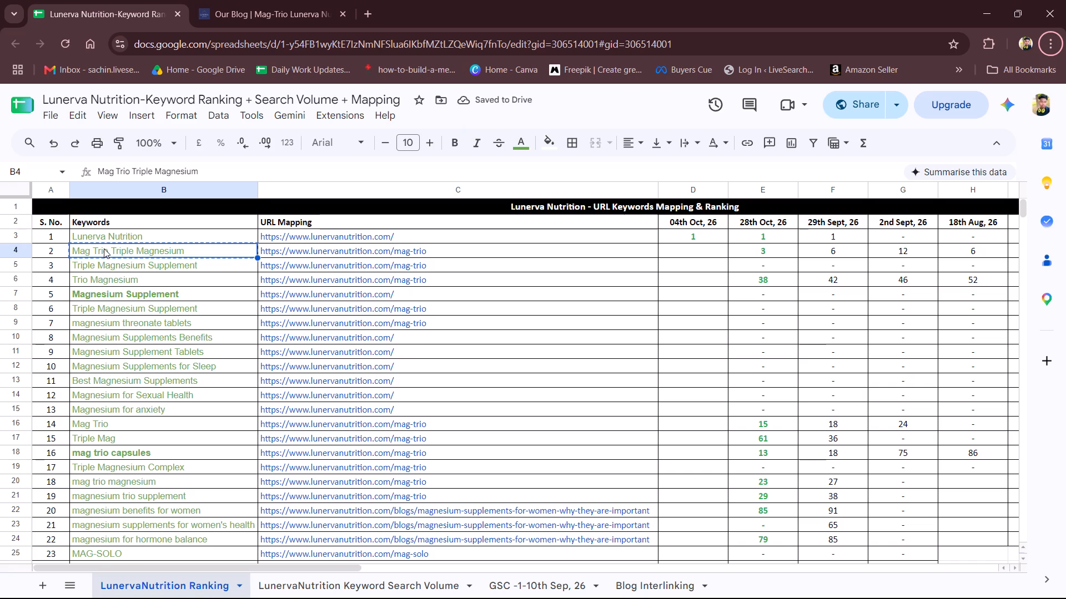
pyautogui.hotkey('ctrl', 'shift', 'n')
pyautogui.hotkey('ctrl', 'v')
pyautogui.press('Return')
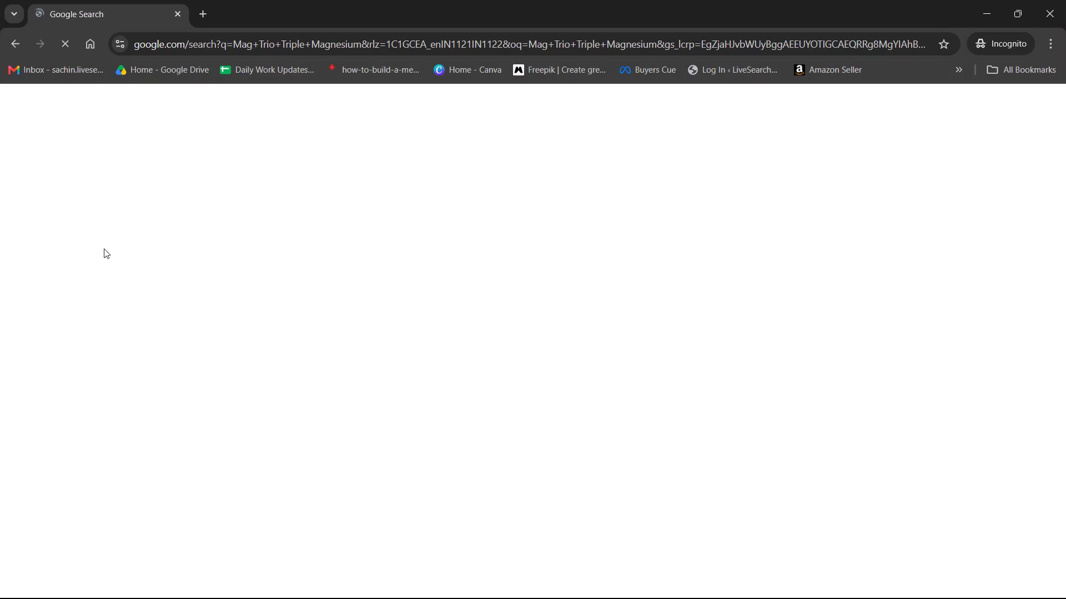
pyautogui.hotkey('ctrl', 'f')
pyautogui.write('lunerva')
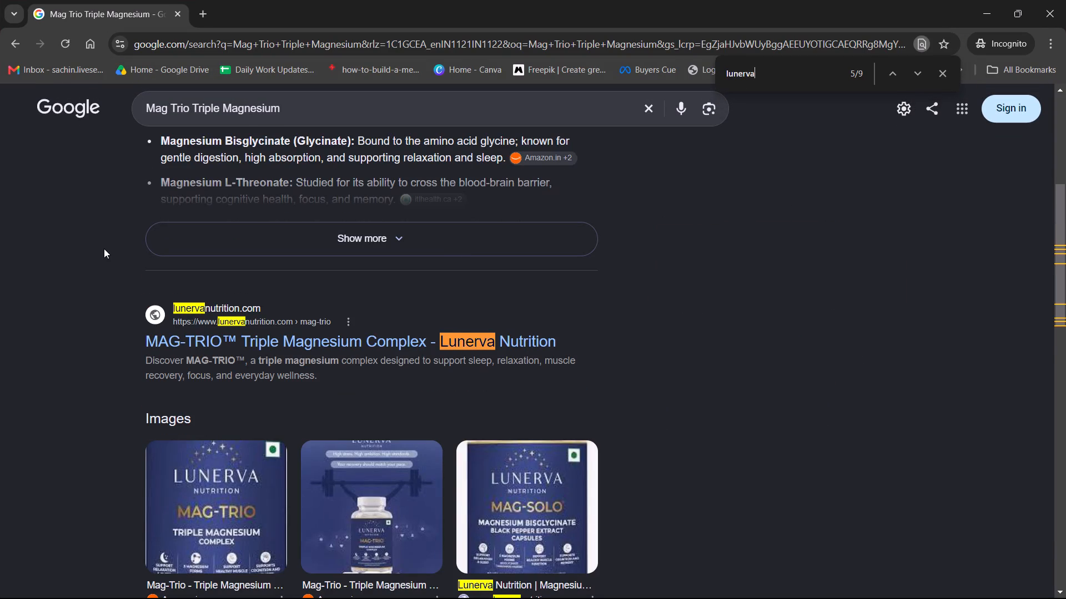
pyautogui.scroll(12, 351, 340)
pyautogui.scroll(-4, 351, 340)
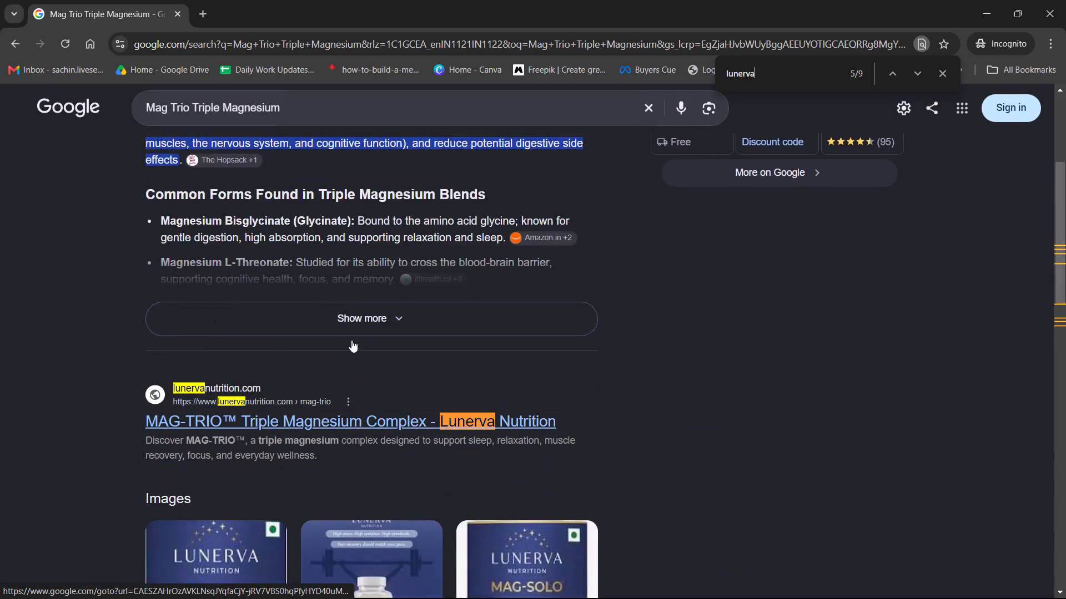
pyautogui.scroll(-2, 351, 340)
pyautogui.scroll(7, 351, 340)
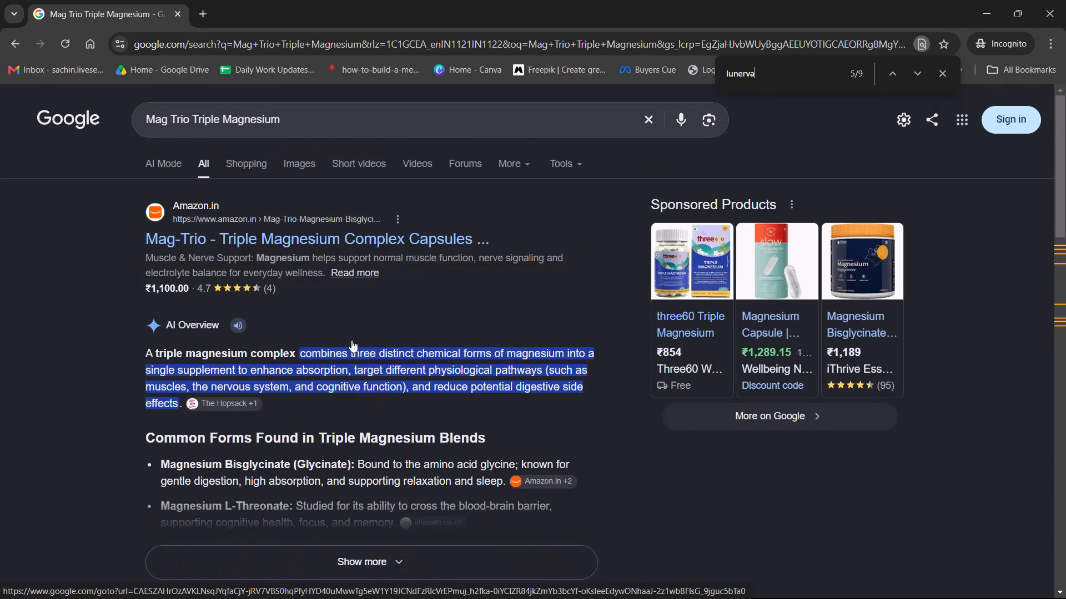
# Enter a ranking of 1 for Mag Trio Triple Magnesium in D4 of the keyword ranking sheet.
pyautogui.hotkey('alt', 'Tab')
pyautogui.press('Tab')
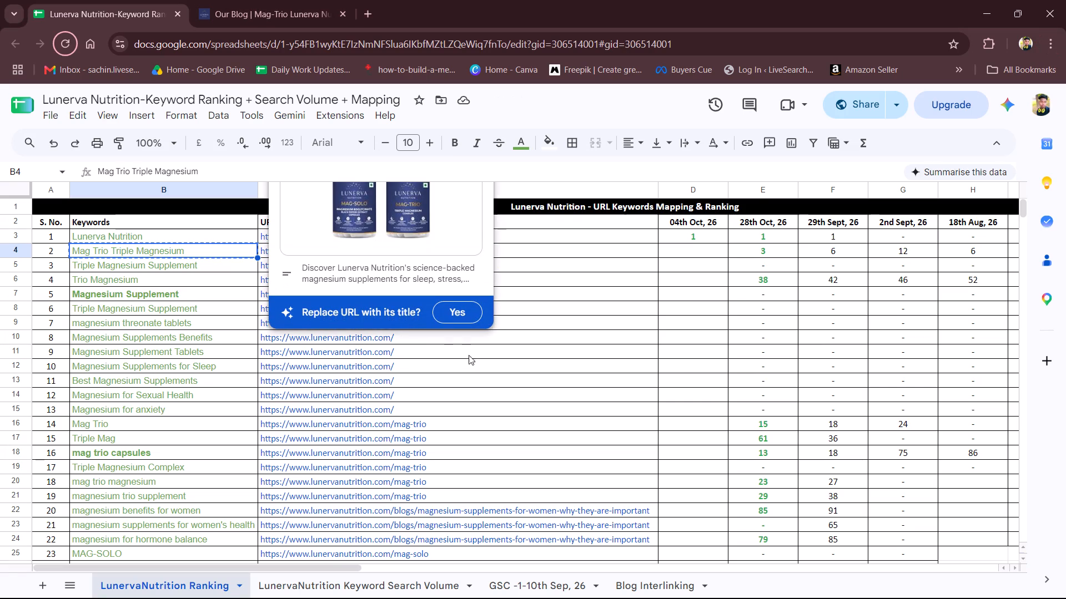
pyautogui.click(703, 248)
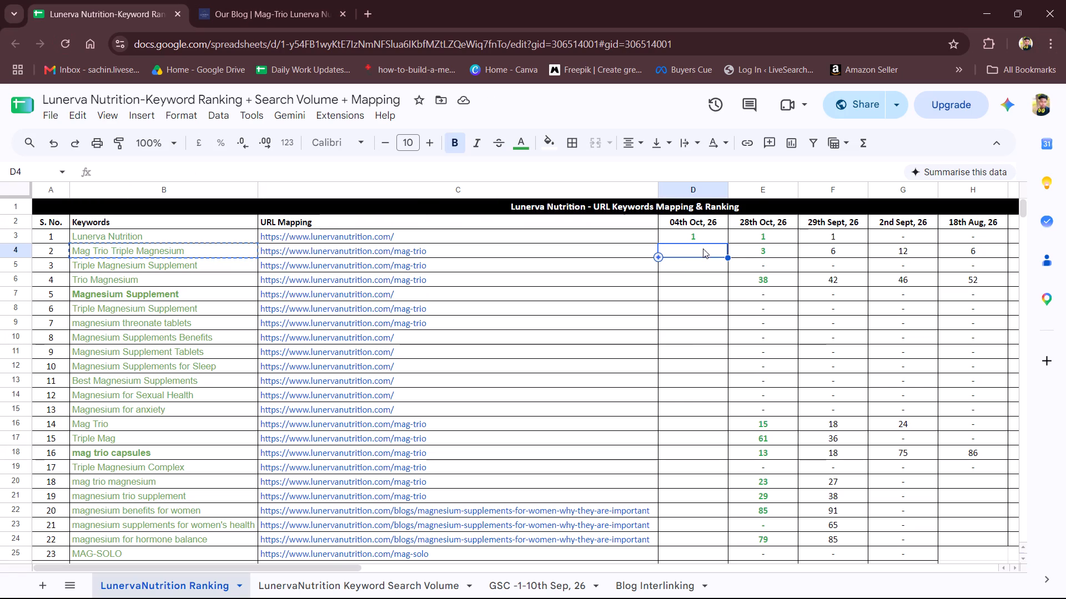
pyautogui.press('1')
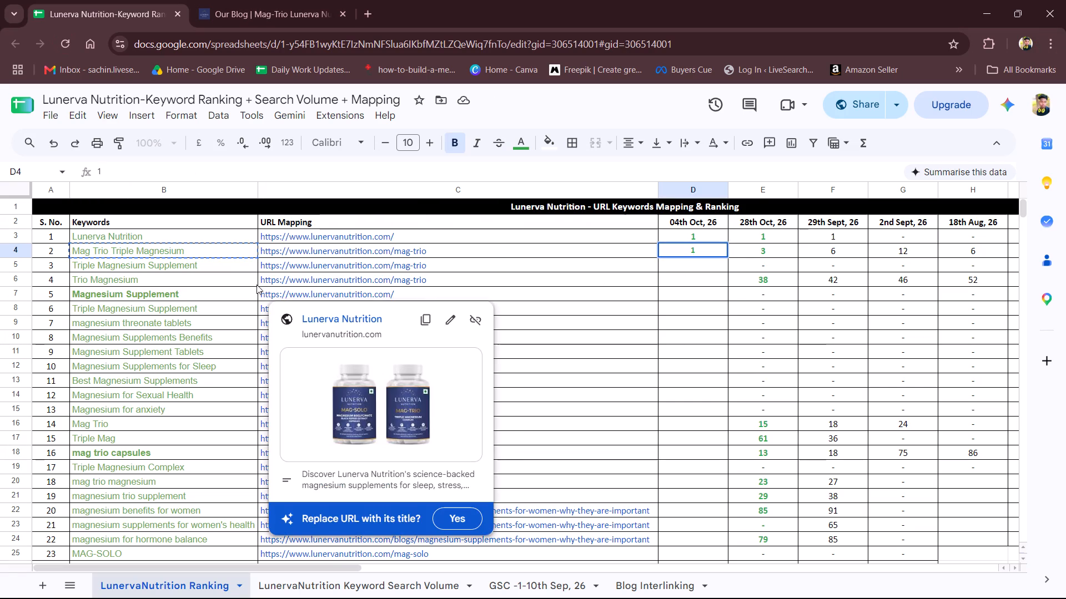
pyautogui.click(211, 293)
# Search Google for the B6 keyword "Trio Magnesium" in the incognito window and look for "lunerva" on result pages 1 to 3.
pyautogui.click(195, 275)
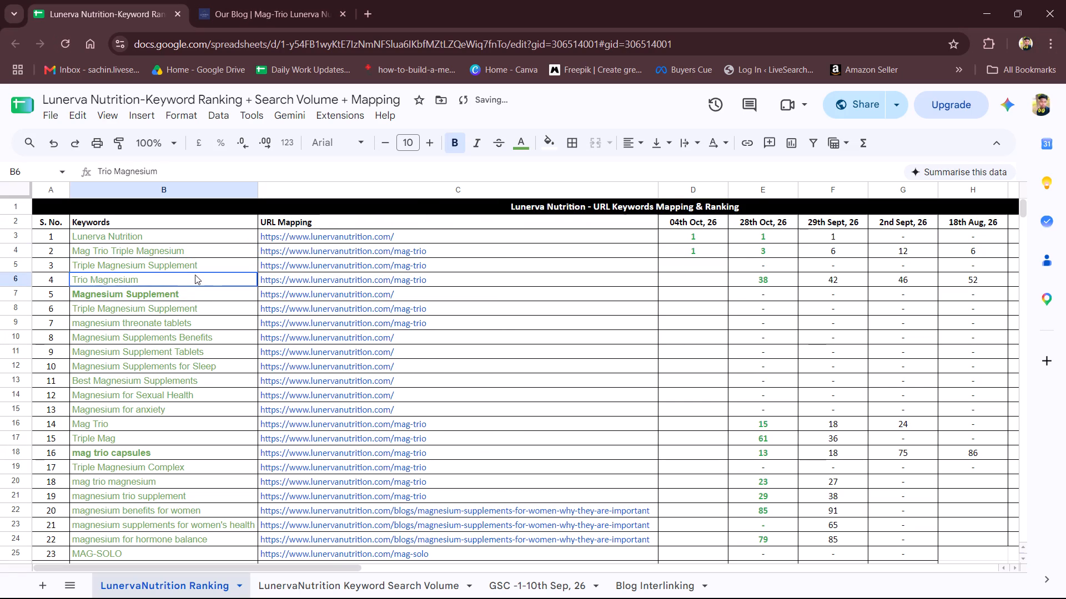
pyautogui.hotkey('ctrl', 'c')
pyautogui.hotkey('alt', 'Tab')
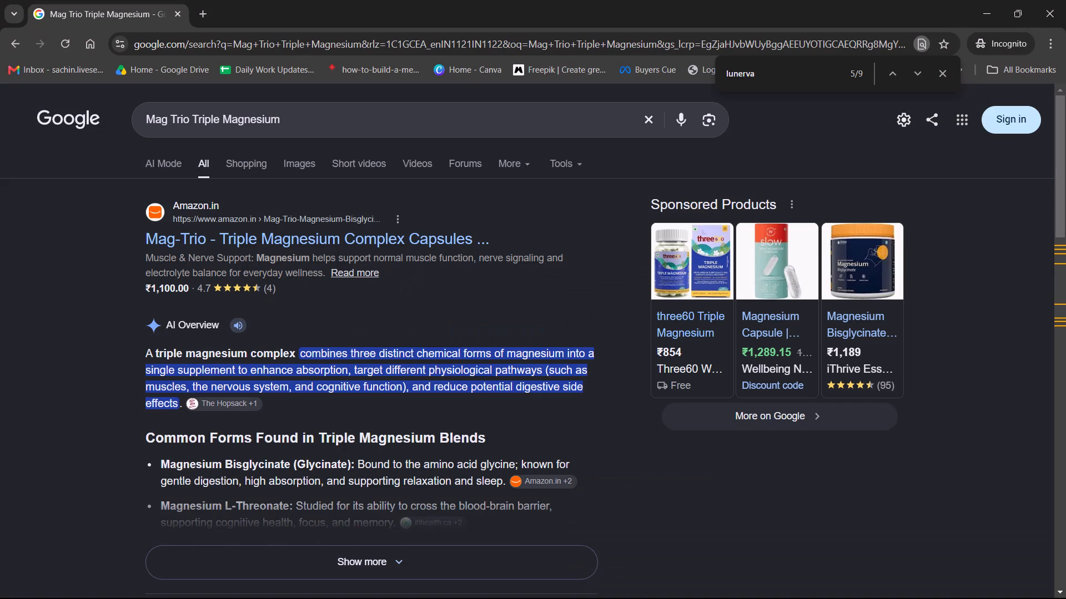
pyautogui.hotkey('ctrl', 'e')
pyautogui.hotkey('ctrl', 'v')
pyautogui.press('Return')
pyautogui.hotkey('ctrl', 'f')
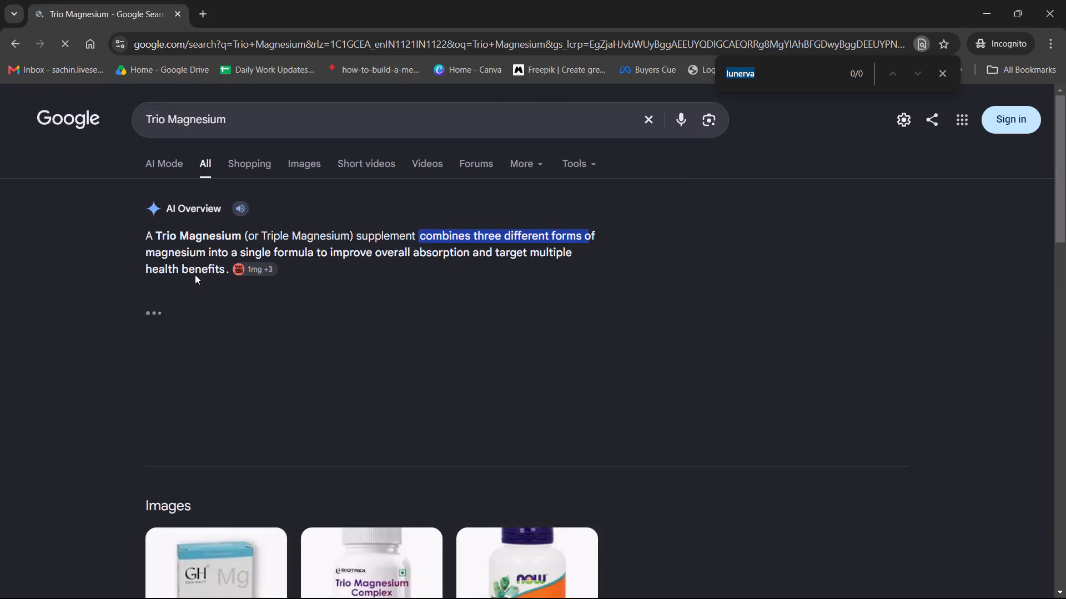
pyautogui.scroll(-15, 195, 275)
pyautogui.click(304, 500)
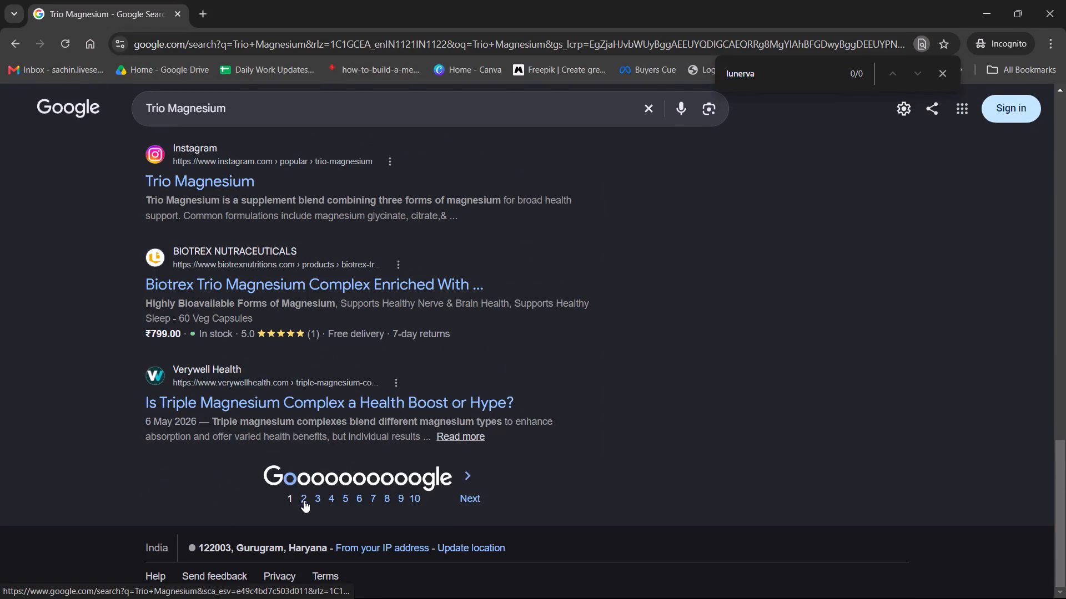
pyautogui.hotkey('ctrl', 'f')
pyautogui.scroll(-10, 304, 500)
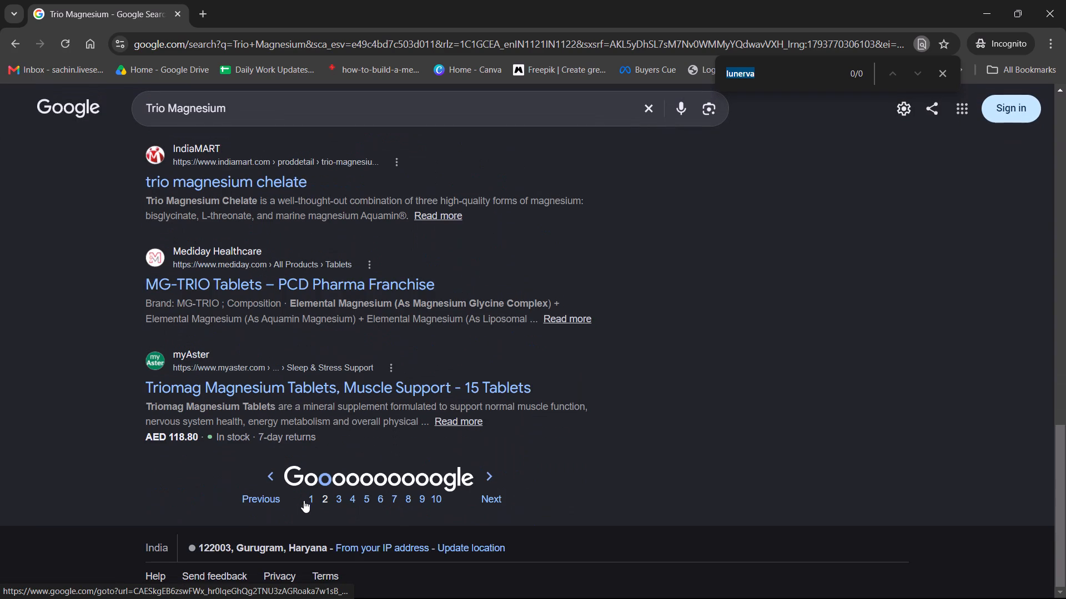
pyautogui.click(340, 501)
pyautogui.hotkey('ctrl', 'f')
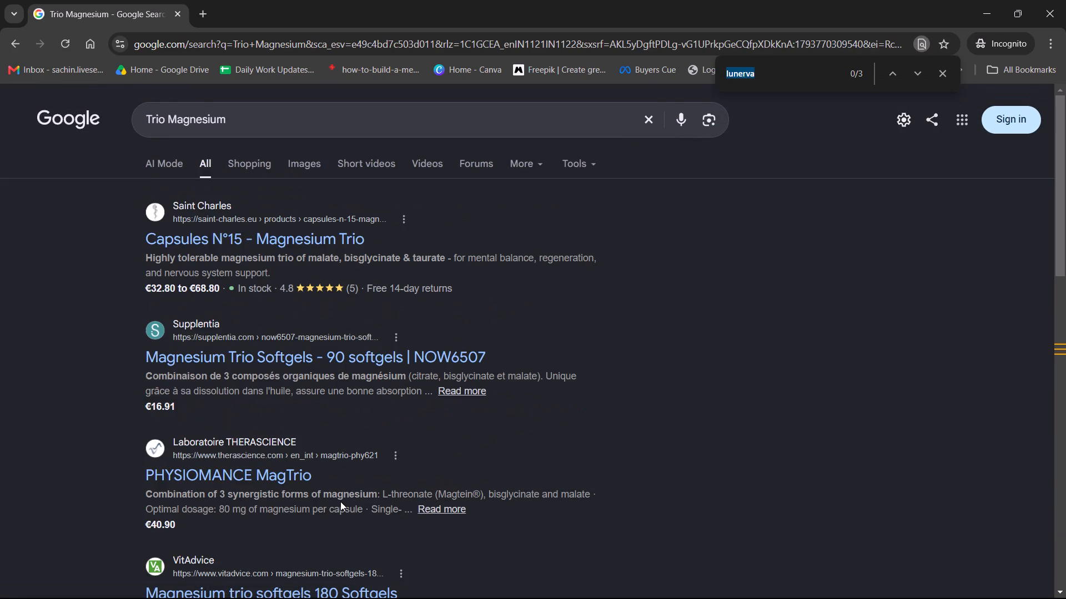
pyautogui.scroll(-6, 340, 501)
pyautogui.scroll(6, 340, 501)
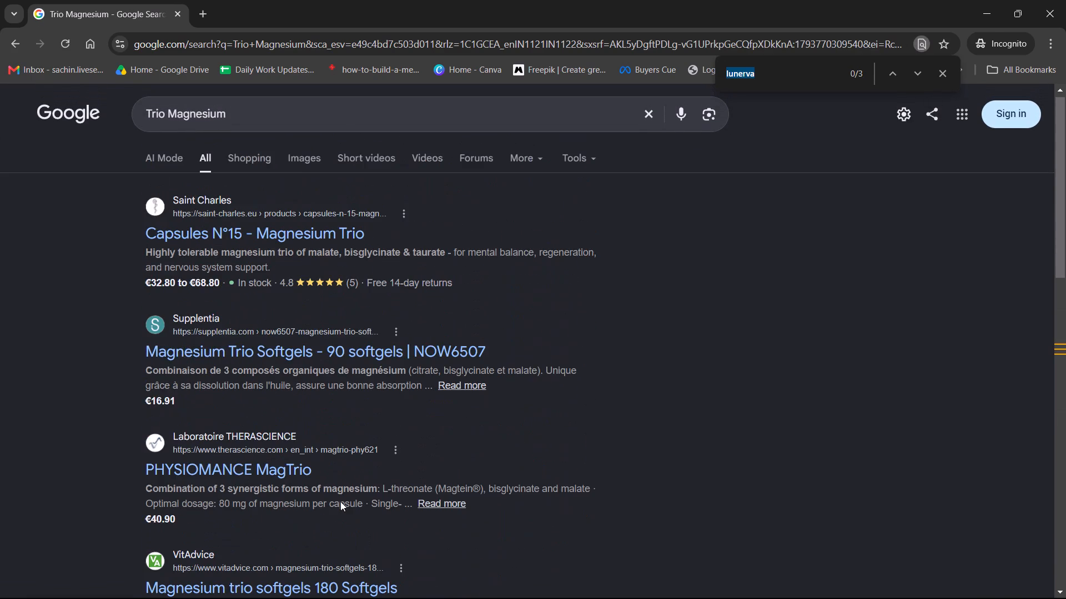
# Recheck Lunerva's position on the third results page and enter 23 for Trio Magnesium in D6 of the ranking sheet.
pyautogui.hotkey('alt', 'Tab')
pyautogui.press('Tab')
pyautogui.press('Tab')
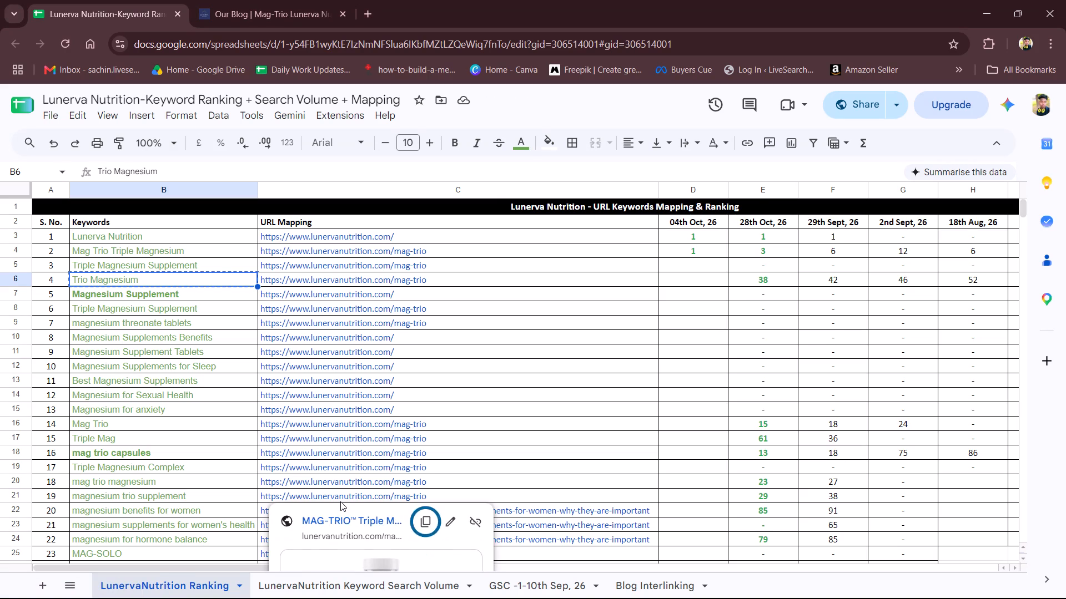
pyautogui.click(695, 275)
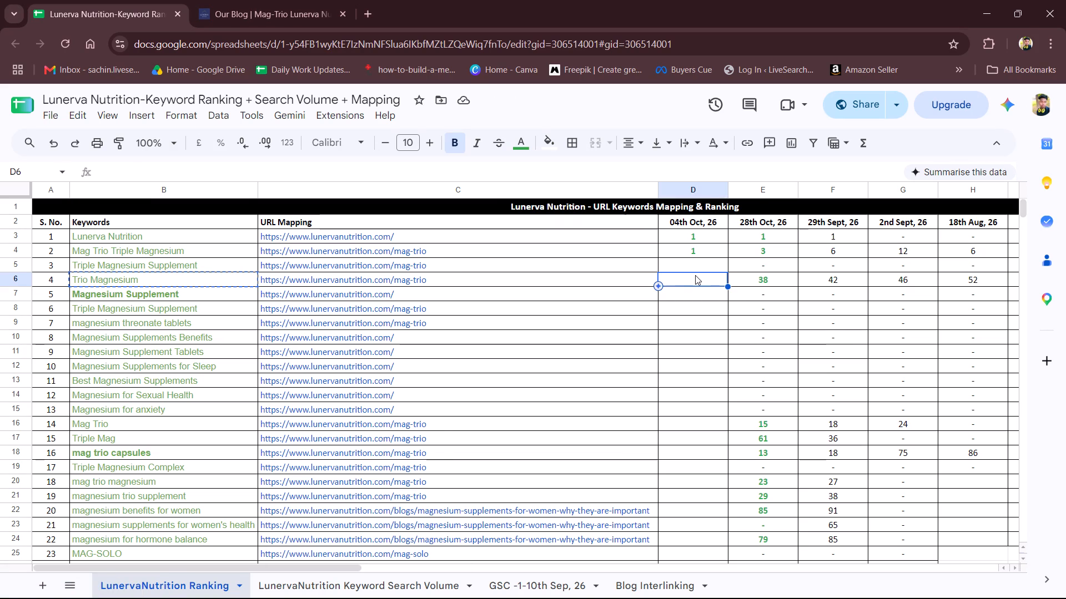
pyautogui.hotkey('alt', 'Tab')
pyautogui.scroll(-1, 695, 275)
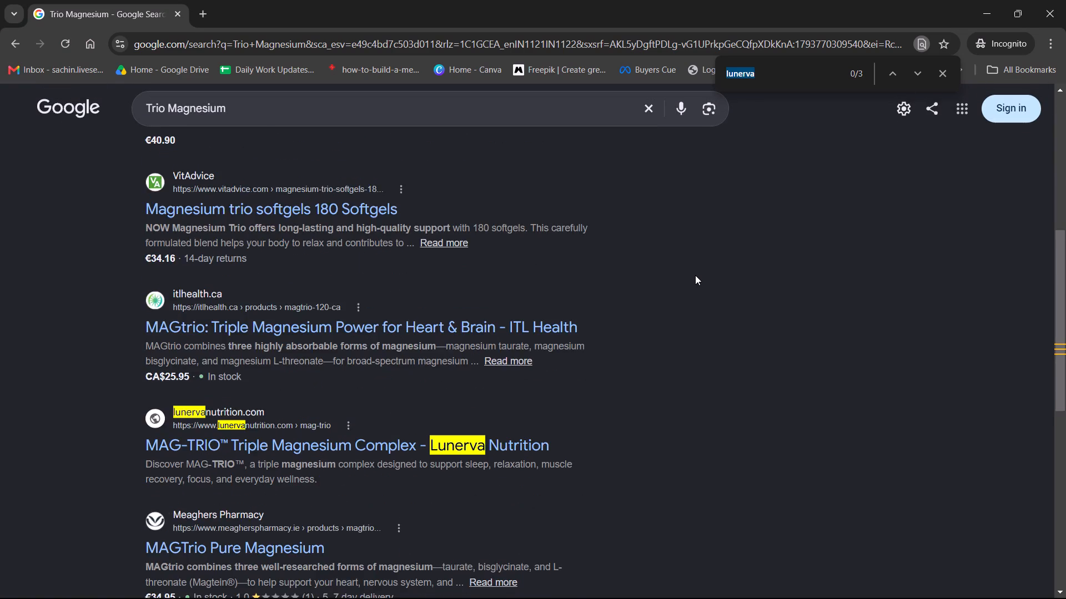
pyautogui.scroll(-1, 695, 275)
pyautogui.hotkey('alt', 'Tab')
pyautogui.write('23')
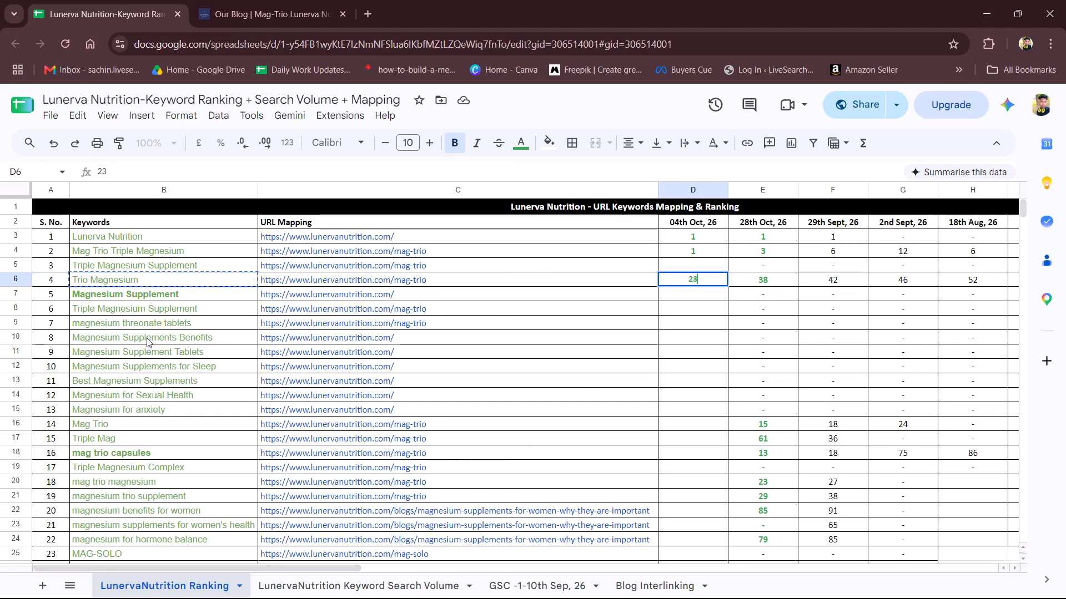
# Search Google for the B9 keyword "magnesium threonate tablets" in the incognito window and look for "lunerva" on result pages 1 to 3.
pyautogui.click(158, 325)
pyautogui.hotkey('ctrl', 'c')
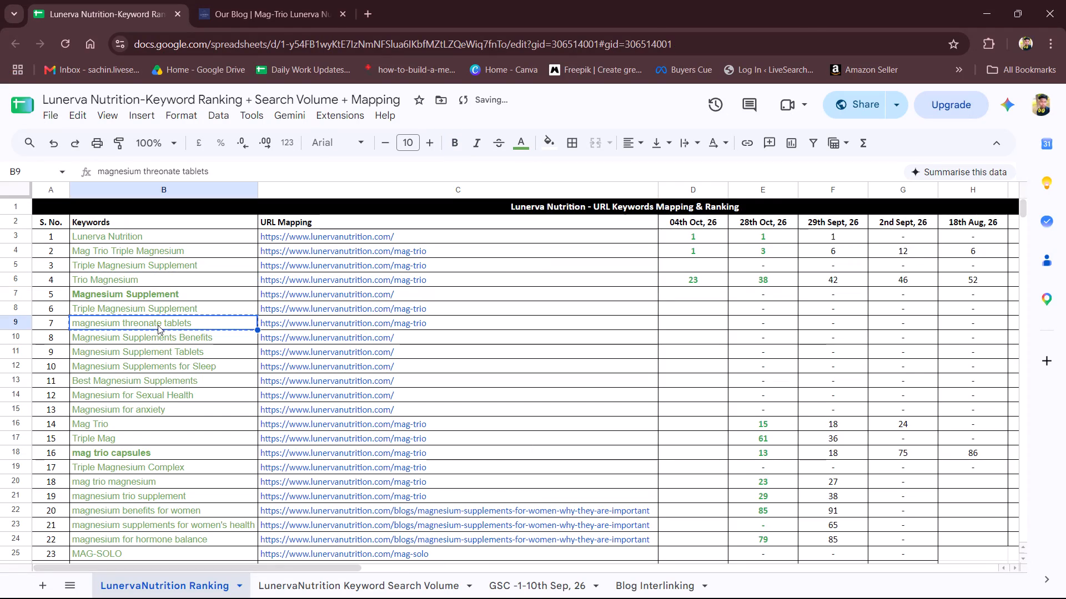
pyautogui.hotkey('alt', 'Tab')
pyautogui.hotkey('ctrl', 'e')
pyautogui.hotkey('ctrl', 'v')
pyautogui.press('Return')
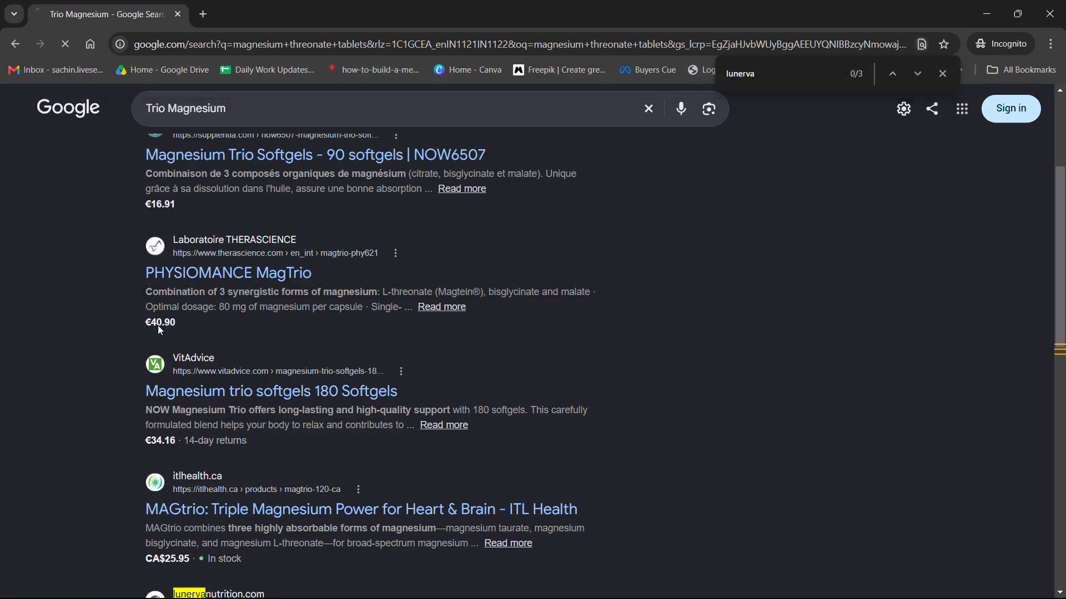
pyautogui.hotkey('ctrl', 'f')
pyautogui.scroll(-20, 158, 325)
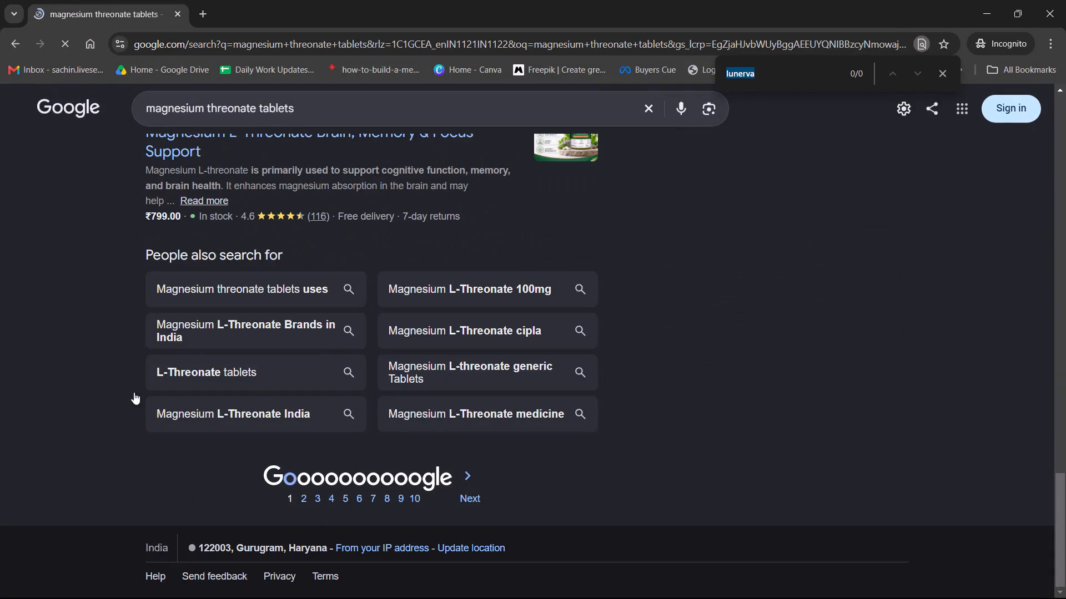
pyautogui.click(301, 496)
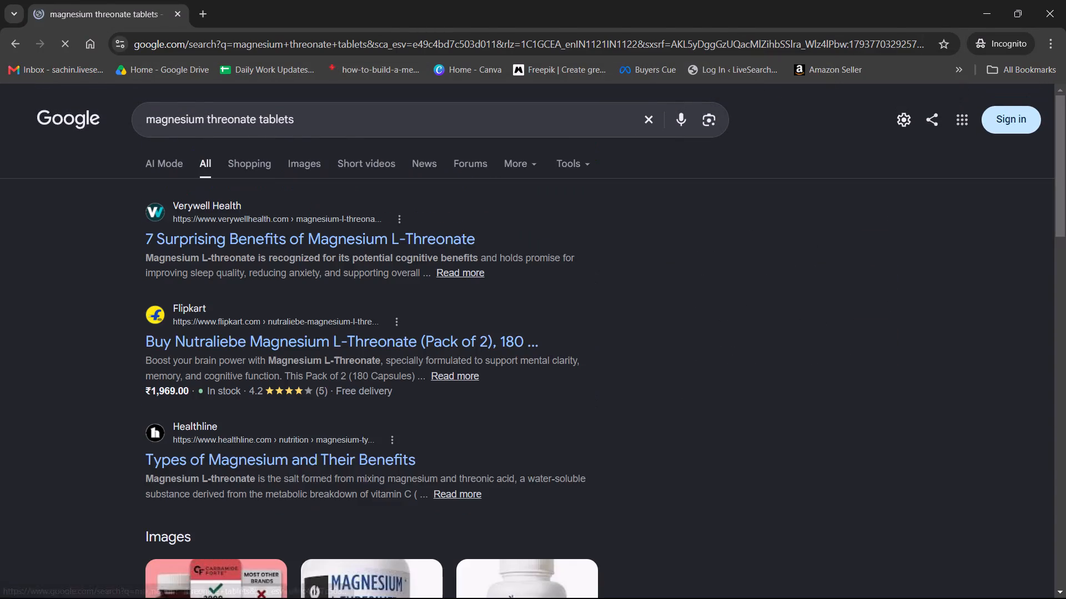
pyautogui.hotkey('ctrl', 'f')
pyautogui.scroll(-13, 301, 496)
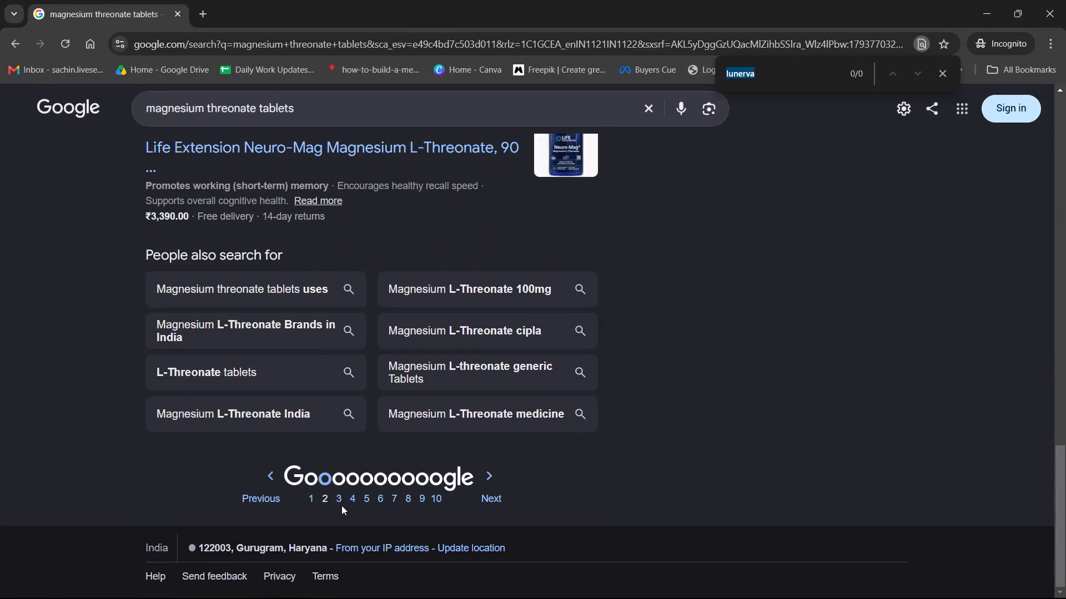
pyautogui.click(341, 502)
pyautogui.hotkey('ctrl', 'f')
pyautogui.scroll(-9, 341, 502)
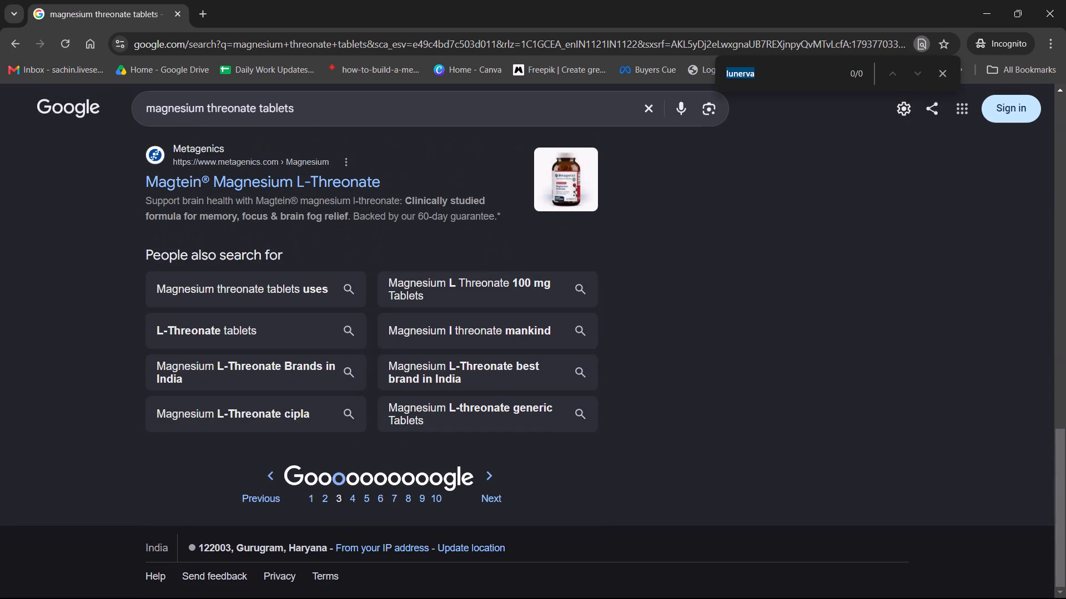
# Look for "lunerva" on result pages 4 to 6 and check the older date columns in the ranking sheet.
pyautogui.click(353, 500)
pyautogui.hotkey('ctrl', 'f')
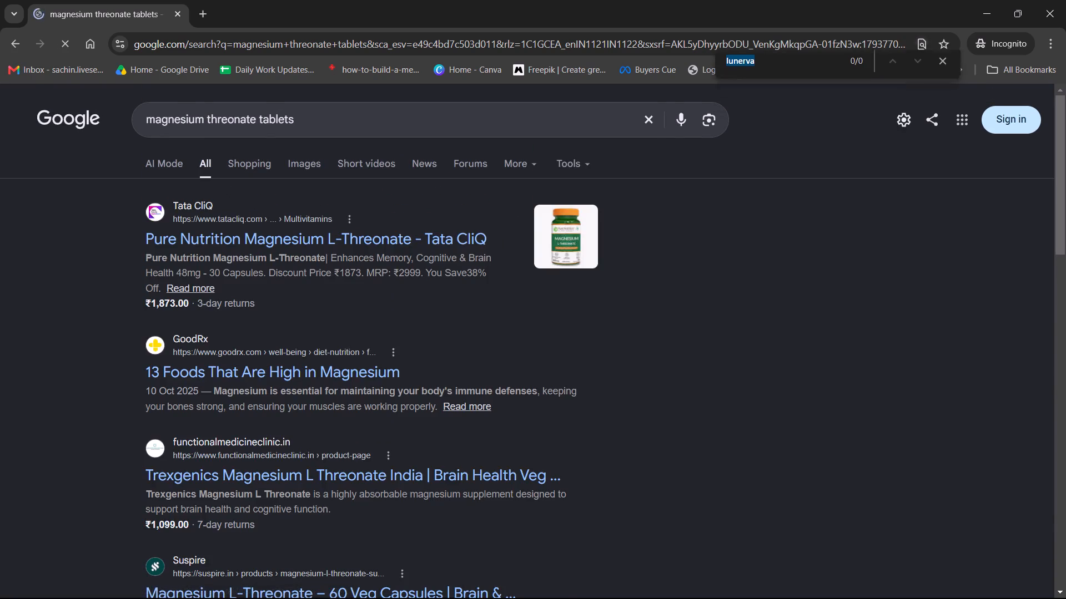
pyautogui.scroll(-8, 353, 500)
pyautogui.click(367, 500)
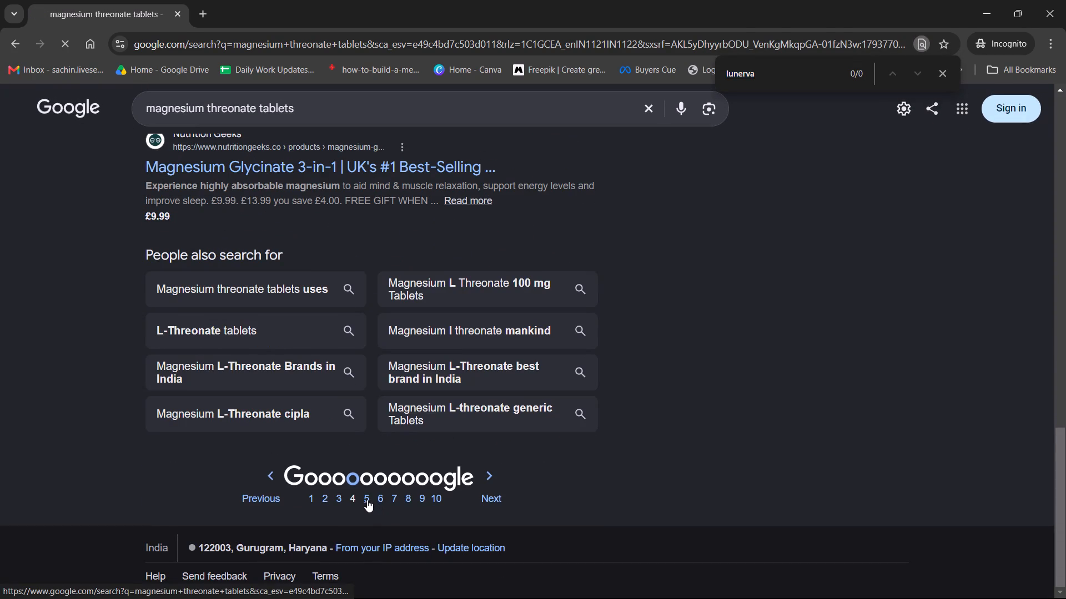
pyautogui.hotkey('ctrl', 'f')
pyautogui.scroll(-8, 367, 500)
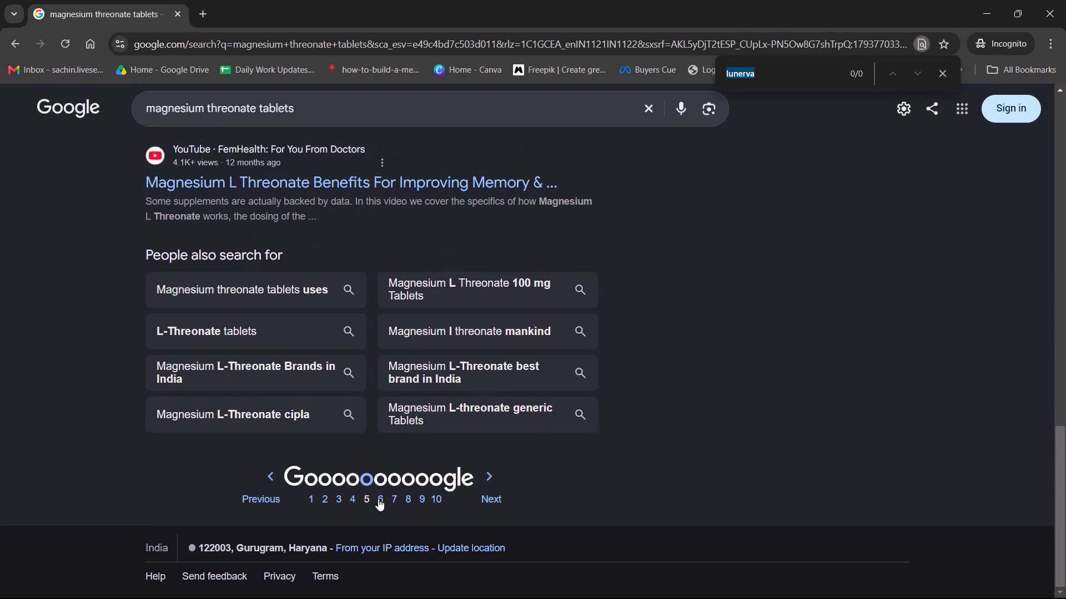
pyautogui.click(380, 499)
pyautogui.hotkey('ctrl', 'f')
pyautogui.scroll(-10, 380, 499)
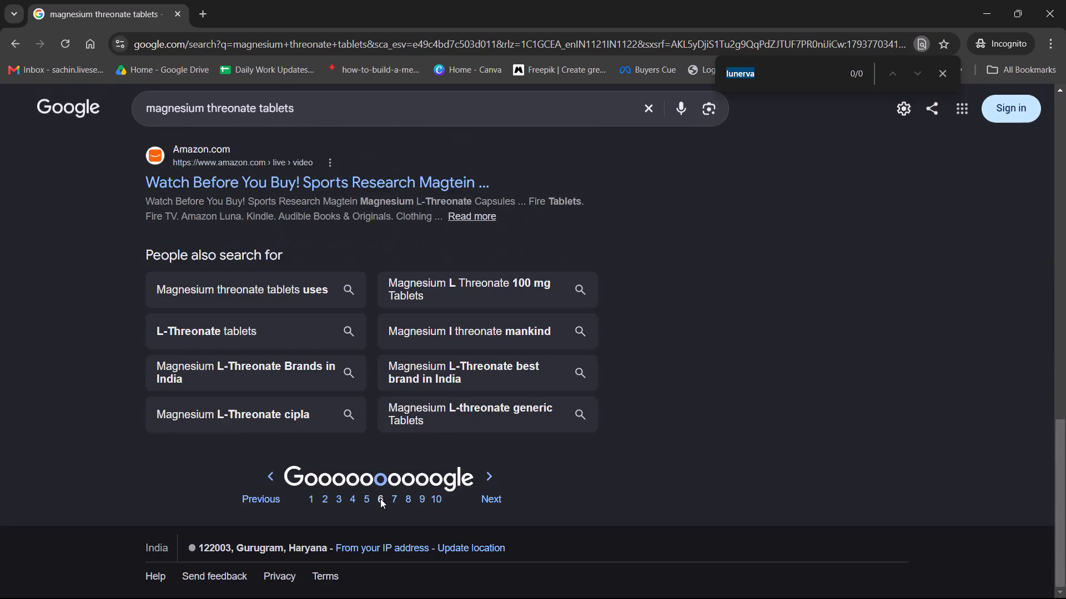
pyautogui.hotkey('alt', 'Tab')
pyautogui.hscroll(-2, 788, 475)
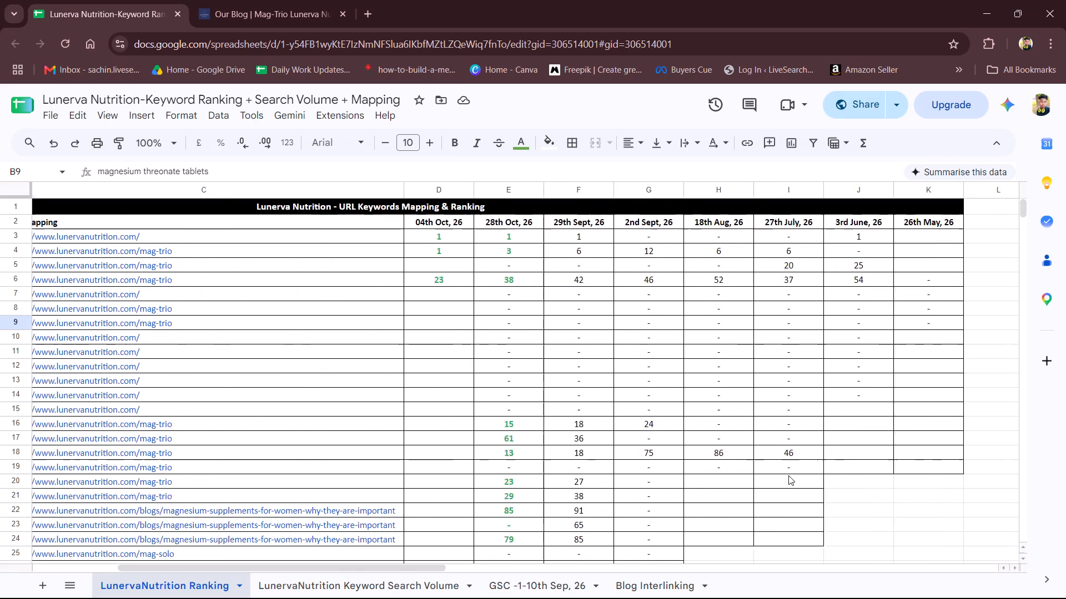
pyautogui.hscroll(-3, 788, 475)
pyautogui.hscroll(5, 788, 475)
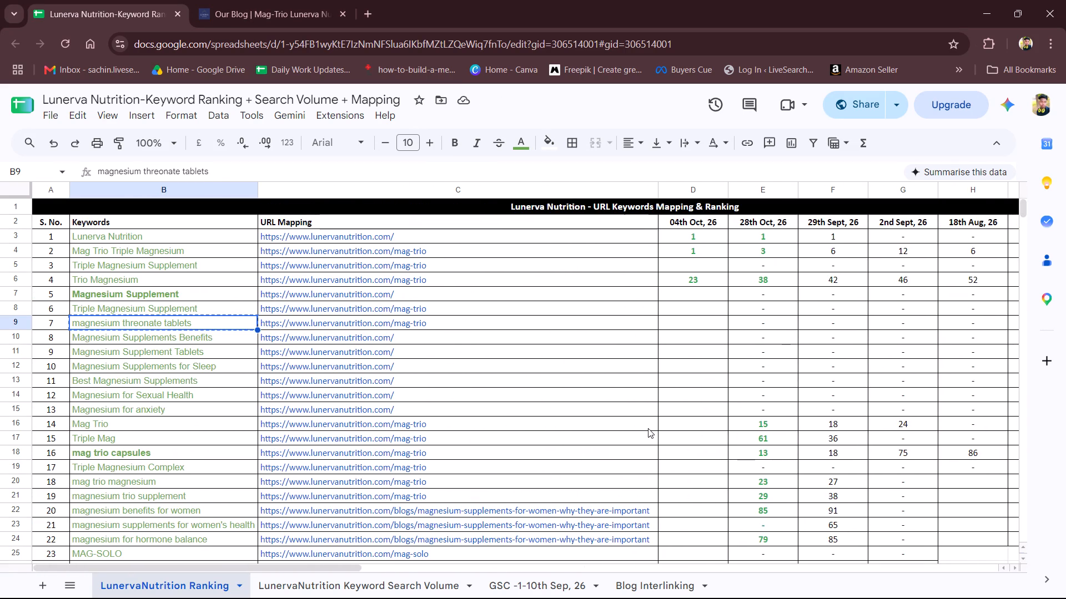
# Search Google for the B16 keyword "Mag Trio" in the incognito window and look for Lunerva's position among the results.
pyautogui.click(175, 423)
pyautogui.hotkey('ctrl', 'c')
pyautogui.hotkey('alt', 'Tab')
pyautogui.hotkey('ctrl', 'e')
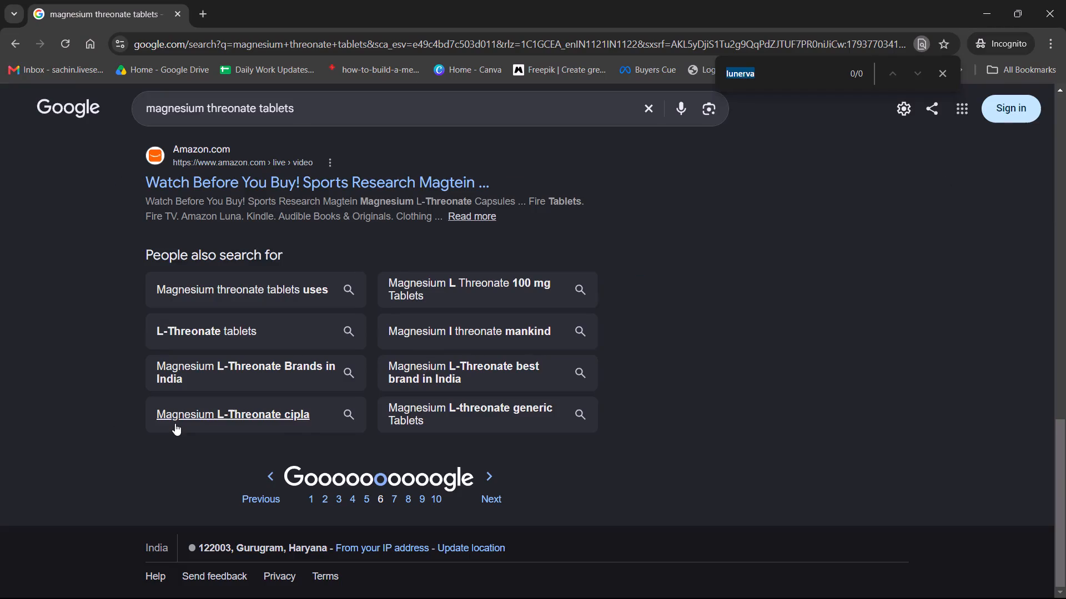
pyautogui.hotkey('ctrl', 'v')
pyautogui.press('Return')
pyautogui.hotkey('ctrl', 'f')
pyautogui.scroll(-7, 175, 423)
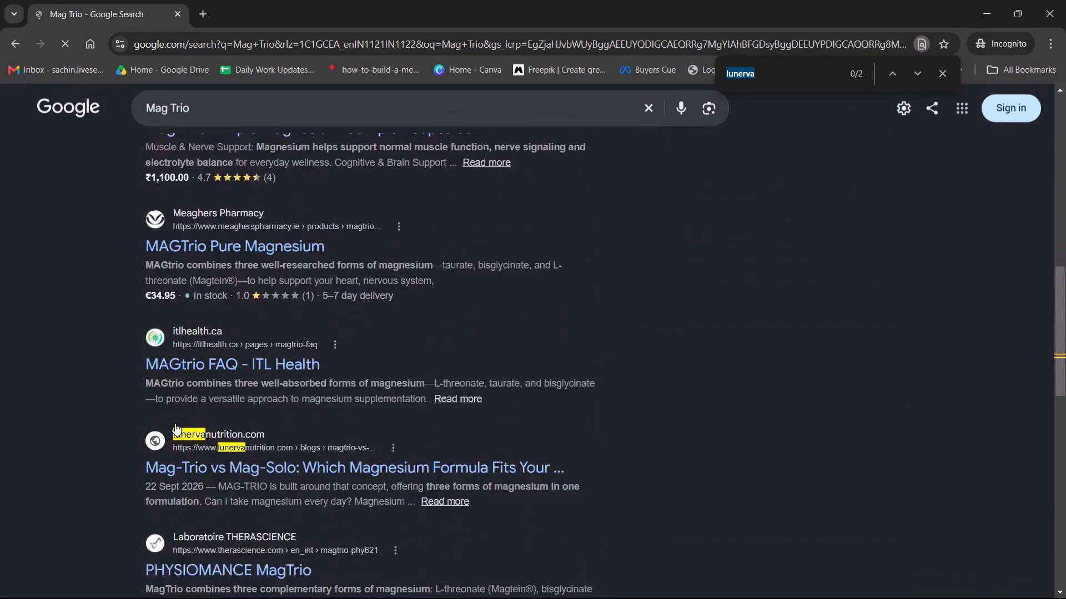
pyautogui.scroll(11, 175, 423)
pyautogui.scroll(-7, 175, 423)
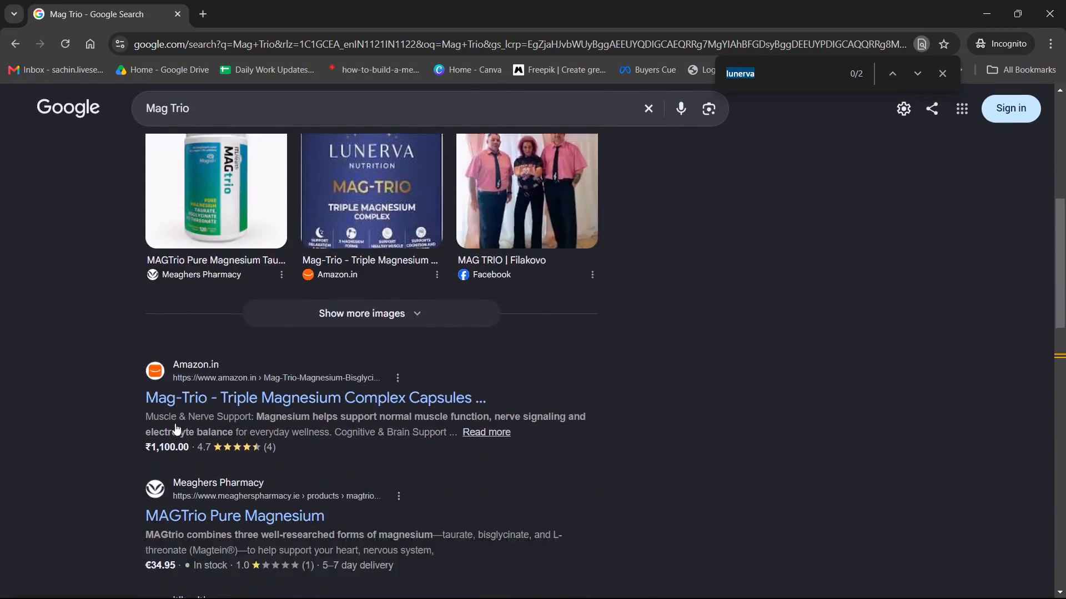
pyautogui.scroll(-3, 175, 423)
pyautogui.scroll(1, 175, 423)
# Enter a ranking of 4 for Mag Trio in D16 of the keyword ranking sheet.
pyautogui.hotkey('alt', 'Tab')
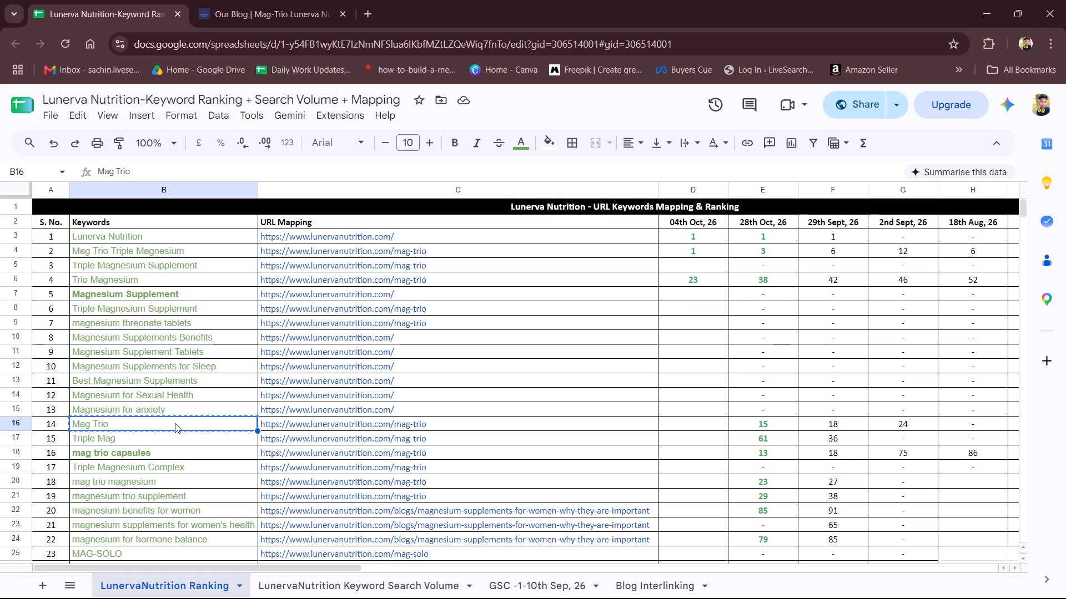
pyautogui.click(673, 422)
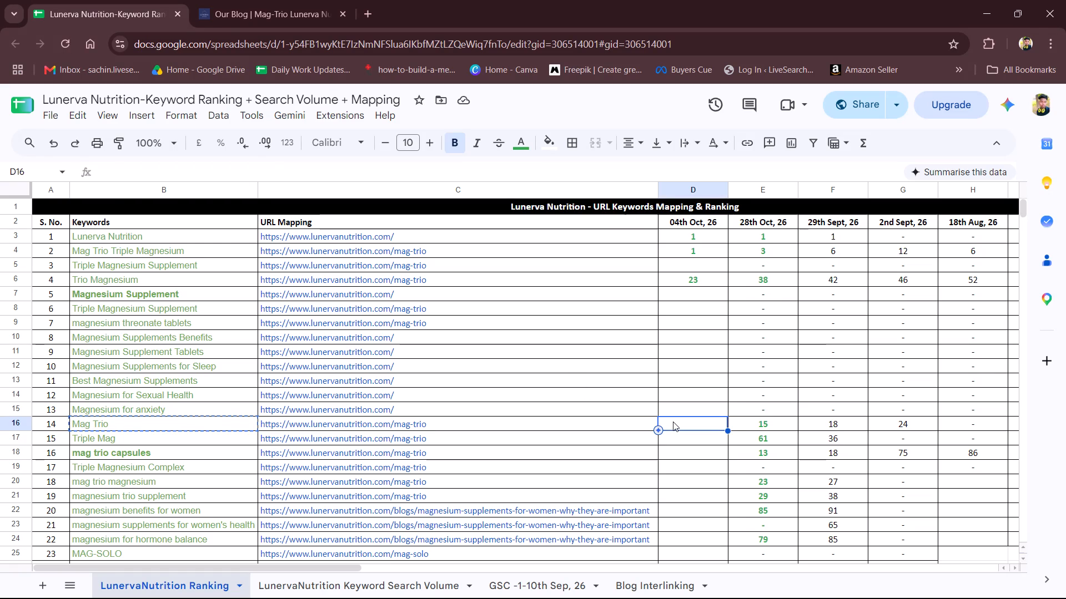
pyautogui.press('4')
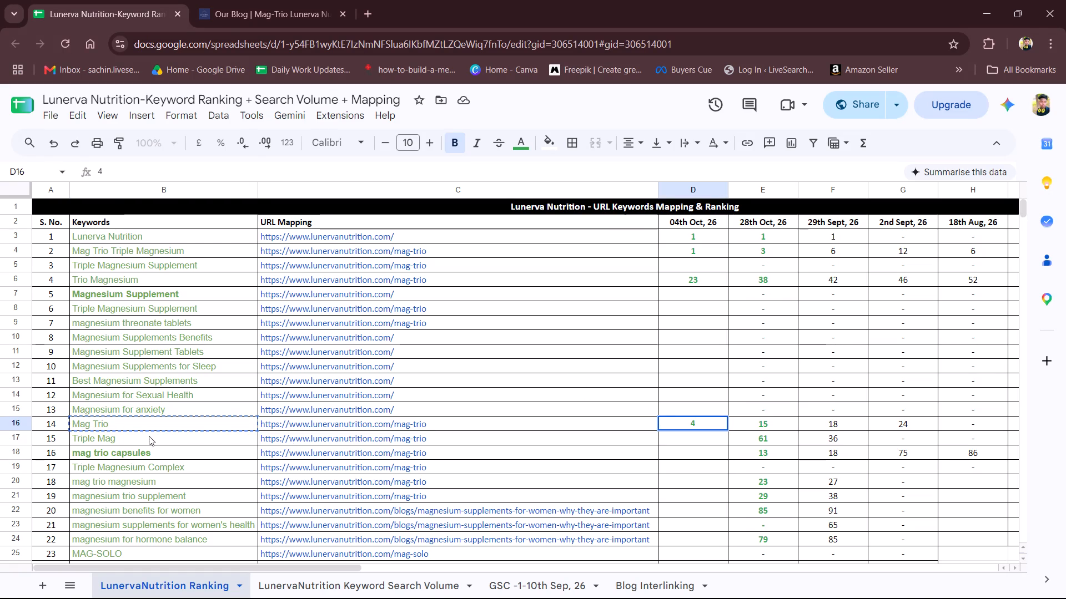
# Search Google for the B17 keyword "Triple Mag" in the incognito window and look for "lunerva" on result pages 1 and 2.
pyautogui.click(149, 436)
pyautogui.hotkey('ctrl', 'c')
pyautogui.hotkey('alt', 'Tab')
pyautogui.hotkey('ctrl', 'e')
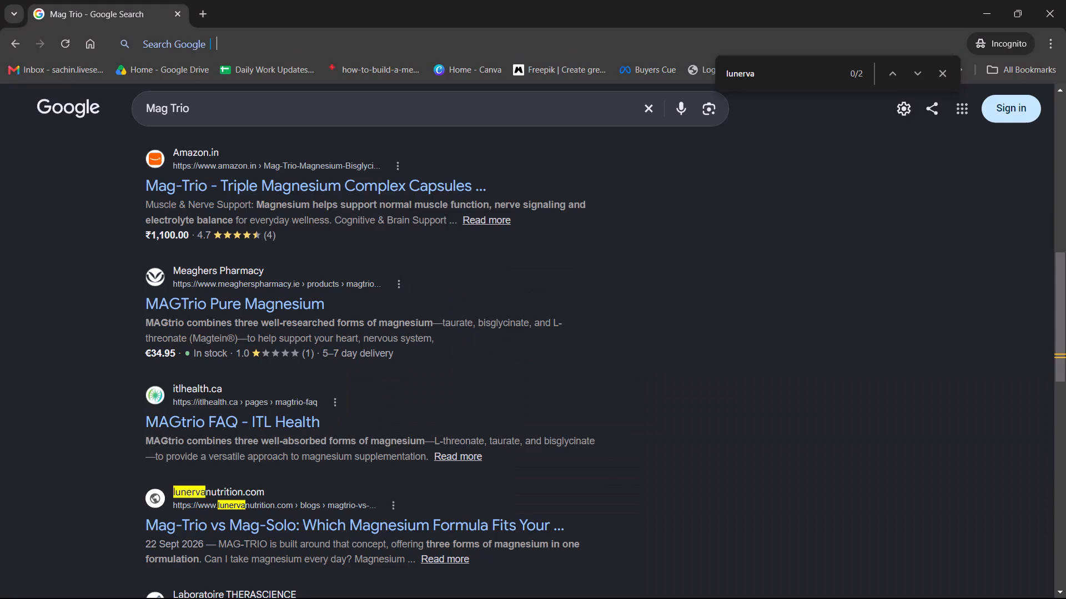
pyautogui.hotkey('ctrl', 'v')
pyautogui.press('Return')
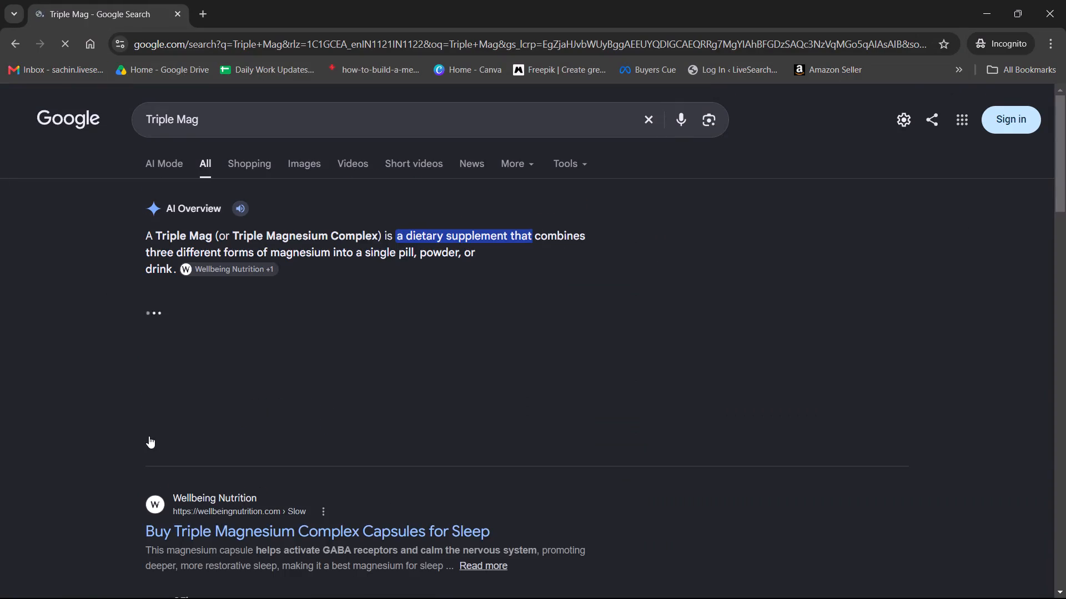
pyautogui.hotkey('ctrl', 'f')
pyautogui.scroll(-7, 149, 436)
pyautogui.hotkey('alt', 'Tab')
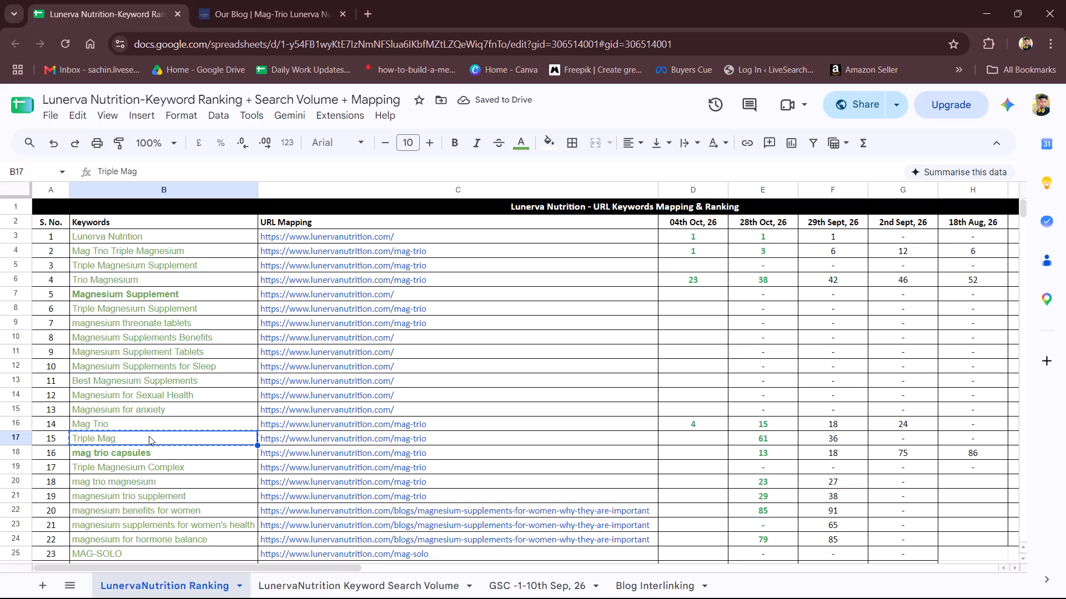
pyautogui.hotkey('alt', 'Tab')
pyautogui.scroll(-8, 368, 498)
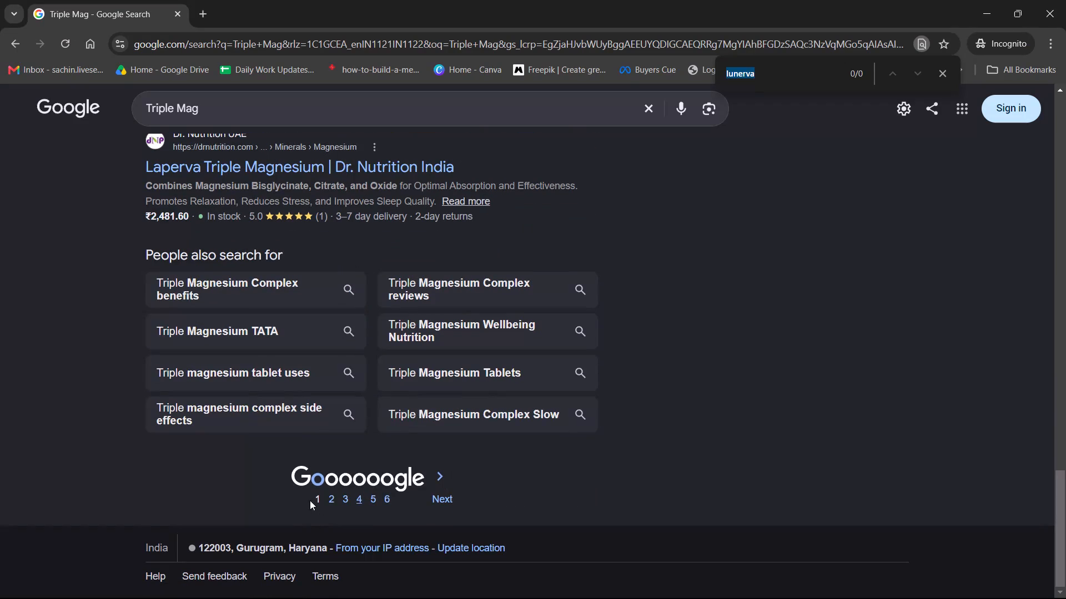
pyautogui.click(333, 502)
pyautogui.hotkey('ctrl', 'f')
pyautogui.scroll(-9, 333, 502)
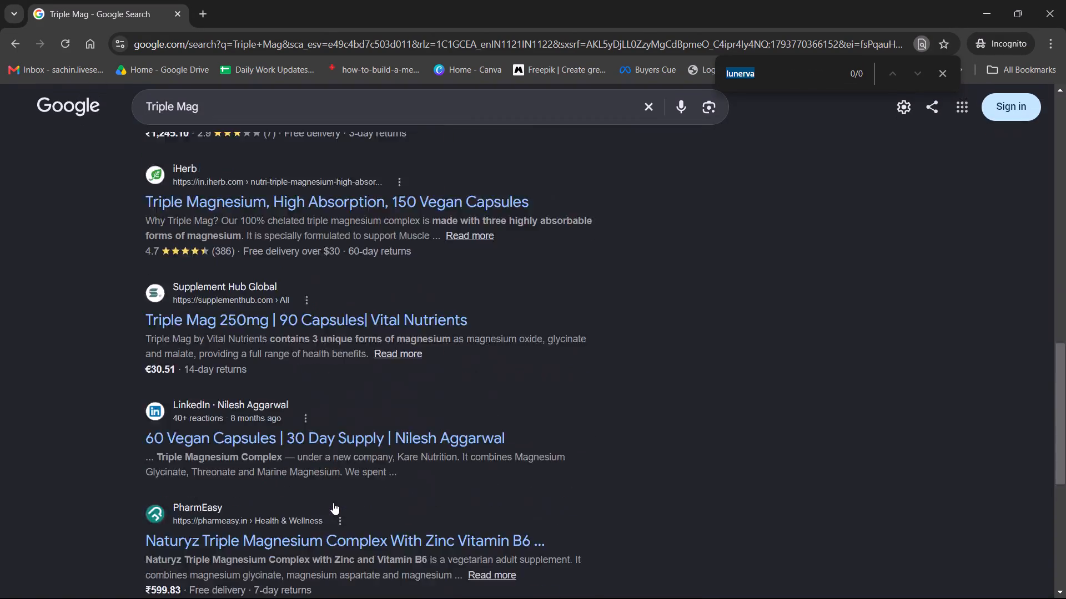
# Look for "lunerva" on result pages 3 to 5 of the Triple Mag search.
pyautogui.click(373, 504)
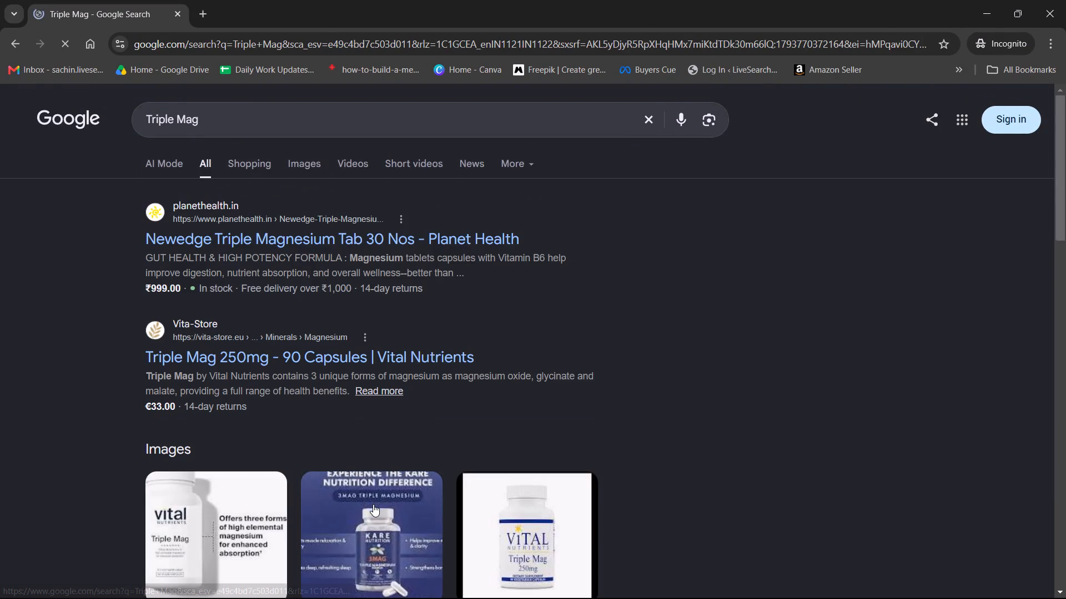
pyautogui.hotkey('ctrl', 'f')
pyautogui.scroll(-9, 373, 504)
pyautogui.click(391, 500)
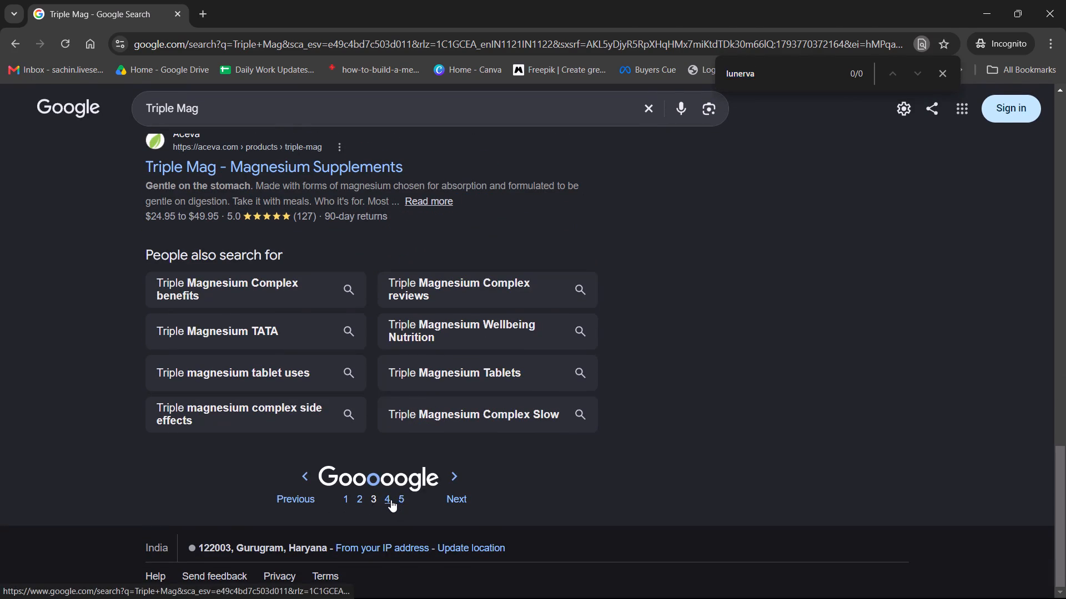
pyautogui.hotkey('ctrl', 'f')
pyautogui.scroll(-11, 391, 500)
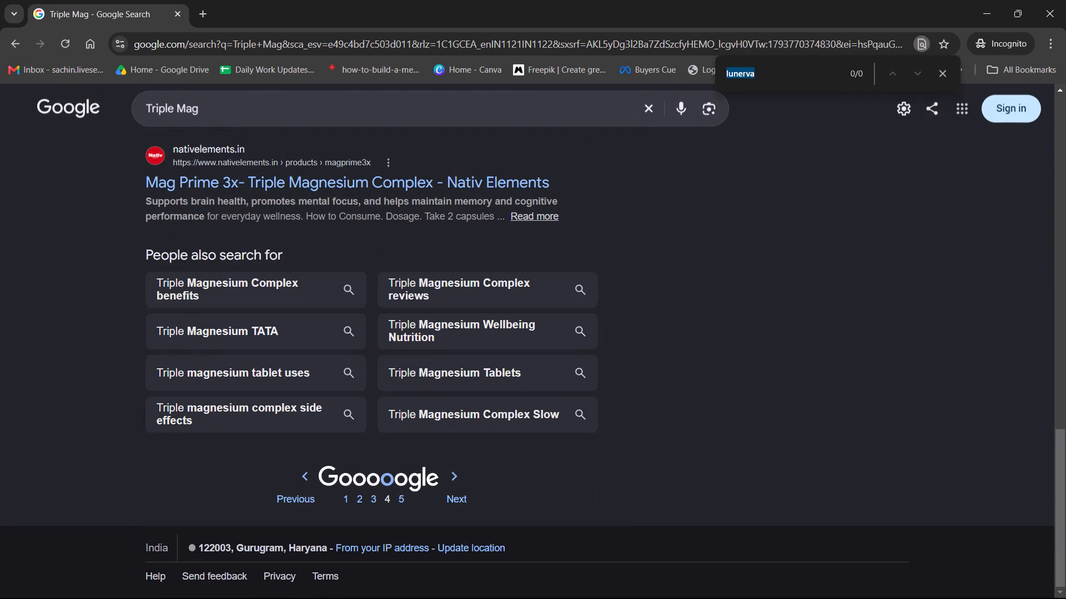
pyautogui.click(403, 500)
pyautogui.hotkey('ctrl', 'f')
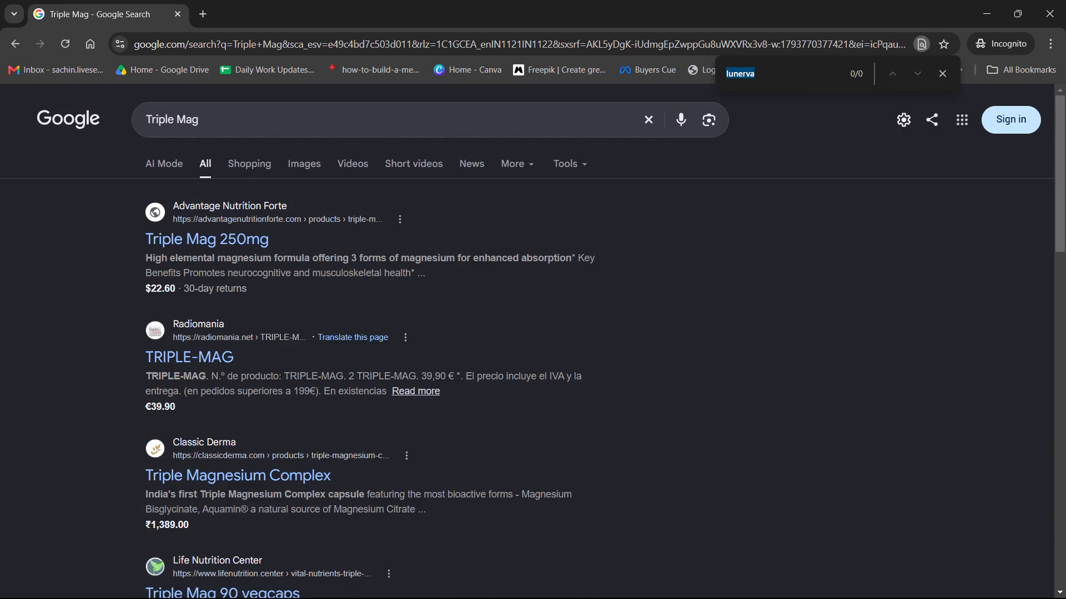
pyautogui.scroll(-11, 403, 500)
pyautogui.scroll(12, 408, 514)
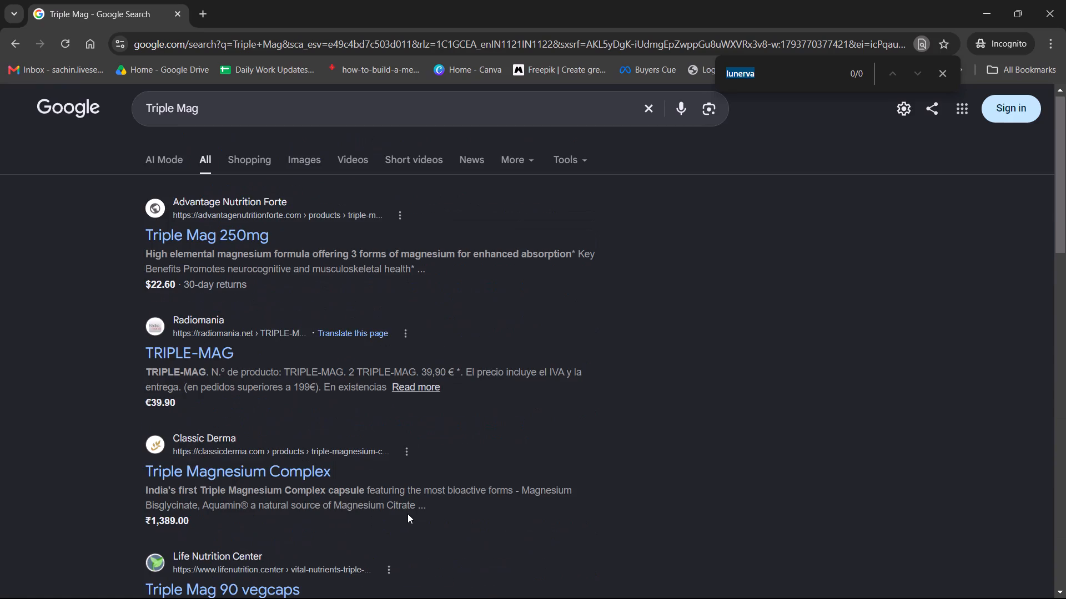
pyautogui.scroll(3, 408, 514)
# Enter a dash for Triple Mag in D17 of the keyword ranking sheet.
pyautogui.hotkey('alt', 'Tab')
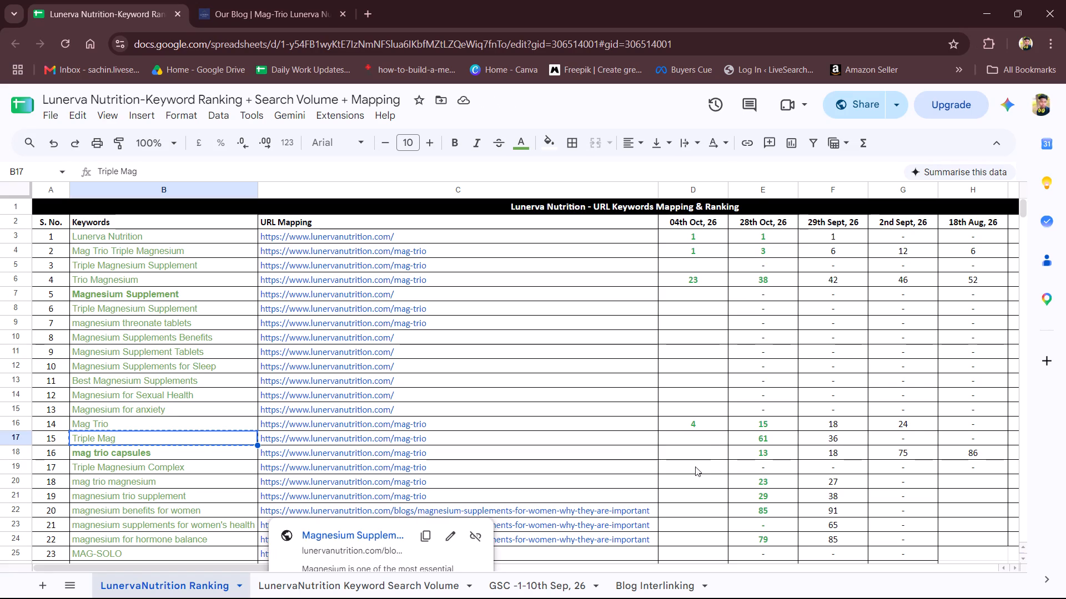
pyautogui.click(698, 439)
pyautogui.press('-')
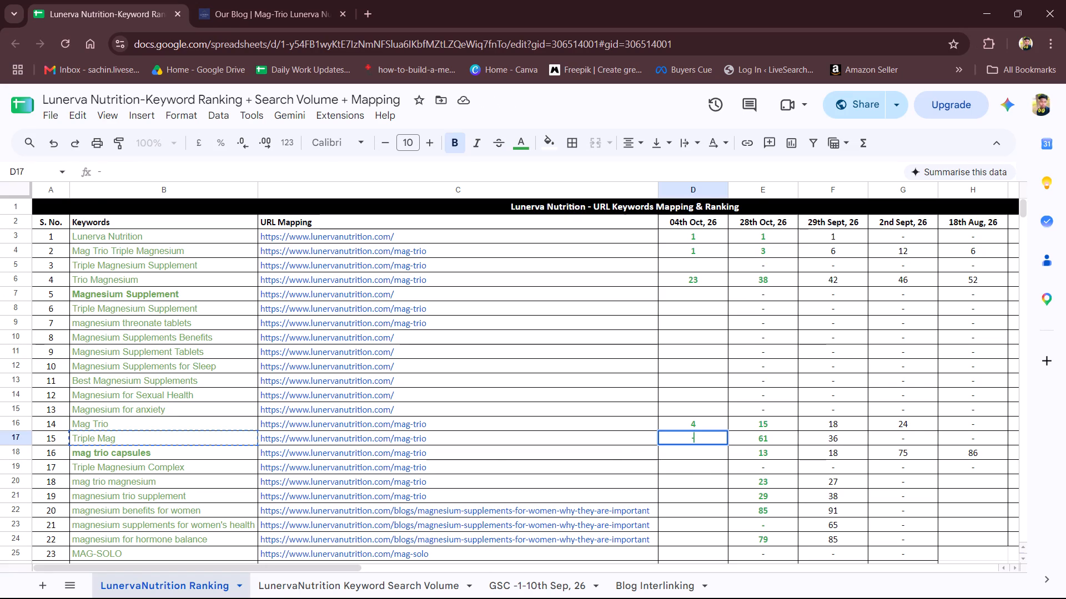
# Search Google for the B18 keyword "mag trio capsules" in the incognito window, look for Lunerva's position, and return to the ranking sheet.
pyautogui.click(206, 454)
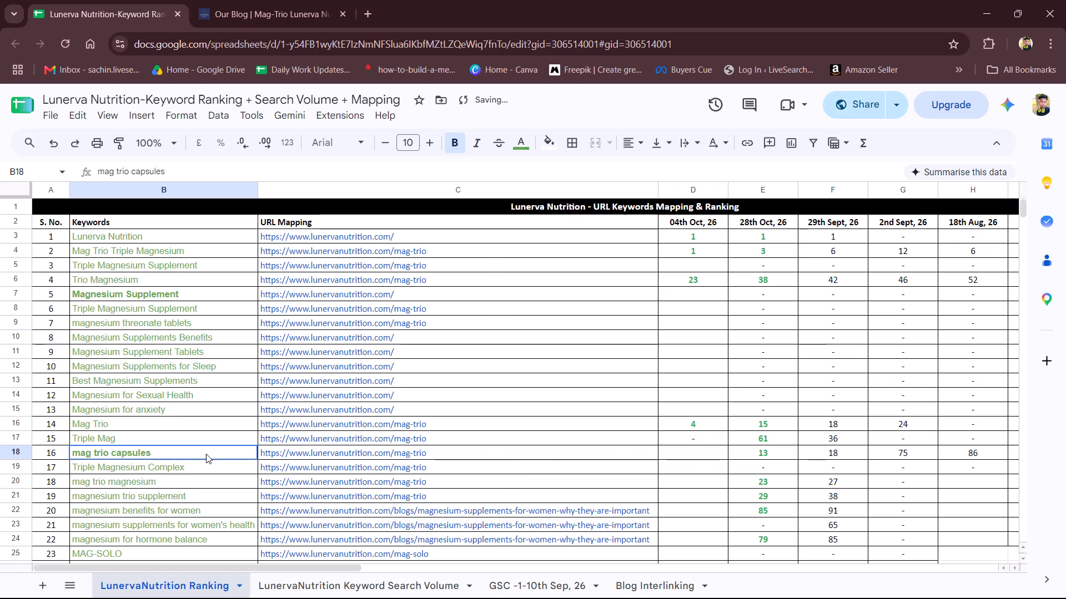
pyautogui.hotkey('ctrl', 'c')
pyautogui.hotkey('alt', 'Tab')
pyautogui.hotkey('ctrl', 'e')
pyautogui.hotkey('ctrl', 'v')
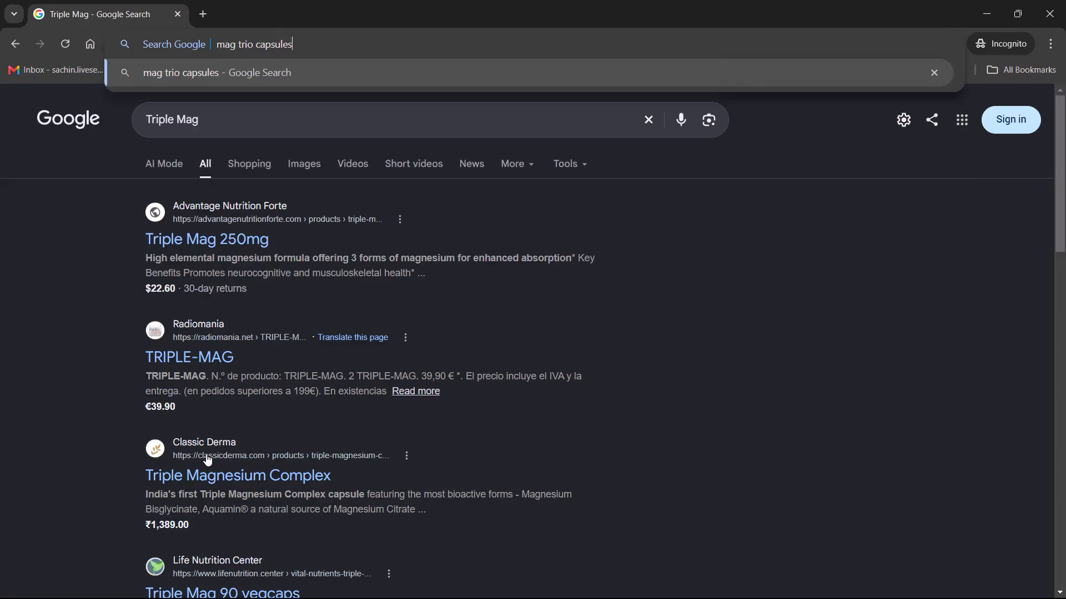
pyautogui.press('Return')
pyautogui.hotkey('ctrl', 'f')
pyautogui.scroll(-3, 206, 454)
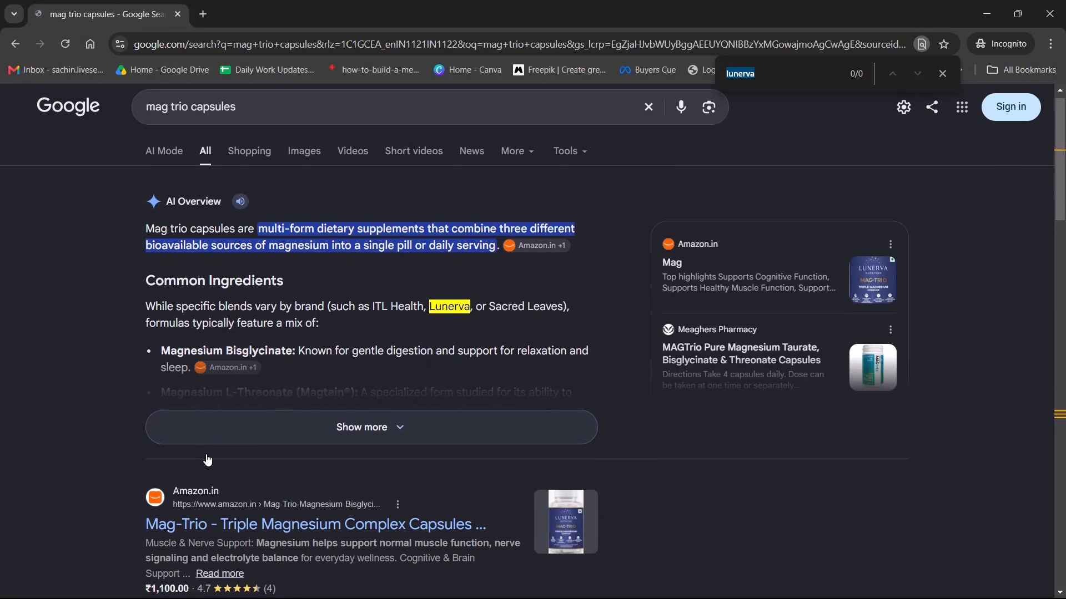
pyautogui.scroll(-7, 206, 454)
pyautogui.scroll(5, 206, 454)
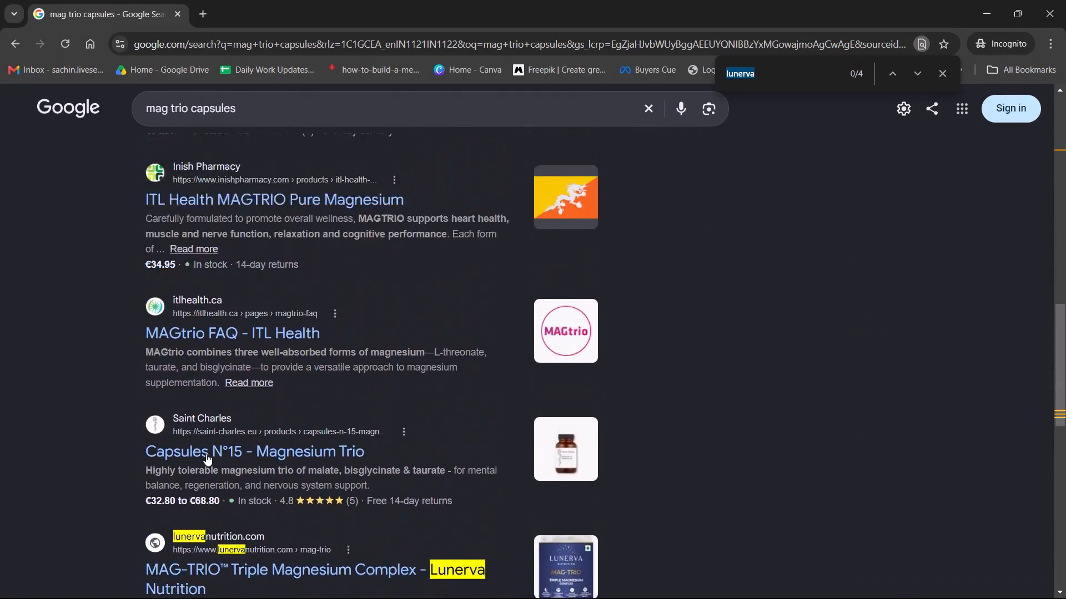
pyautogui.scroll(3, 206, 454)
pyautogui.hotkey('alt', 'Tab')
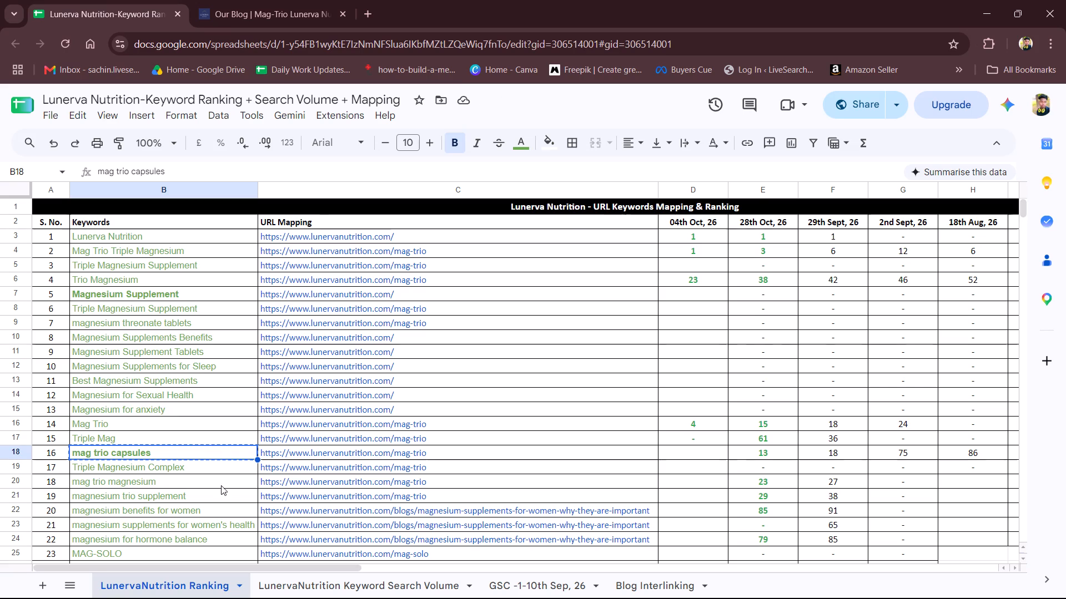
# Enter position 5 for mag trio capsules in D18 of the keyword ranking sheet.
pyautogui.click(711, 455)
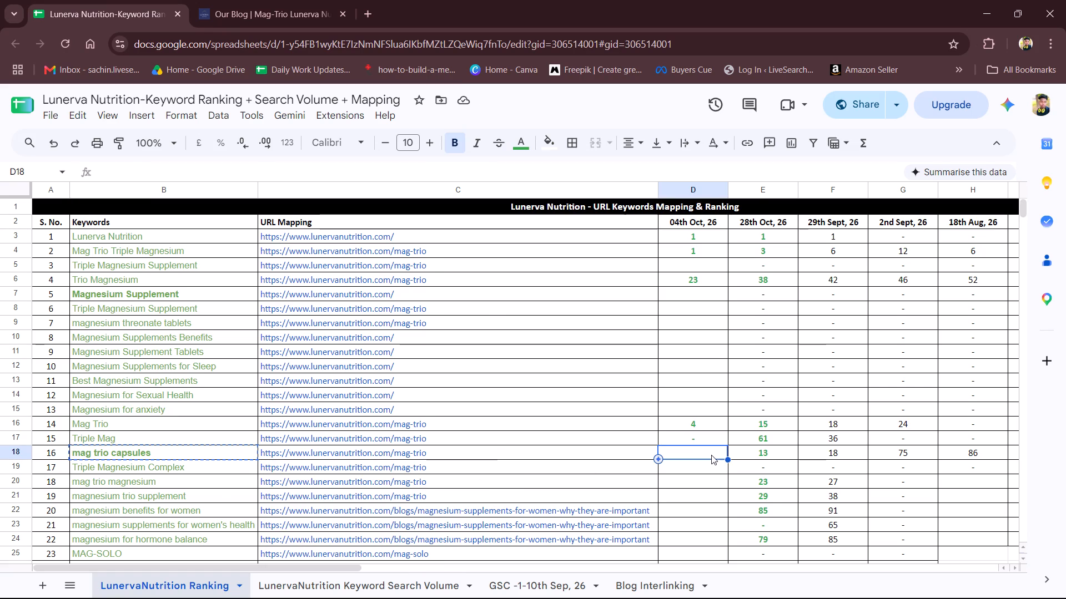
pyautogui.press('5')
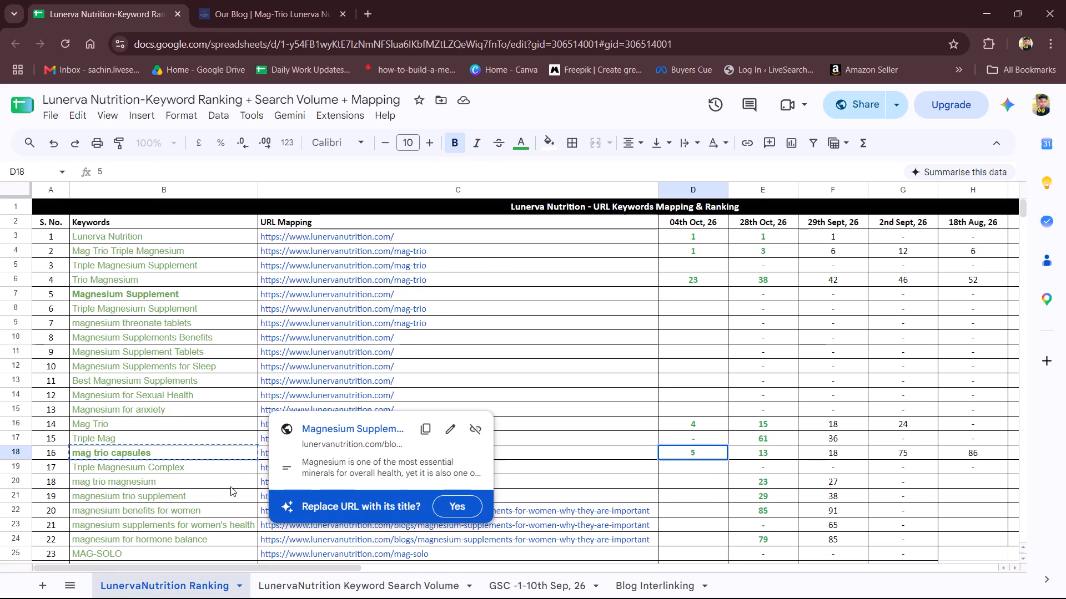
# Search Google for the B20 keyword "mag trio magnesium" in the incognito window and look for Lunerva's position among the results.
pyautogui.click(179, 481)
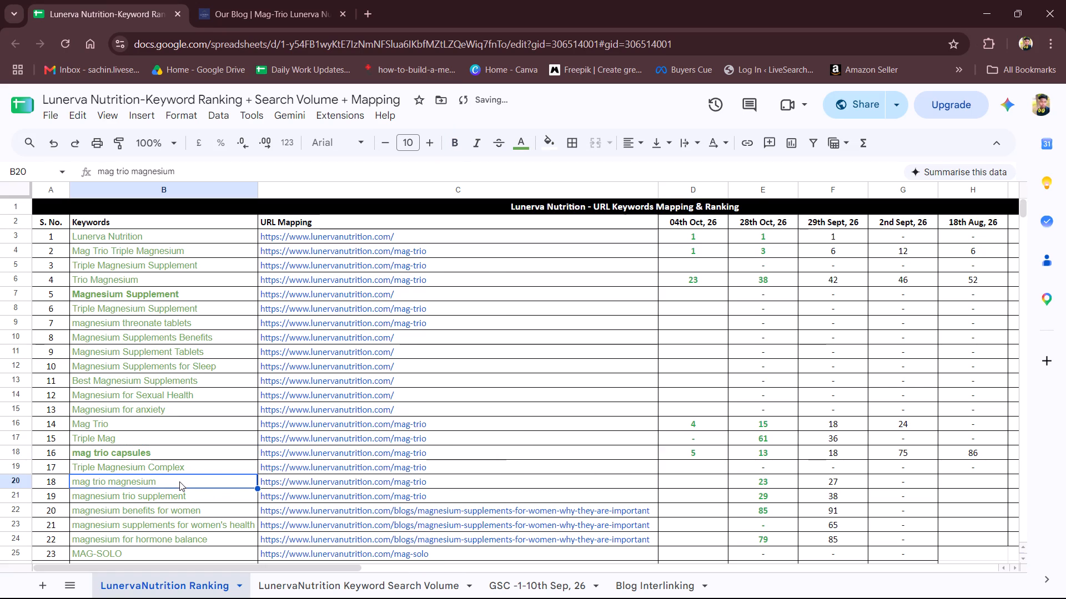
pyautogui.hotkey('ctrl', 'c')
pyautogui.hotkey('alt', 'Tab')
pyautogui.hotkey('ctrl', 'e')
pyautogui.hotkey('ctrl', 'v')
pyautogui.press('Return')
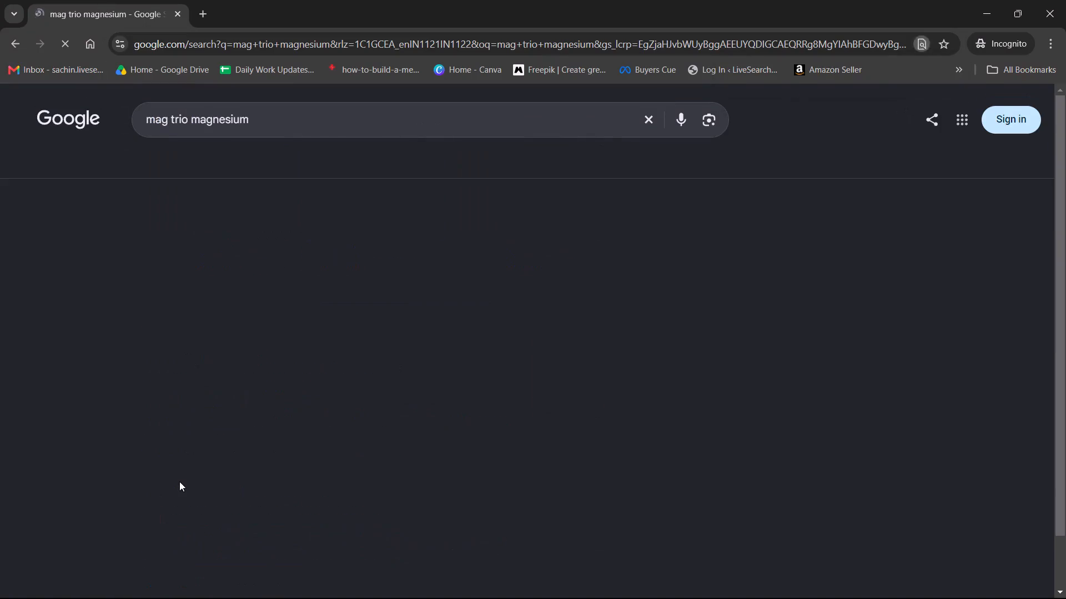
pyautogui.hotkey('ctrl', 'f')
pyautogui.scroll(-8, 179, 481)
pyautogui.scroll(1, 179, 481)
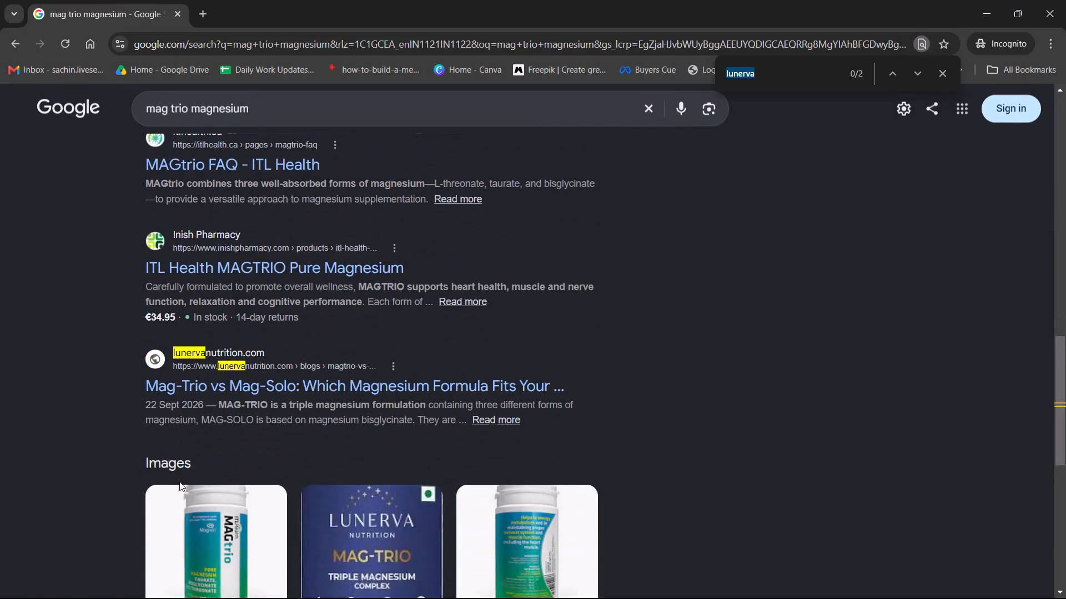
pyautogui.scroll(4, 179, 481)
pyautogui.scroll(-2, 179, 481)
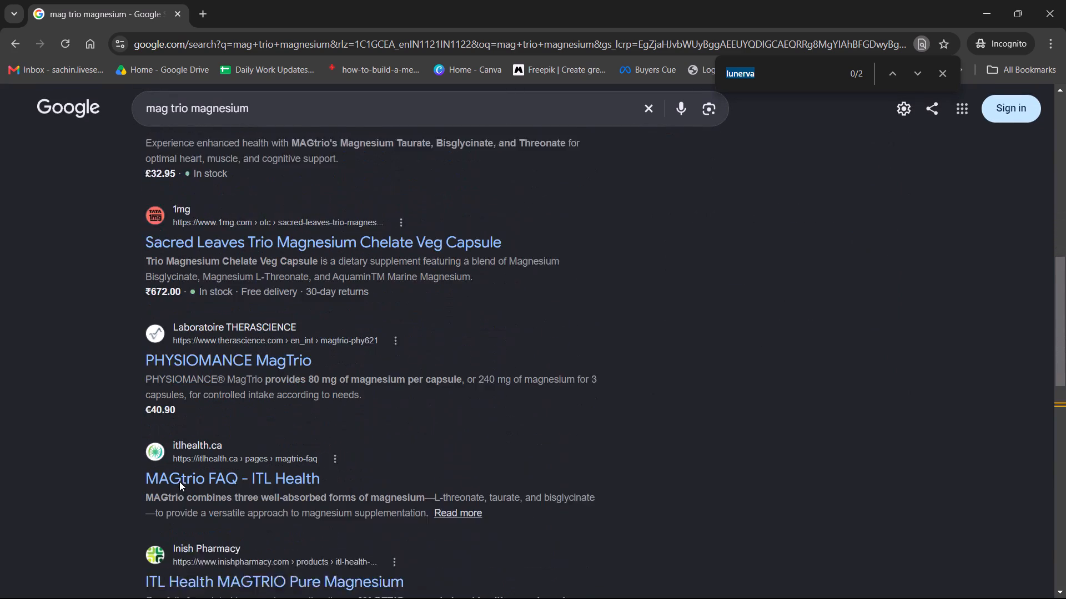
pyautogui.scroll(-5, 179, 481)
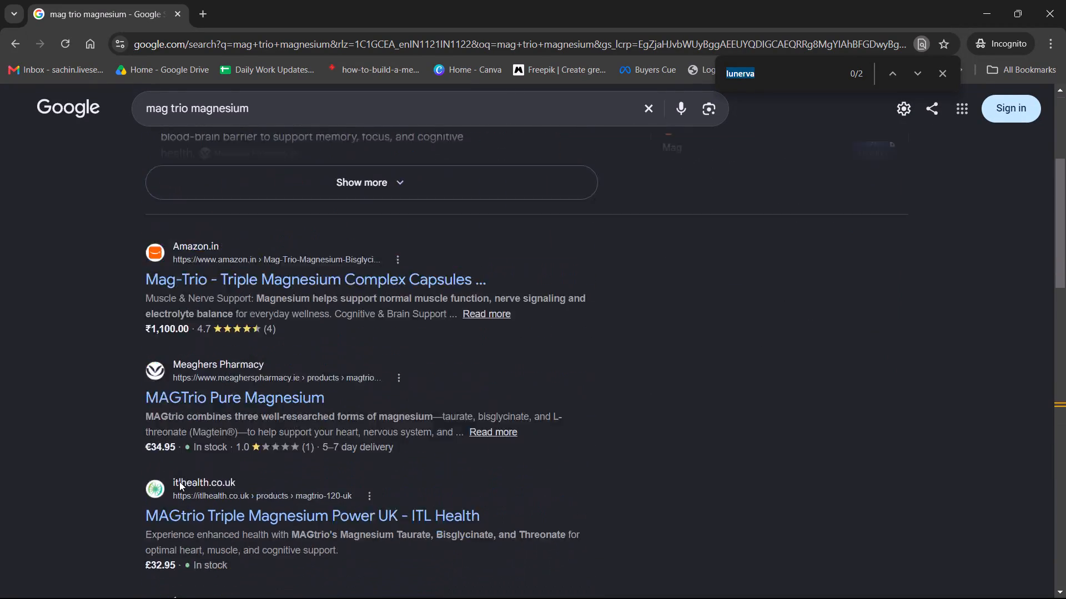
pyautogui.scroll(-1, 179, 481)
# Enter position 5 for mag trio magnesium in D20 of the keyword ranking sheet.
pyautogui.hotkey('alt', 'Tab')
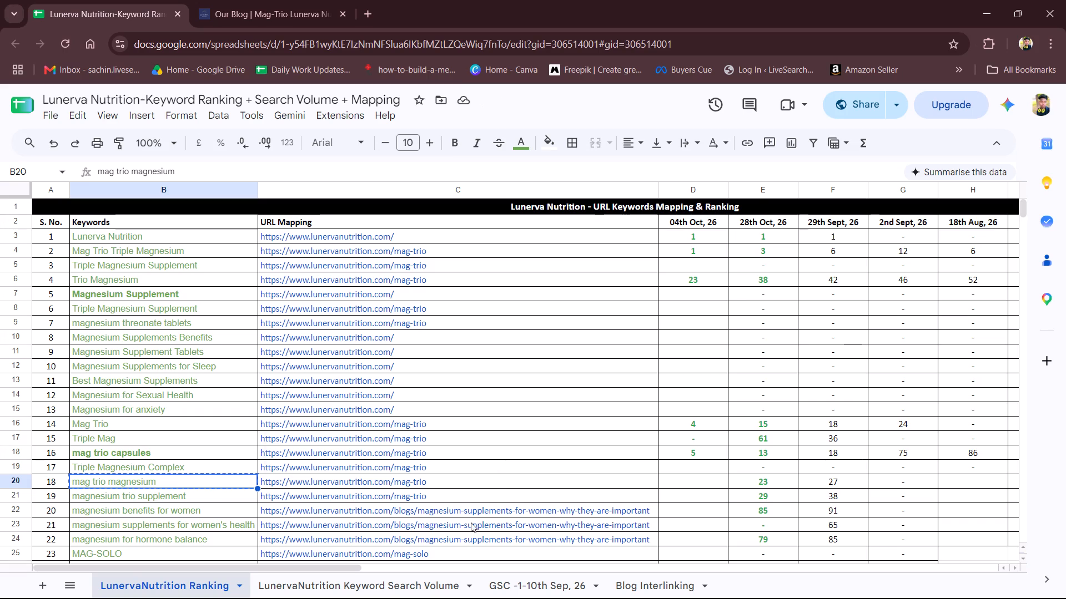
pyautogui.click(692, 488)
pyautogui.press('5')
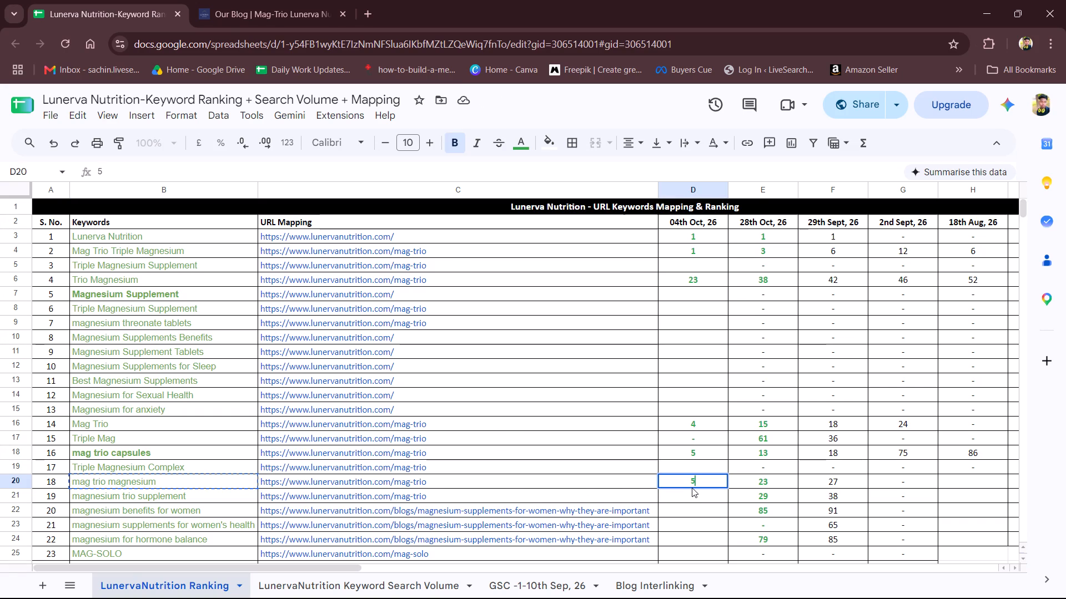
# Search Google for the B21 keyword "magnesium trio supplement" in the incognito window.
pyautogui.click(212, 496)
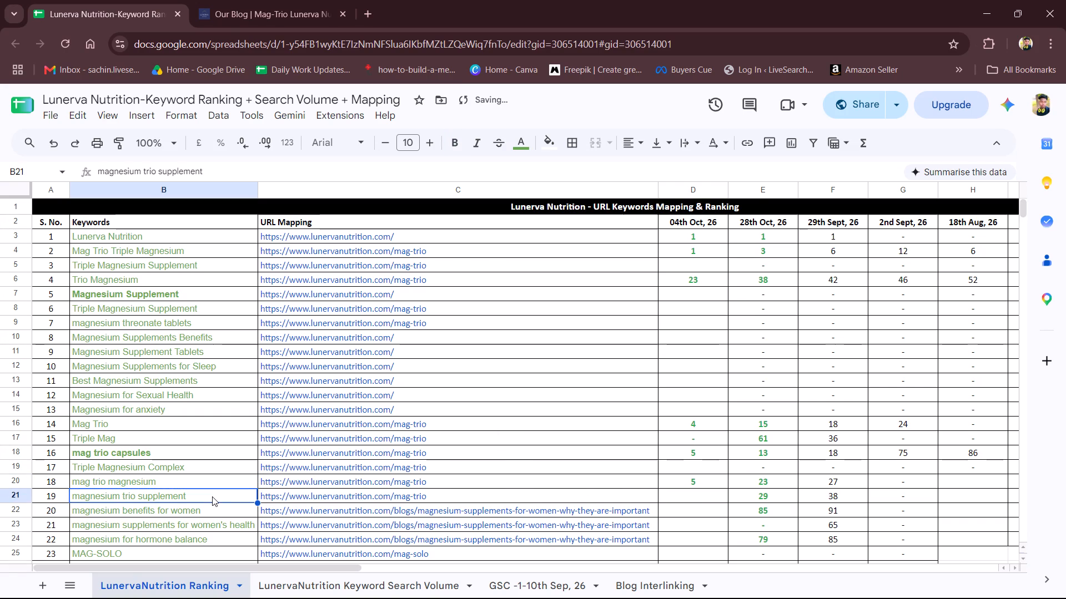
pyautogui.hotkey('ctrl', 'c')
pyautogui.hotkey('alt', 'Tab')
pyautogui.hotkey('ctrl', 'e')
pyautogui.hotkey('ctrl', 'v')
pyautogui.press('Return')
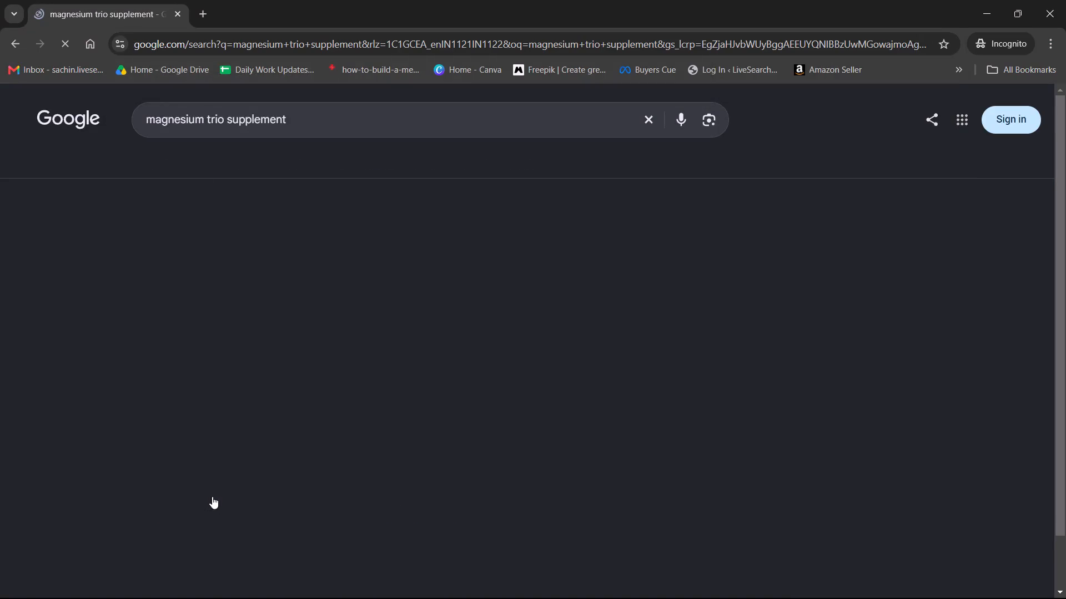
# Go through the successive Google result pages for "magnesium trio supplement" and look for Lunerva's position among the results.
pyautogui.hotkey('ctrl', 'f')
pyautogui.scroll(-17, 212, 496)
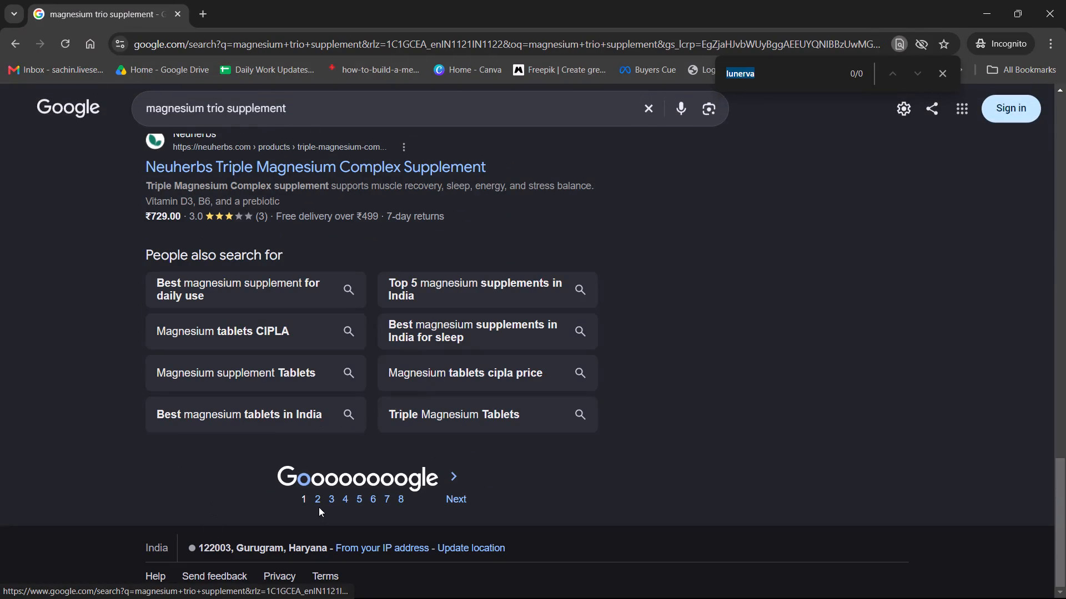
pyautogui.click(319, 498)
pyautogui.hotkey('ctrl', 'f')
pyautogui.scroll(-10, 319, 498)
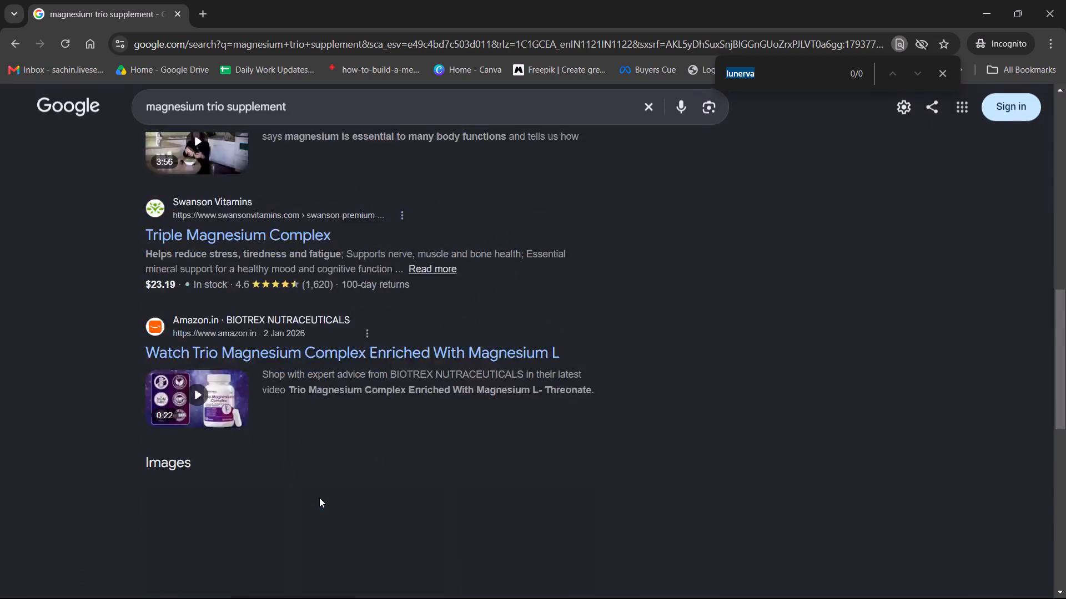
pyautogui.hotkey('alt', 'Tab')
pyautogui.hotkey('alt', 'Tab')
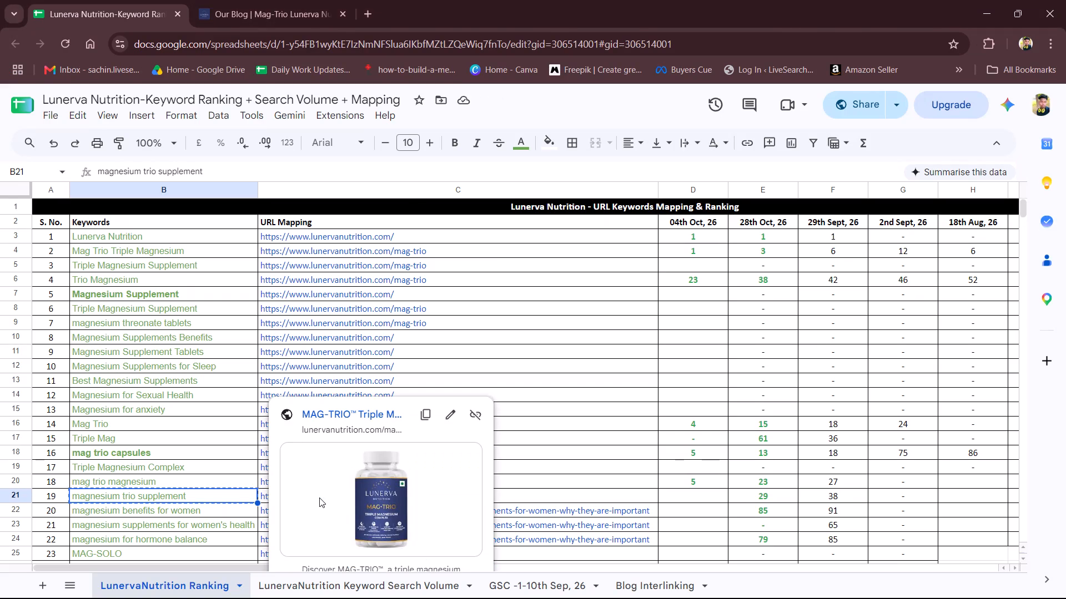
pyautogui.click(354, 498)
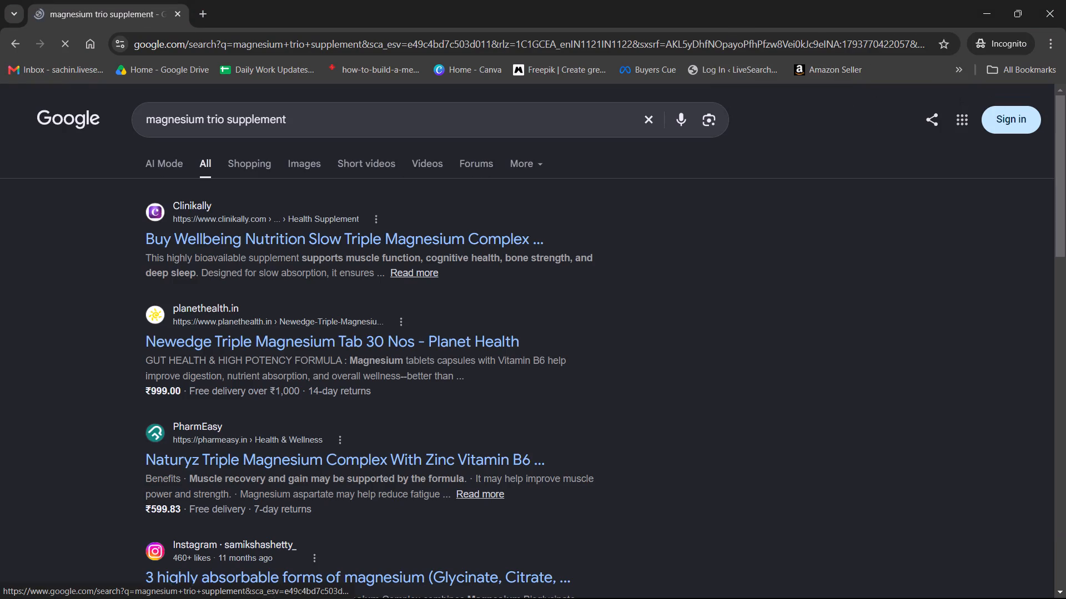
pyautogui.hotkey('ctrl', 'f')
pyautogui.scroll(-4, 354, 498)
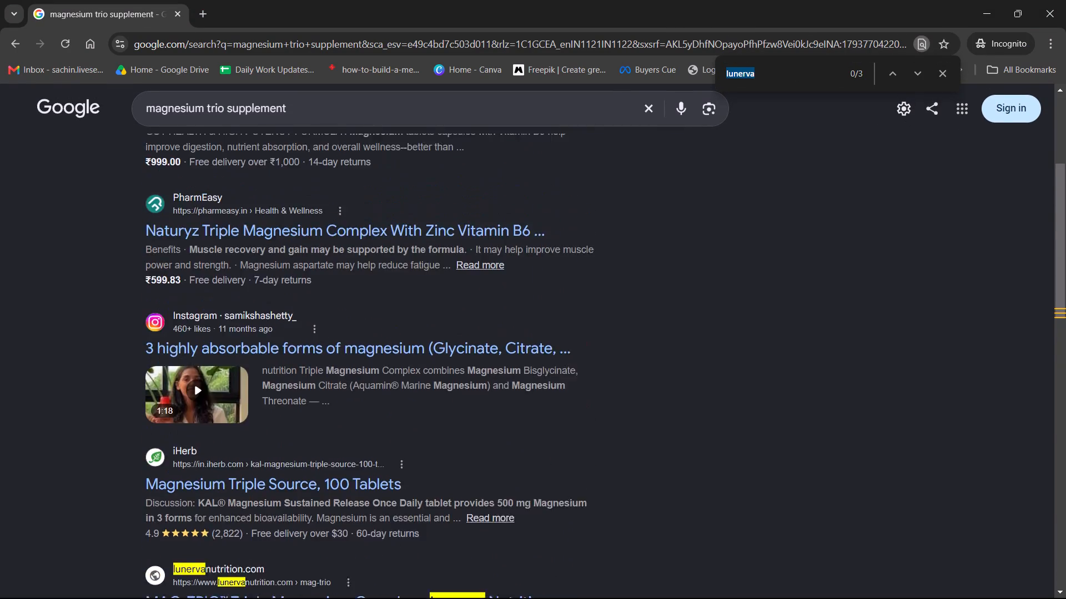
# Enter position 24 for magnesium trio supplement in D21 of the keyword ranking sheet.
pyautogui.hotkey('alt', 'Tab')
pyautogui.click(693, 498)
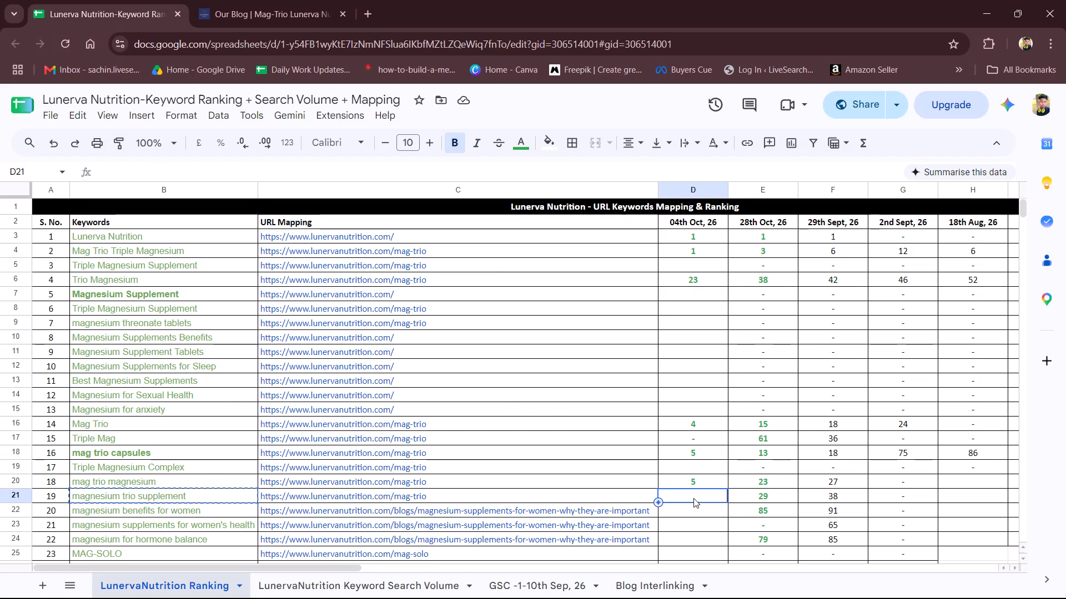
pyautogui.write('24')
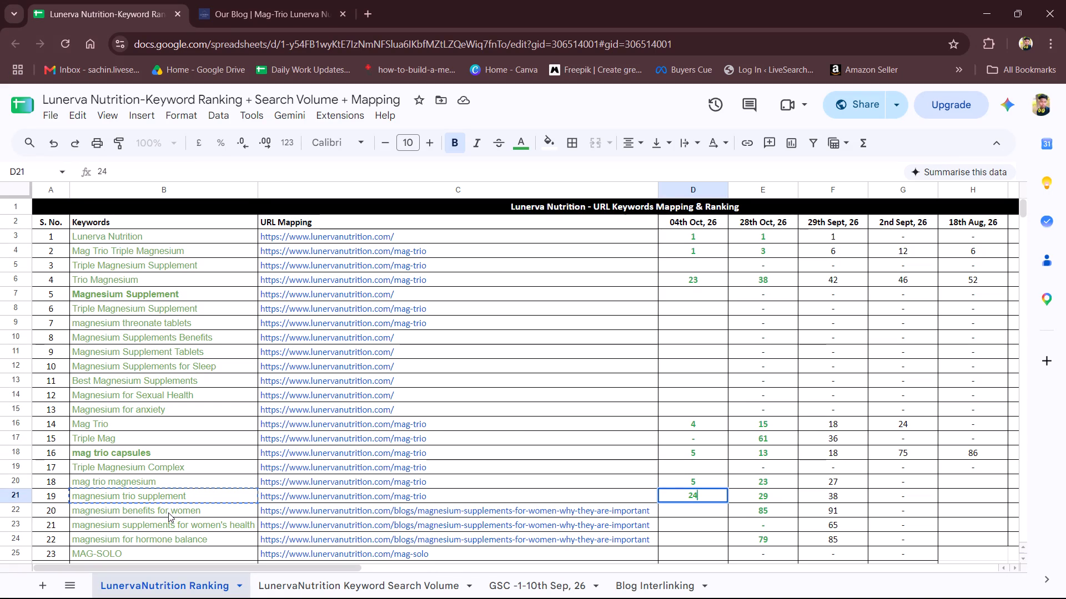
# Search Google for the B22 keyword "magnesium benefits for women" in the incognito window.
pyautogui.click(168, 512)
pyautogui.hotkey('ctrl', 'c')
pyautogui.hotkey('alt', 'Tab')
pyautogui.hotkey('ctrl', 'e')
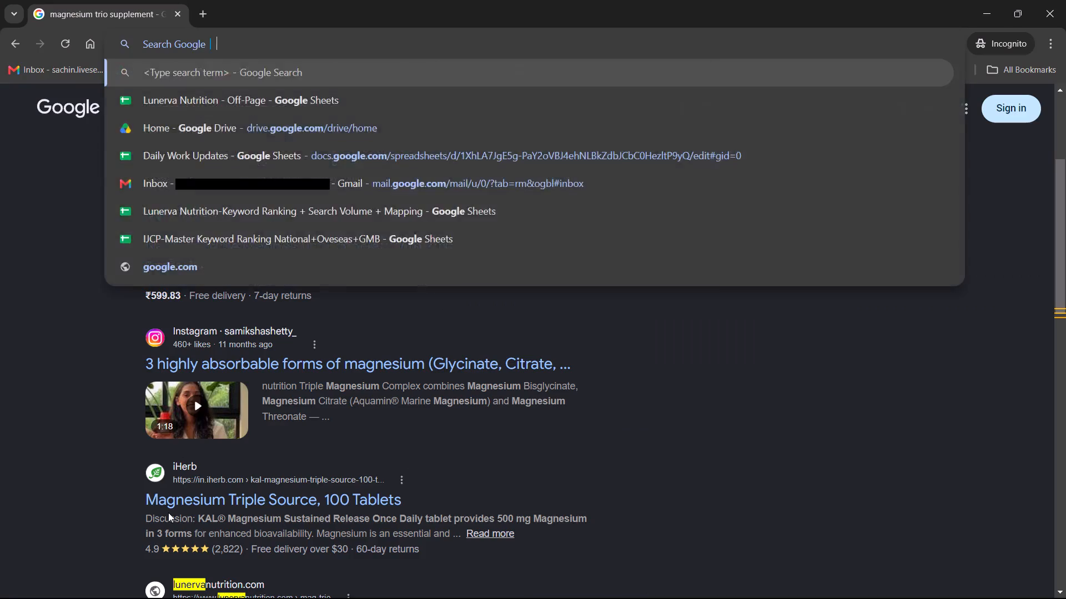
# Search Google for "magnesium benefits for women" in the incognito window and look for "lunerva" on result pages 1, 6, 7 and 9.
pyautogui.hotkey('ctrl', 'v')
pyautogui.press('Return')
pyautogui.hotkey('ctrl', 'f')
pyautogui.scroll(-18, 168, 512)
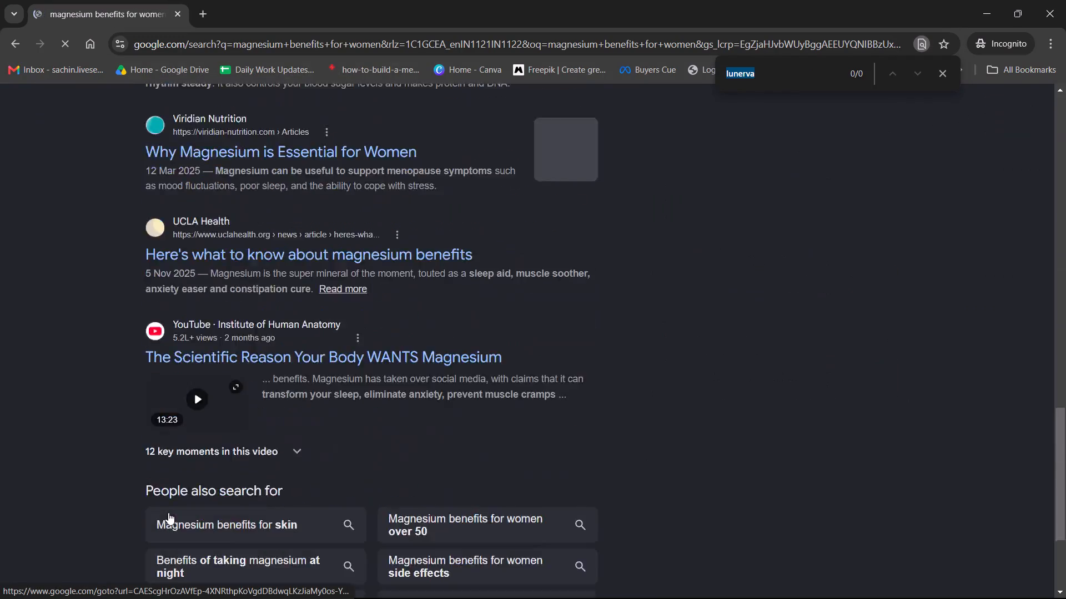
pyautogui.scroll(-2, 168, 512)
pyautogui.click(363, 498)
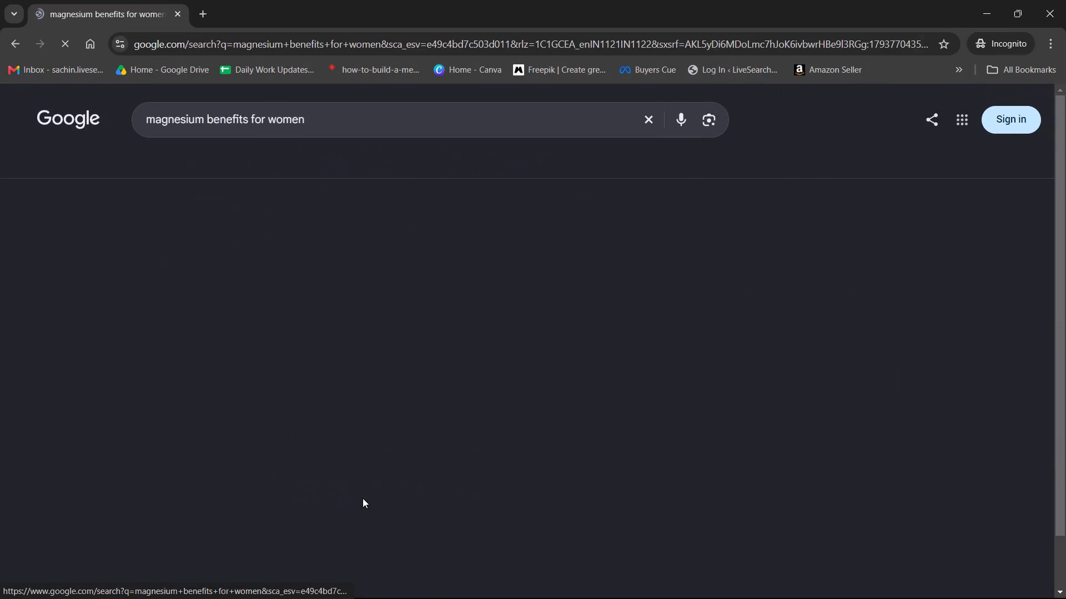
pyautogui.hotkey('ctrl', 'f')
pyautogui.scroll(-11, 363, 498)
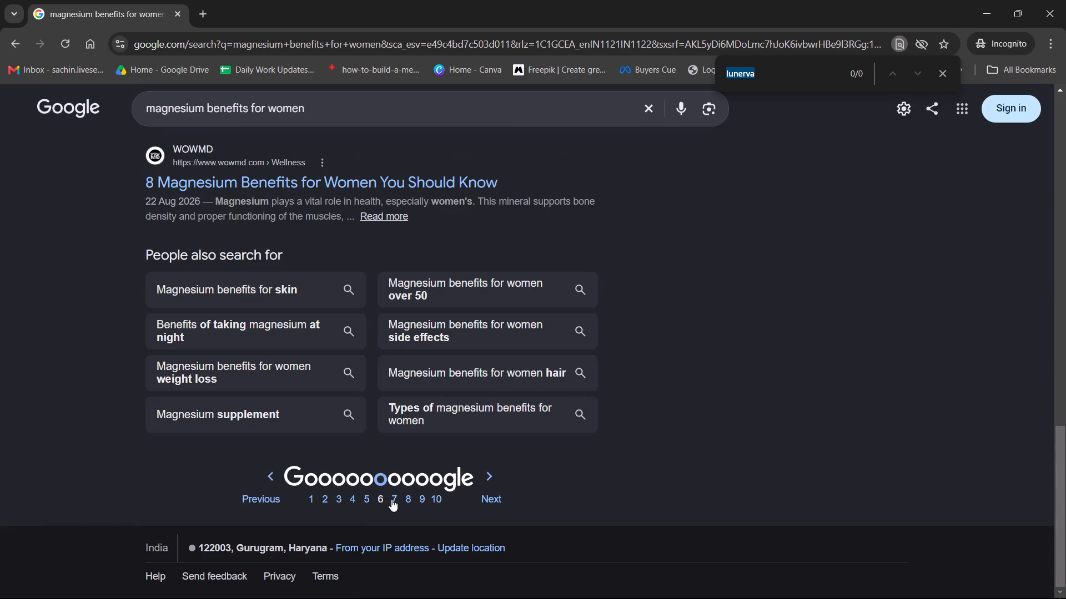
pyautogui.click(391, 499)
pyautogui.hotkey('ctrl', 'f')
pyautogui.scroll(-11, 391, 499)
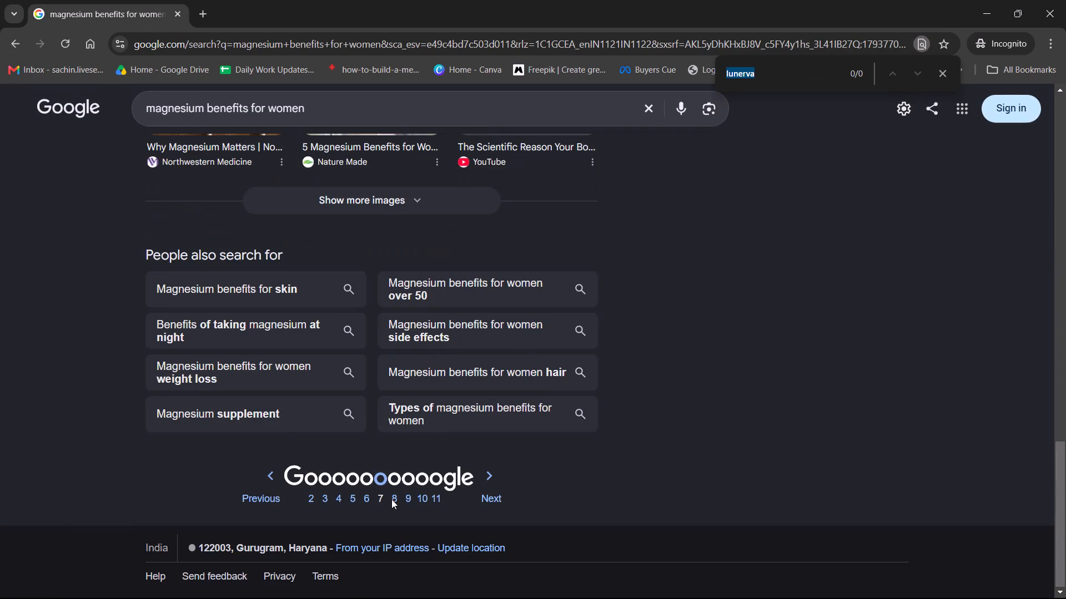
pyautogui.click(403, 499)
pyautogui.hotkey('ctrl', 'f')
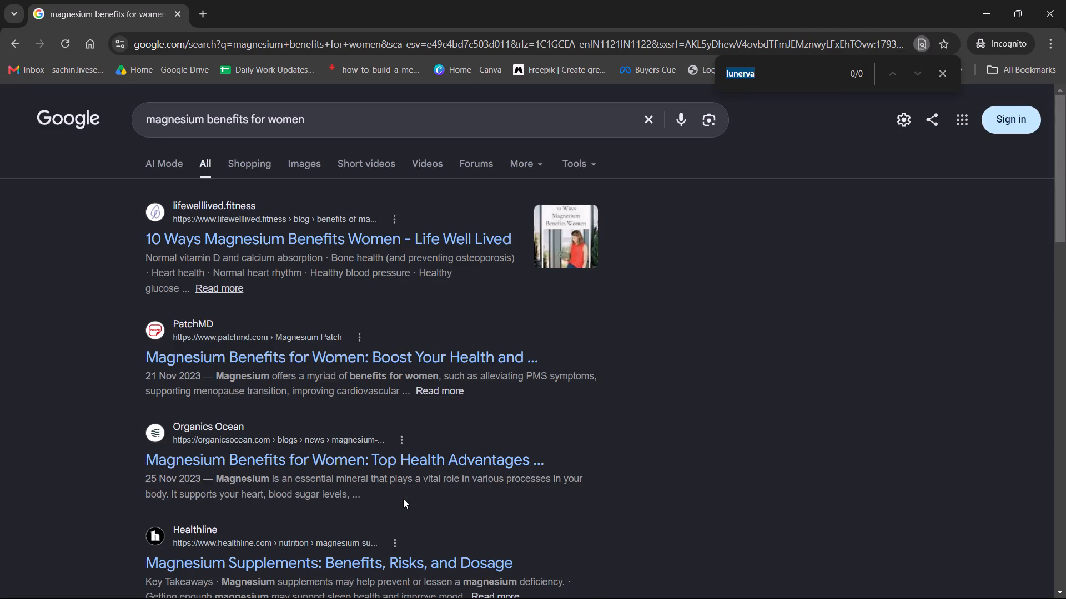
pyautogui.scroll(-9, 403, 499)
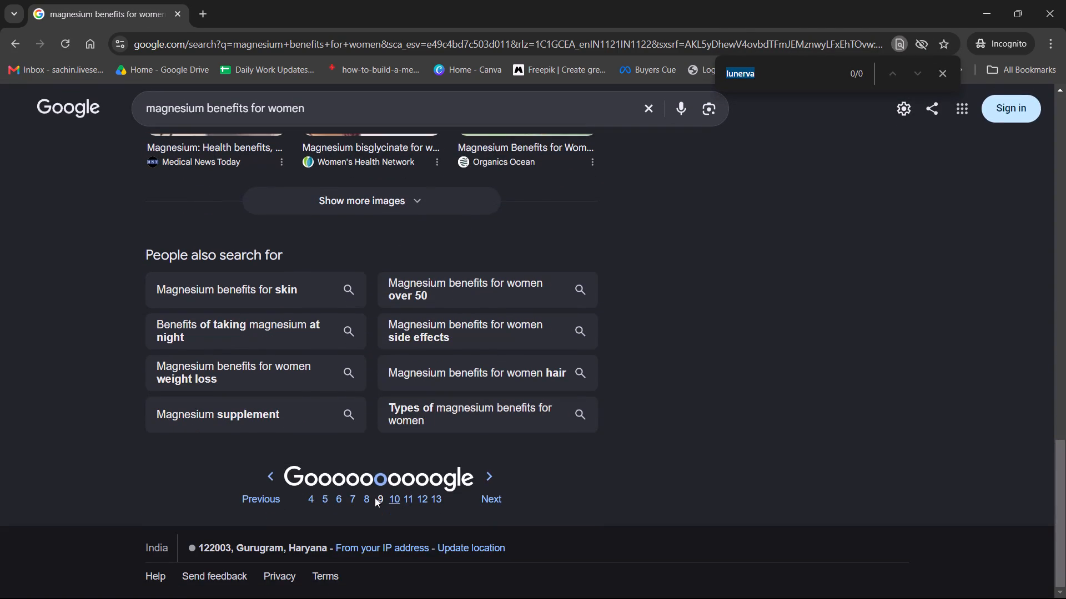
# Look for "lunerva" on result pages 8, 3 and 4 of the magnesium benefits for women search.
pyautogui.click(369, 497)
pyautogui.hotkey('ctrl', 'f')
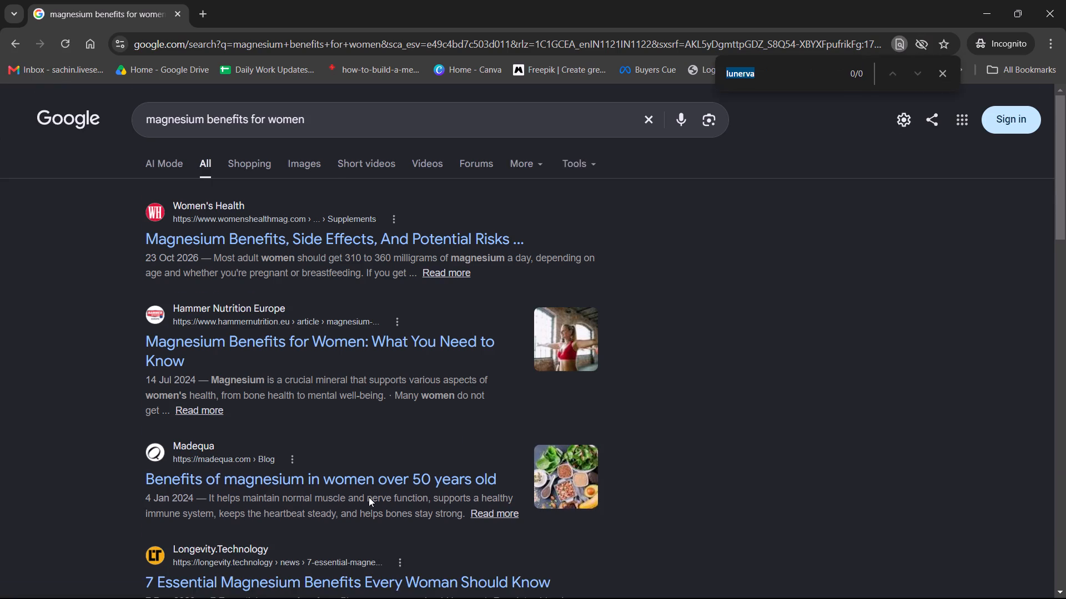
pyautogui.scroll(-11, 369, 497)
pyautogui.click(312, 496)
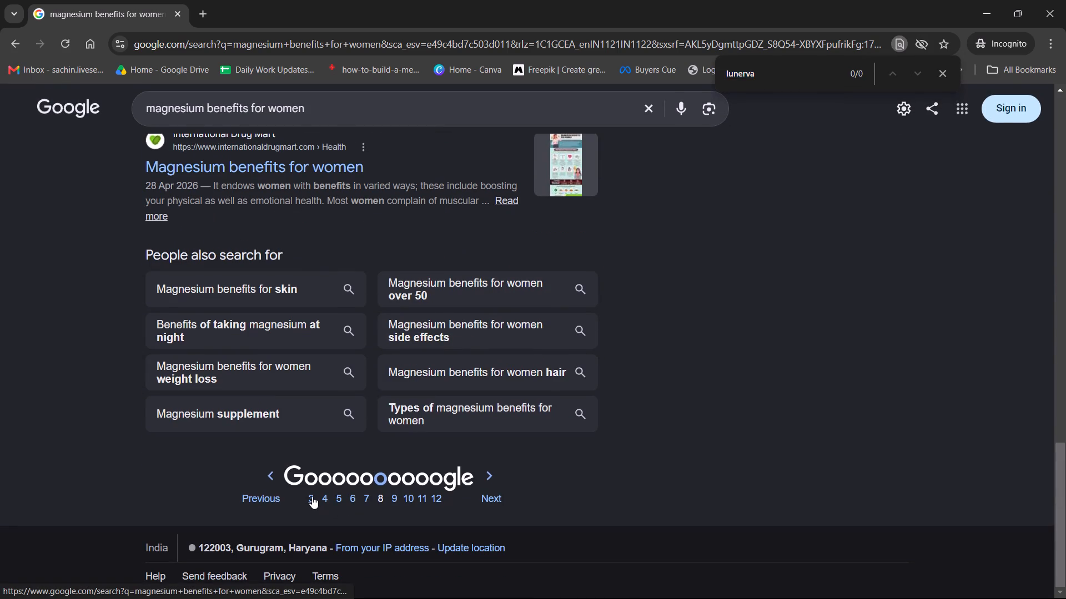
pyautogui.hotkey('ctrl', 'f')
pyautogui.scroll(-13, 312, 496)
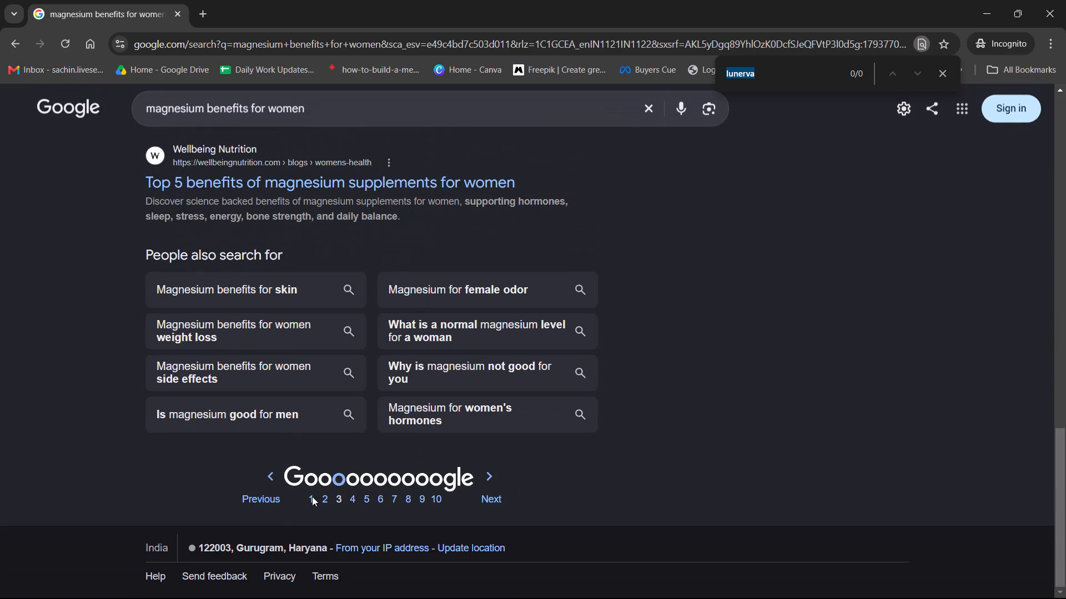
pyautogui.click(346, 503)
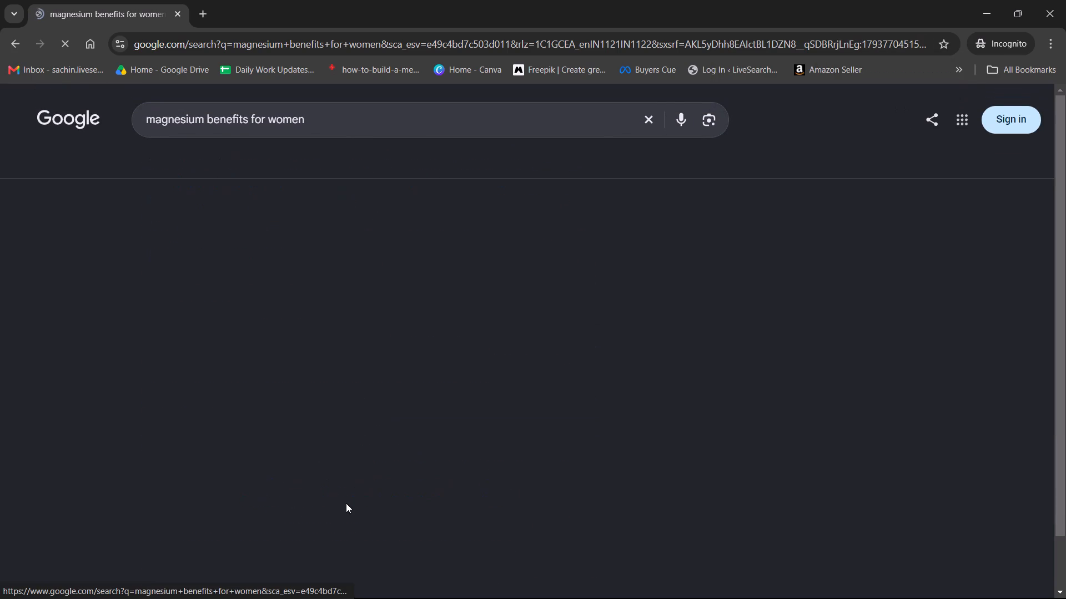
pyautogui.hotkey('ctrl', 'f')
pyautogui.scroll(-14, 346, 503)
pyautogui.scroll(-7, 346, 503)
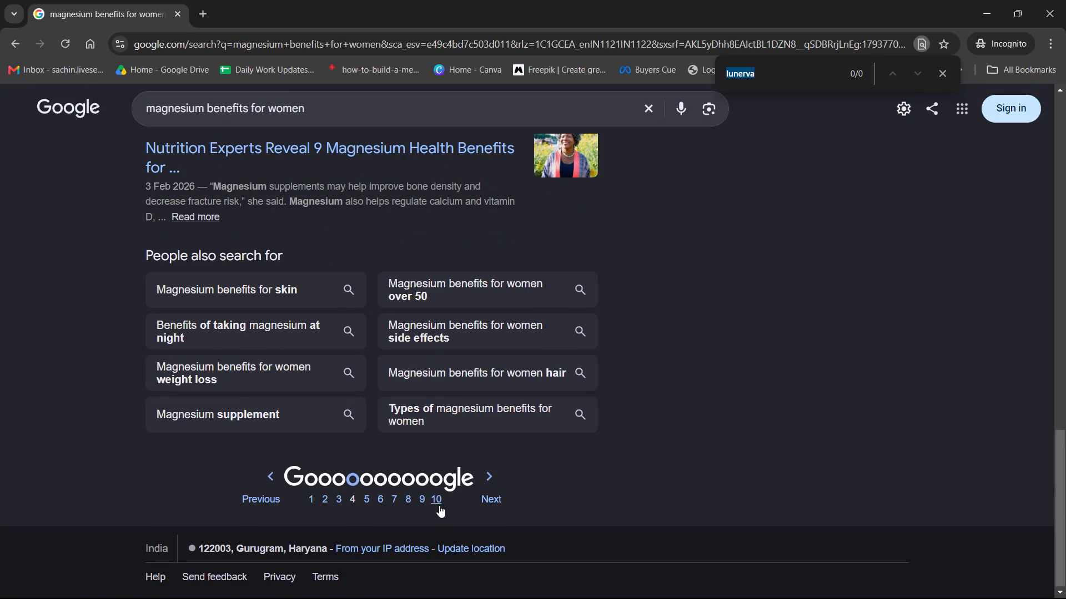
# Look for "lunerva" on result pages 10 to 12 of the magnesium benefits for women search.
pyautogui.click(435, 497)
pyautogui.hotkey('ctrl', 'f')
pyautogui.scroll(-3, 435, 497)
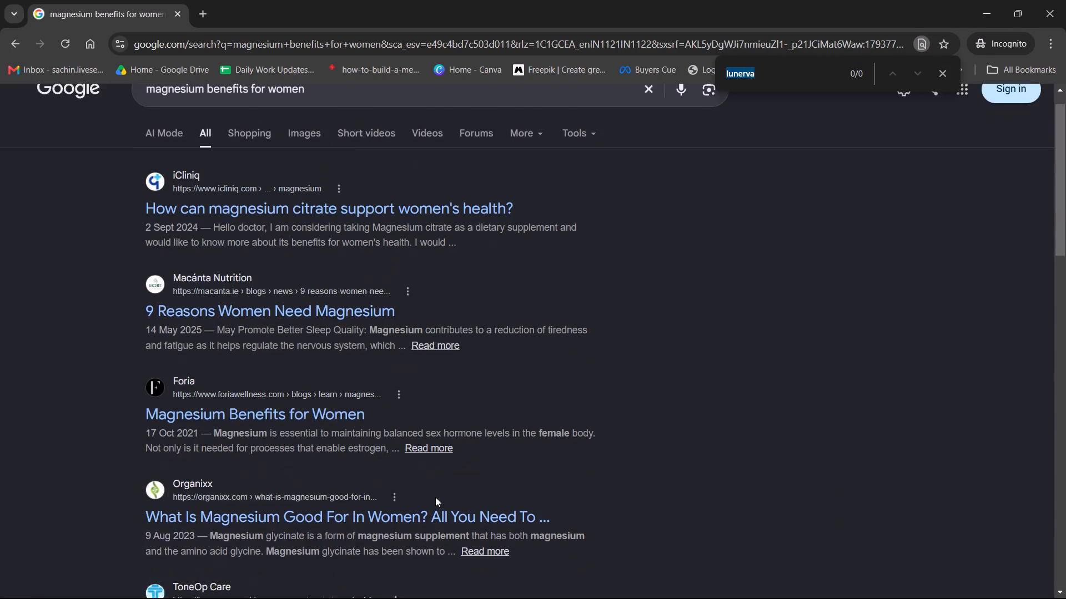
pyautogui.scroll(-9, 435, 497)
pyautogui.click(487, 500)
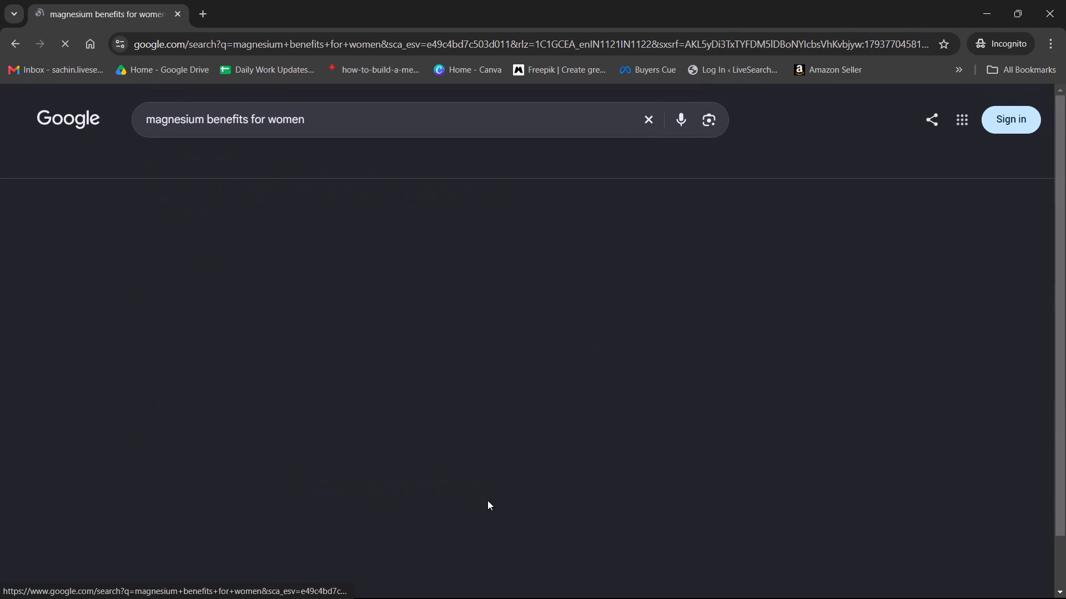
pyautogui.hotkey('ctrl', 'f')
pyautogui.scroll(-11, 487, 500)
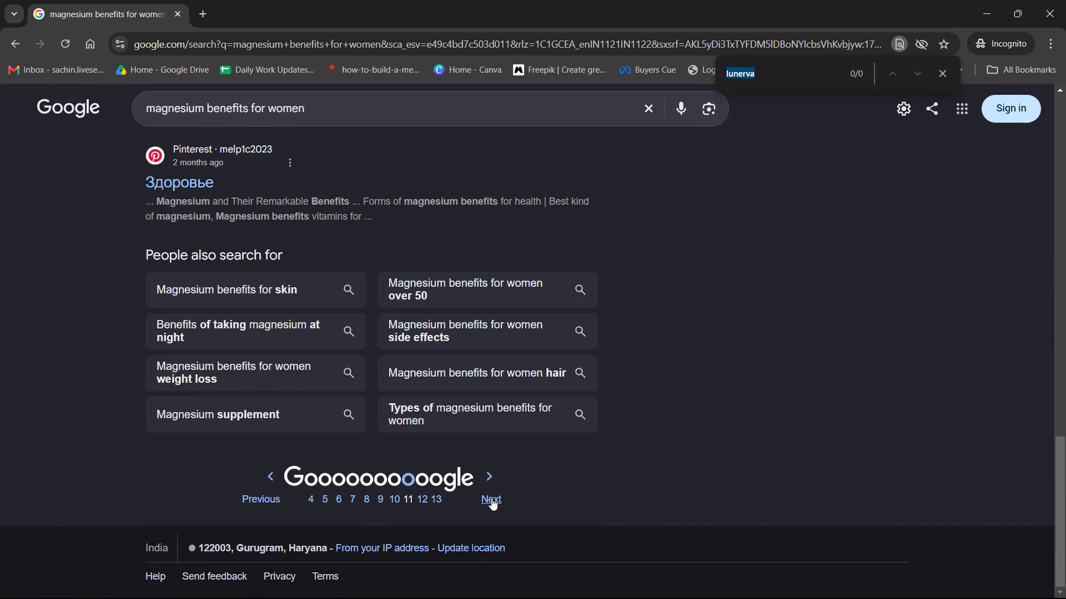
pyautogui.click(492, 498)
pyautogui.hotkey('ctrl', 'f')
pyautogui.scroll(-5, 492, 498)
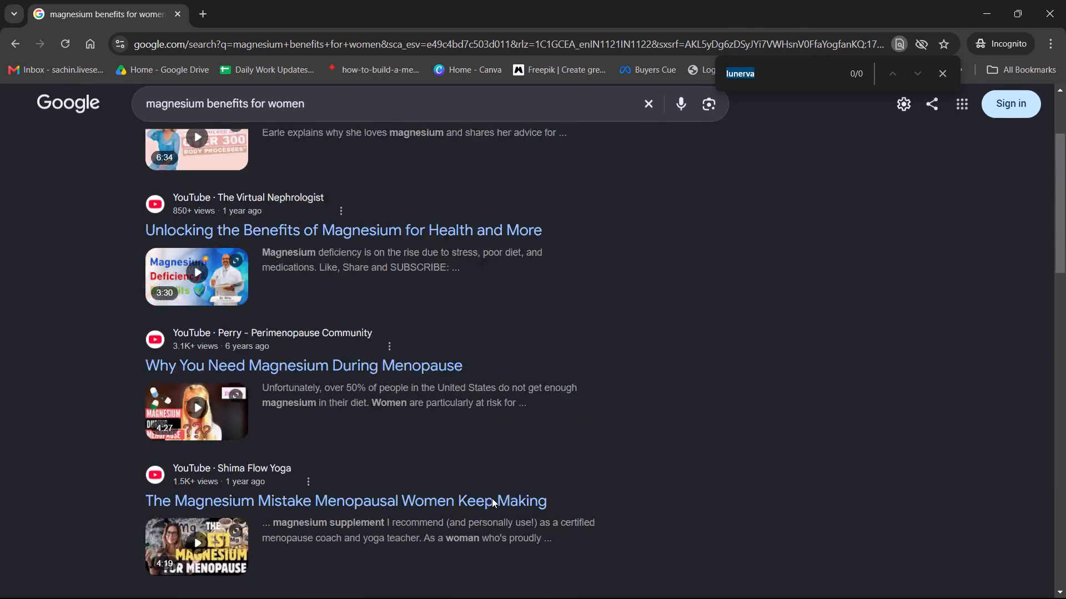
pyautogui.scroll(-7, 492, 498)
# Enter a dash for magnesium benefits for women in D22 of the keyword ranking sheet.
pyautogui.hotkey('alt', 'Tab')
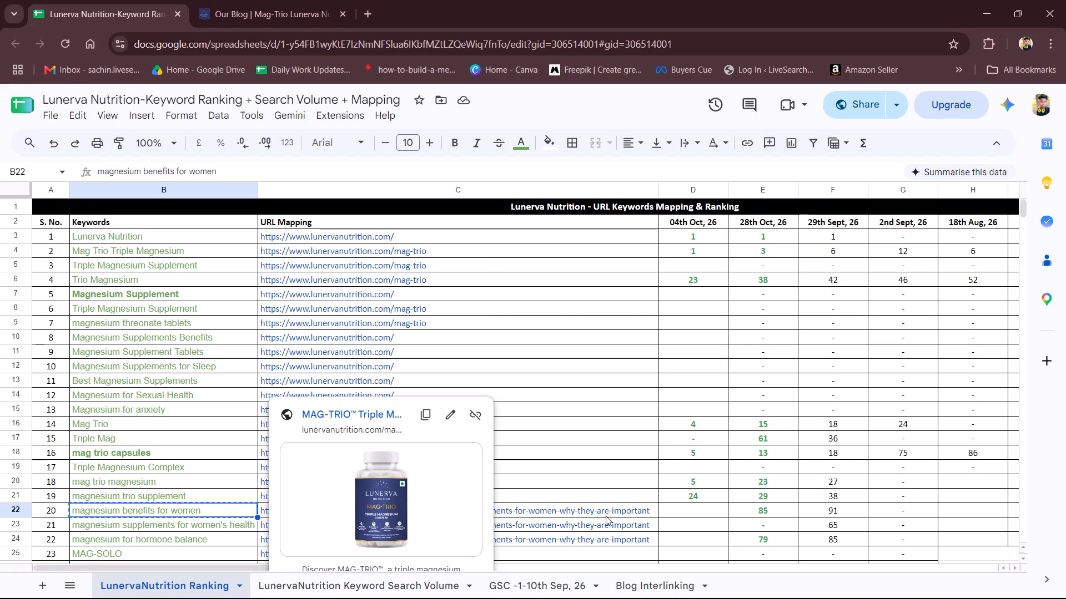
pyautogui.click(707, 509)
pyautogui.press('-')
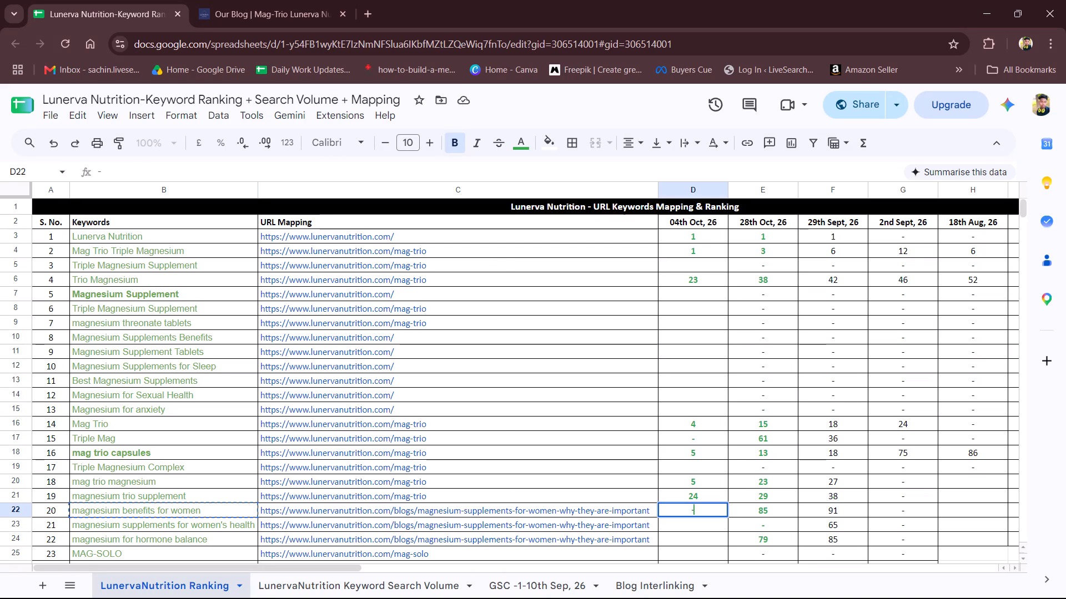
# Search Google for the B24 keyword "magnesium for hormone balance" in the incognito window and look for "lunerva" on result pages 1 and 2.
pyautogui.click(193, 543)
pyautogui.hotkey('ctrl', 'c')
pyautogui.hotkey('alt', 'Tab')
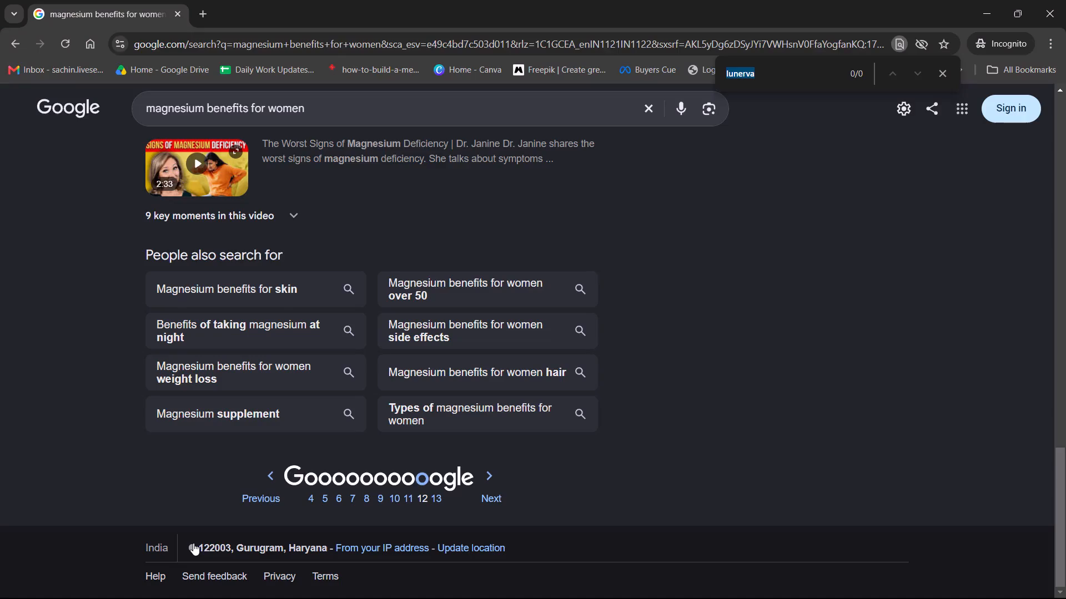
pyautogui.hotkey('ctrl', 'e')
pyautogui.hotkey('ctrl', 'v')
pyautogui.press('Return')
pyautogui.hotkey('ctrl', 'f')
pyautogui.scroll(-4, 193, 543)
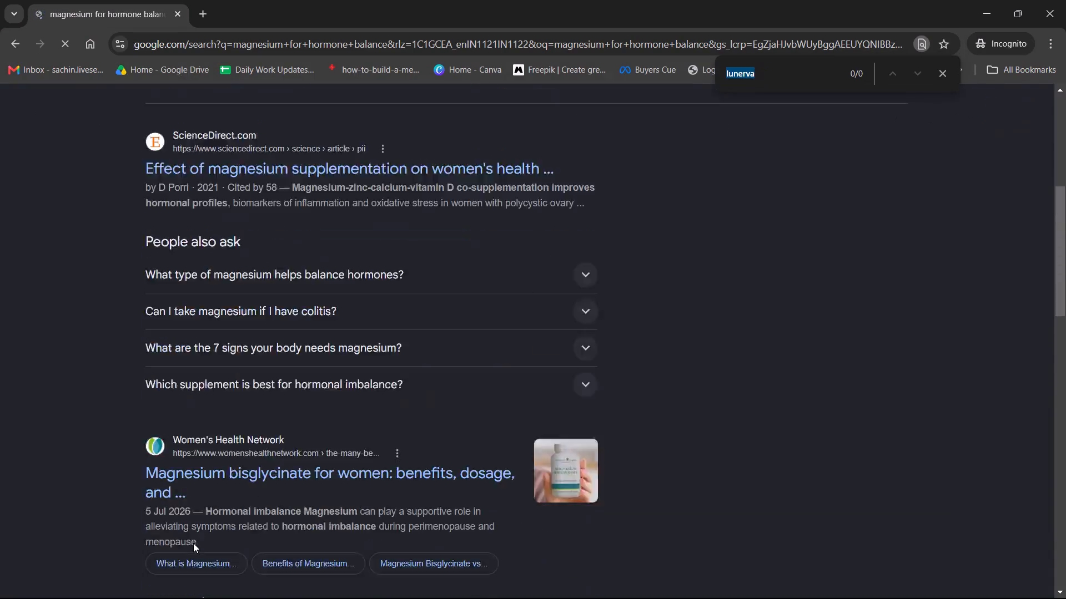
pyautogui.scroll(-14, 193, 543)
pyautogui.click(305, 498)
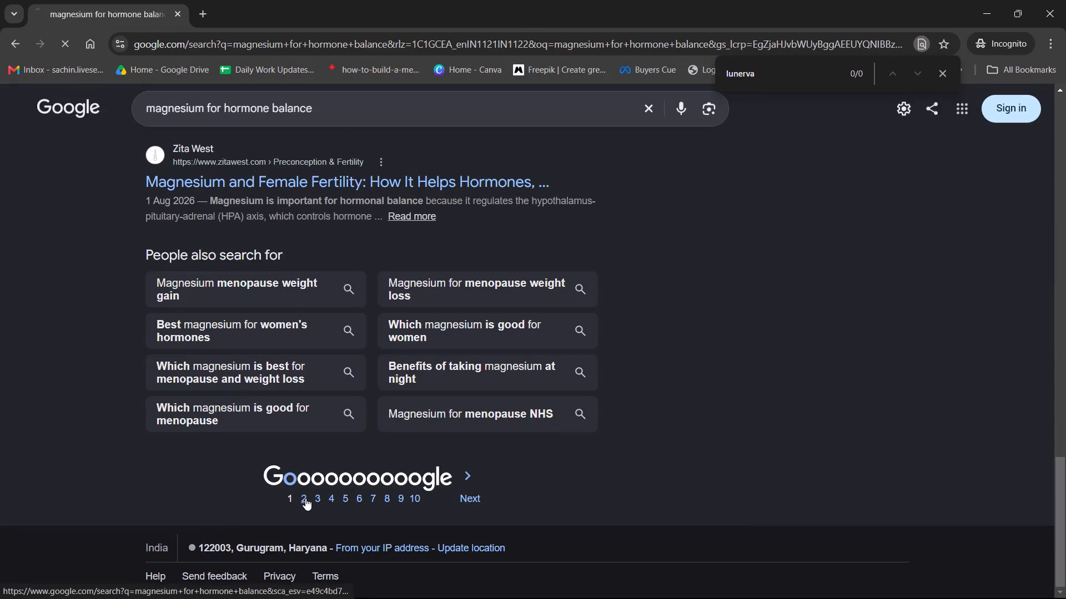
pyautogui.hotkey('ctrl', 'f')
pyautogui.scroll(-11, 305, 498)
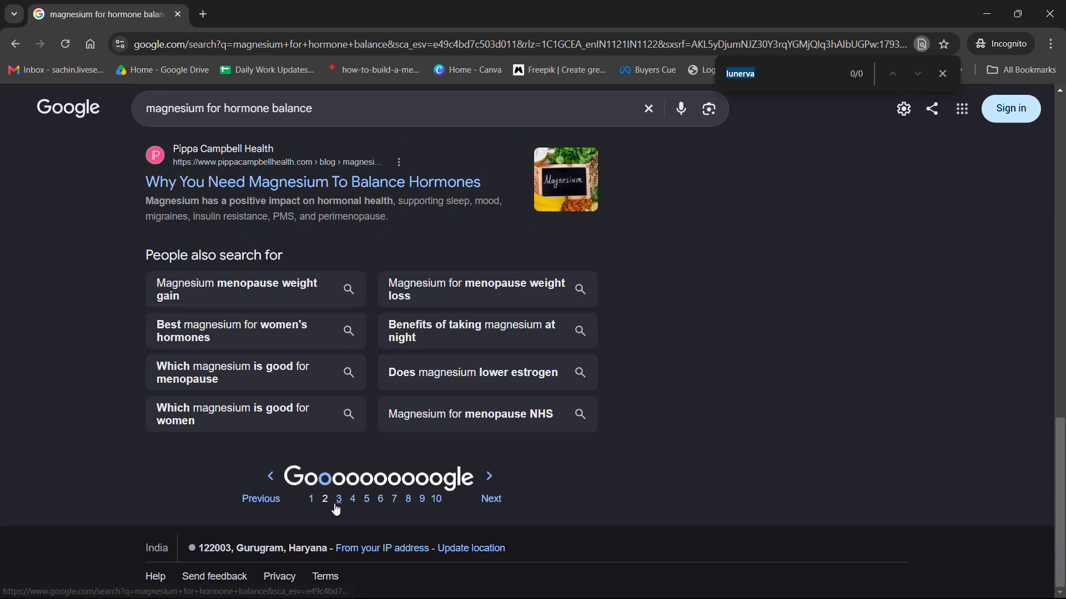
# Look for "lunerva" on result pages 3 to 6 of the magnesium for hormone balance search.
pyautogui.click(337, 500)
pyautogui.hotkey('ctrl', 'f')
pyautogui.scroll(-11, 337, 500)
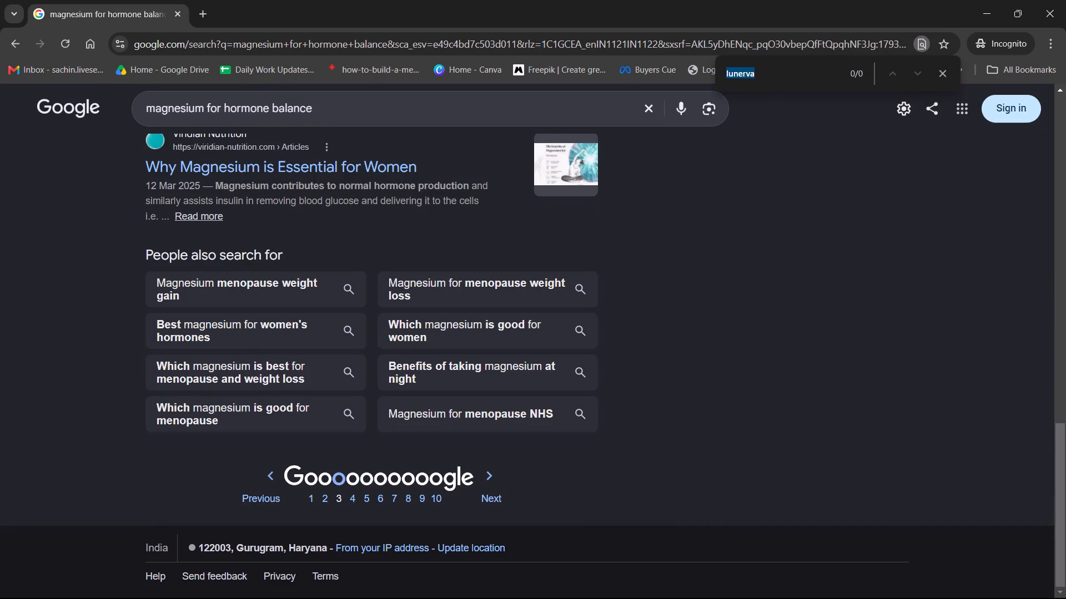
pyautogui.click(356, 496)
pyautogui.hotkey('ctrl', 'f')
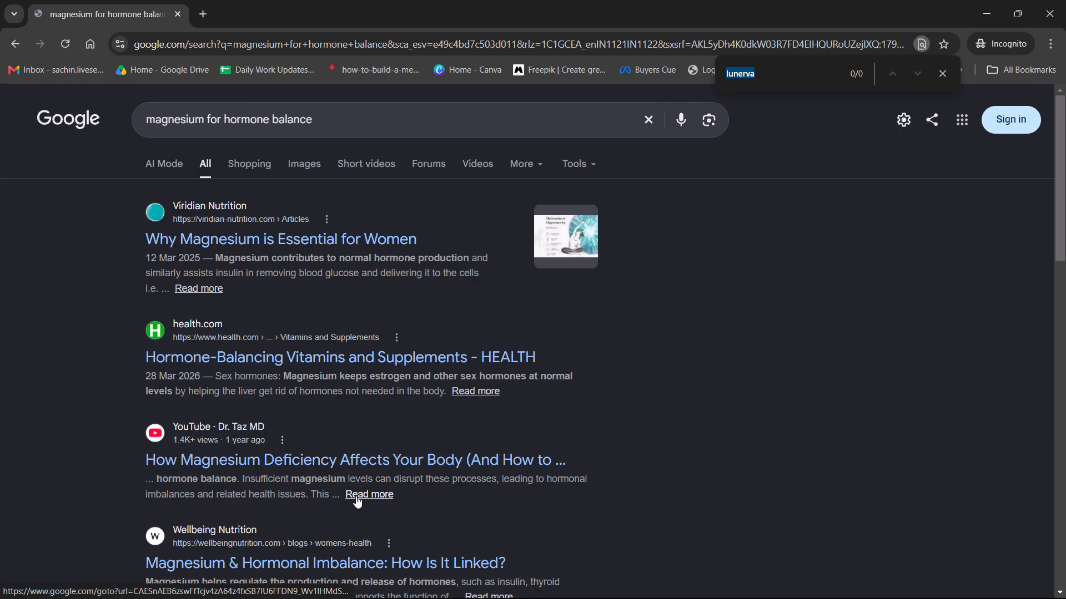
pyautogui.scroll(-11, 356, 496)
pyautogui.click(368, 499)
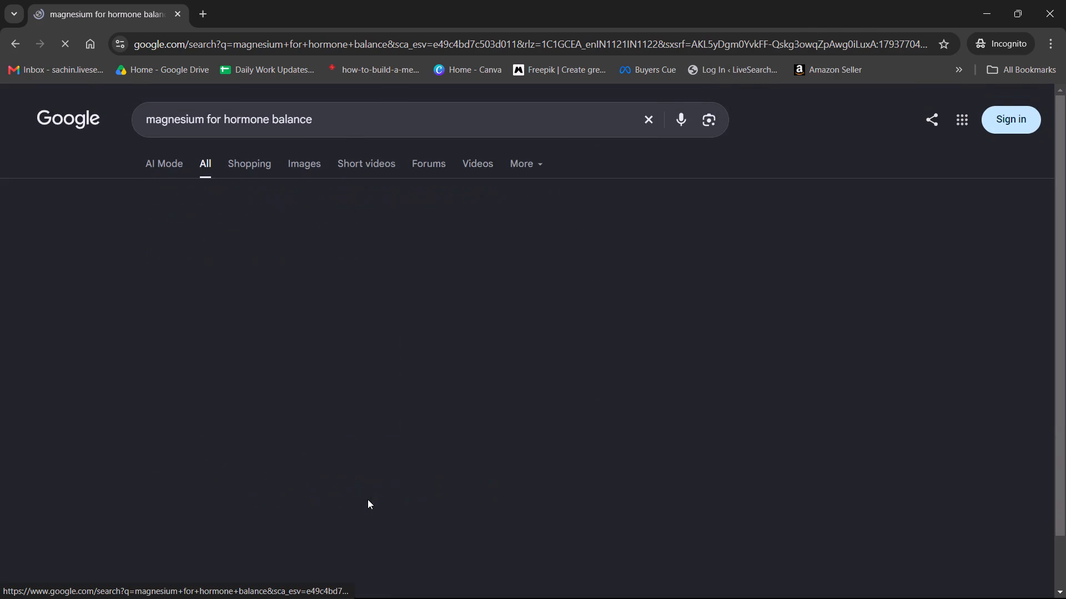
pyautogui.hotkey('ctrl', 'f')
pyautogui.scroll(-10, 368, 499)
pyautogui.click(384, 500)
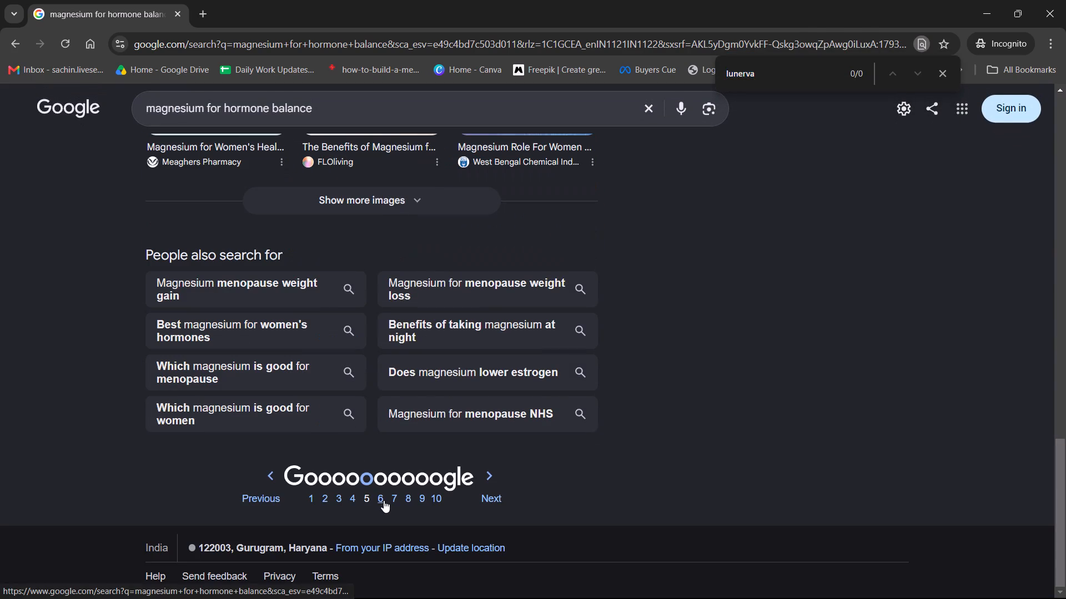
pyautogui.hotkey('ctrl', 'f')
pyautogui.scroll(-11, 384, 500)
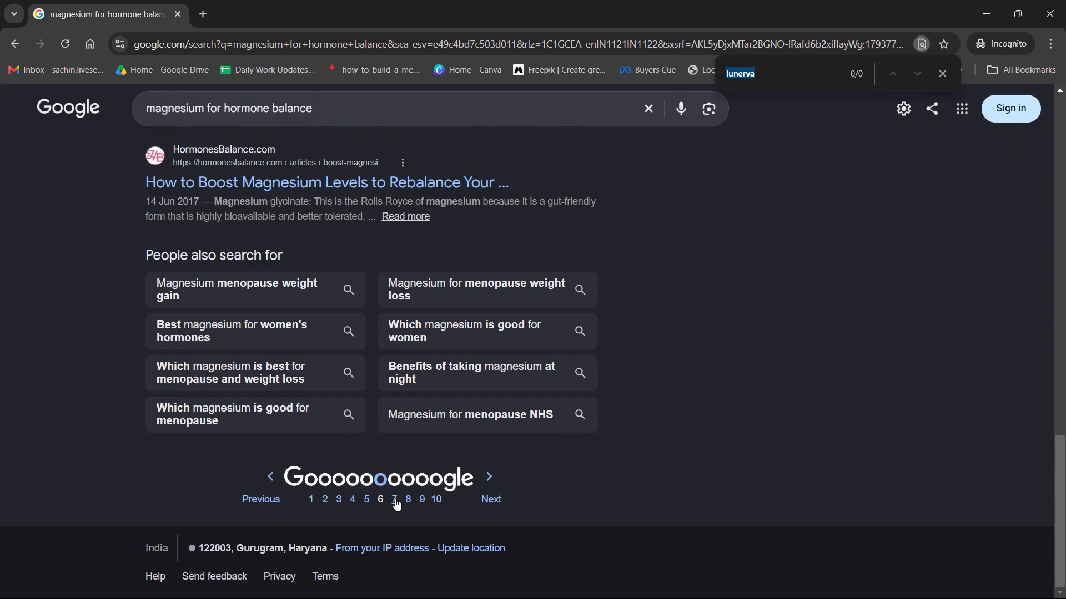
# Look for "lunerva" on result pages 7 to 10 of the magnesium for hormone balance search.
pyautogui.click(395, 499)
pyautogui.hotkey('ctrl', 'f')
pyautogui.scroll(-11, 395, 499)
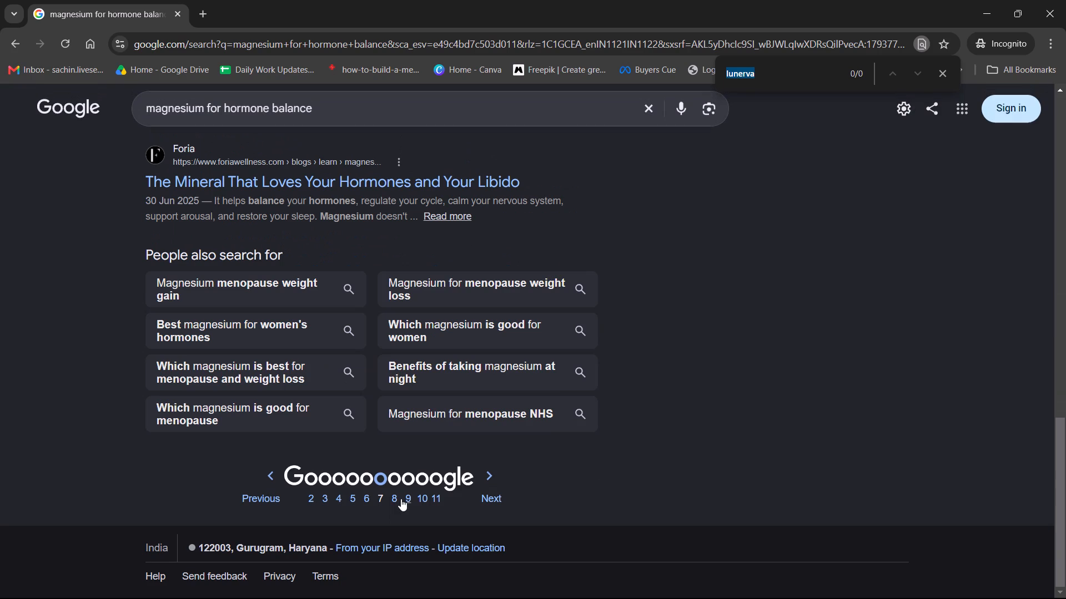
pyautogui.click(396, 501)
pyautogui.hotkey('ctrl', 'f')
pyautogui.scroll(-12, 396, 501)
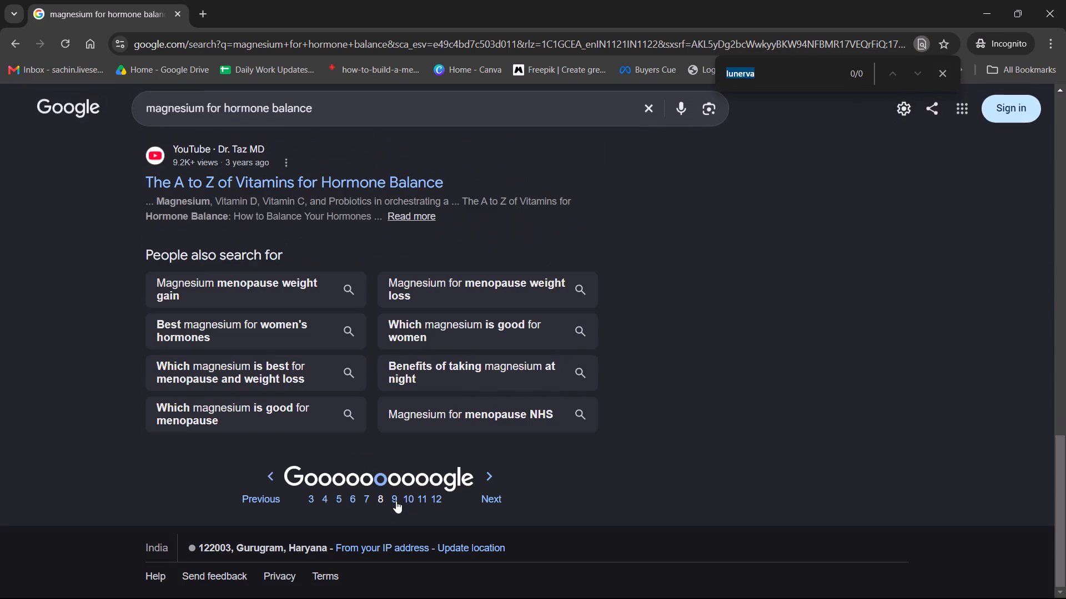
pyautogui.click(393, 500)
pyautogui.hotkey('ctrl', 'f')
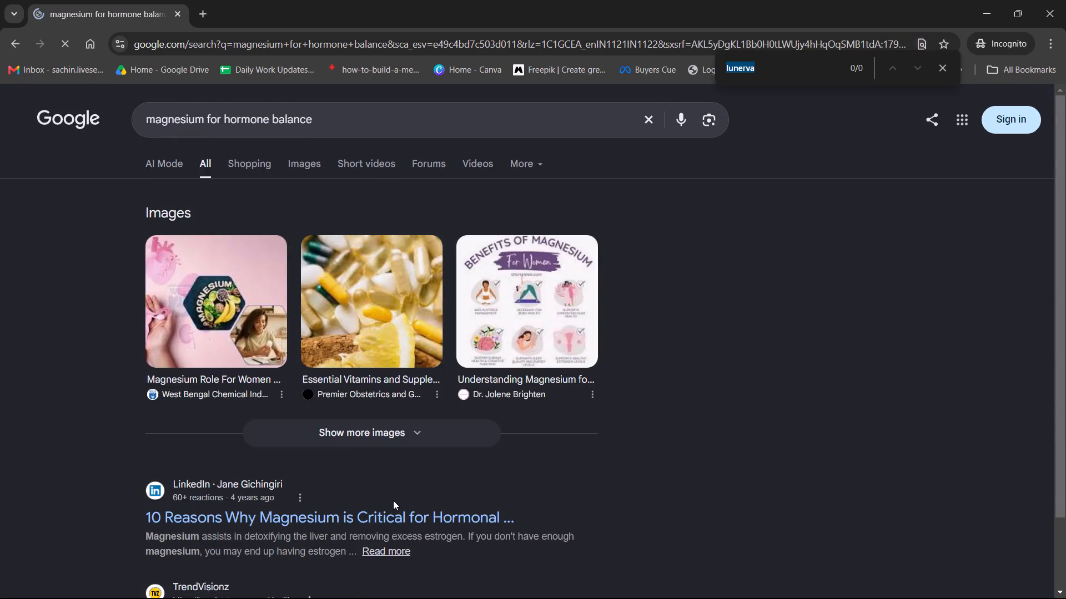
pyautogui.scroll(-12, 393, 500)
pyautogui.click(398, 500)
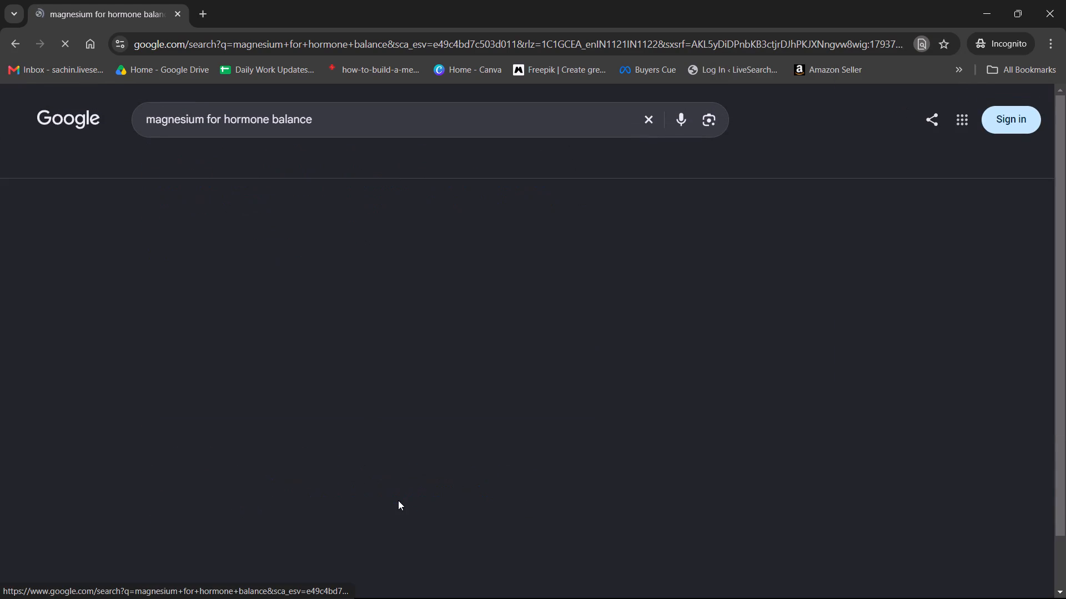
pyautogui.hotkey('ctrl', 'f')
pyautogui.scroll(-12, 398, 500)
# Enter dashes in D23 and D24 of the keyword ranking sheet for magnesium supplements for women's health and magnesium for hormone balance.
pyautogui.hotkey('alt', 'Tab')
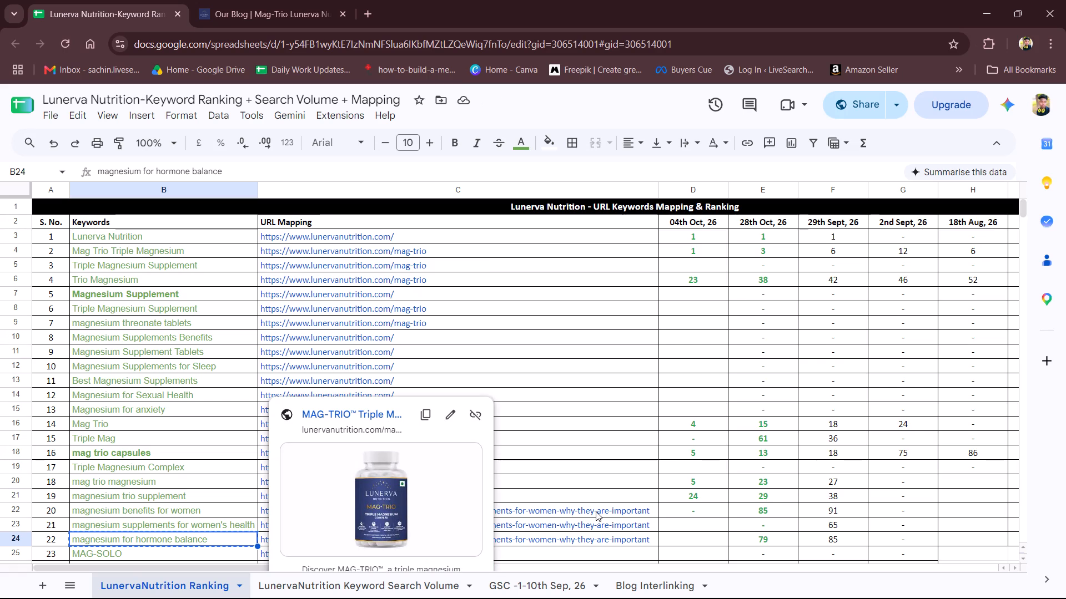
pyautogui.click(676, 526)
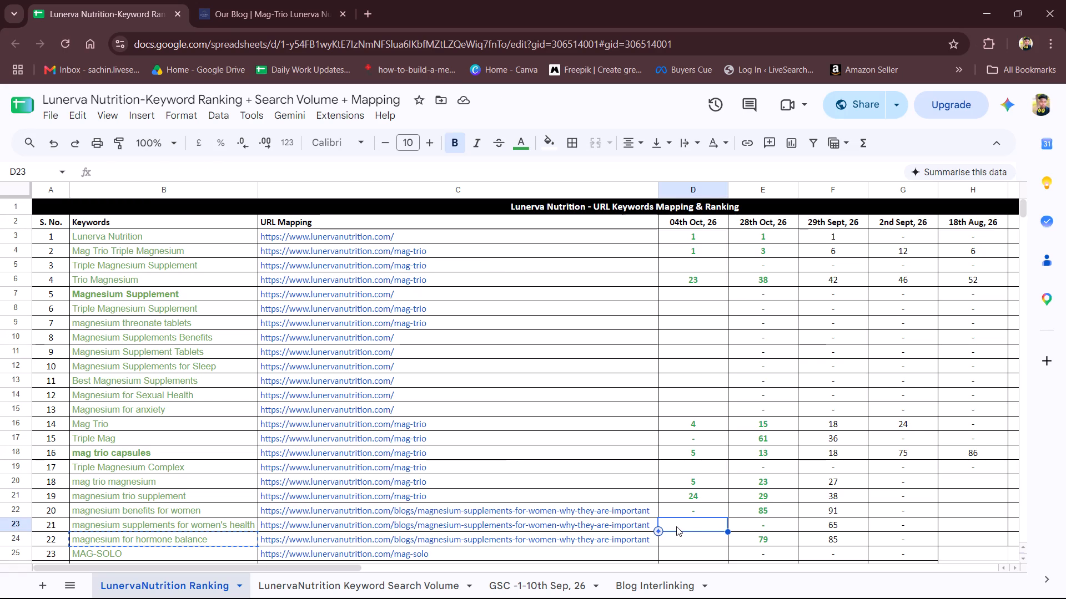
pyautogui.press('-')
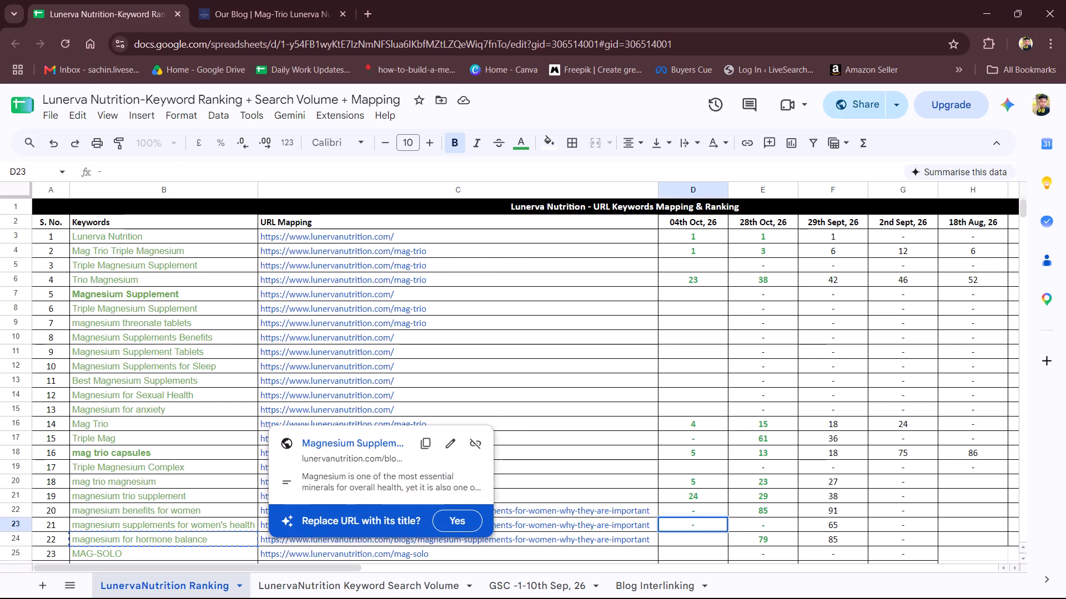
pyautogui.press('Down')
pyautogui.press('-')
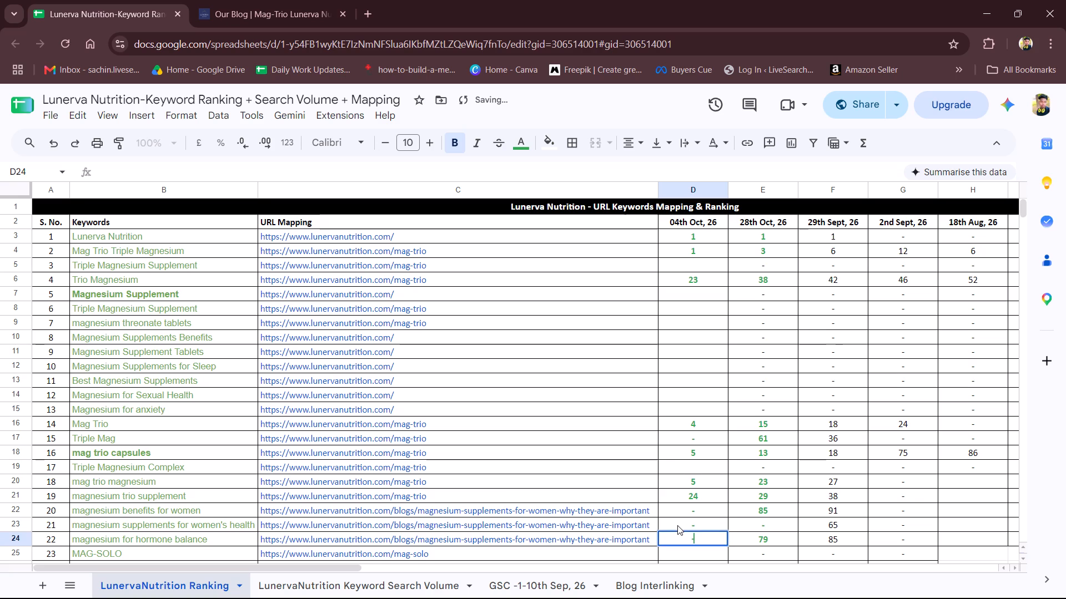
# Search Google for the B26 keyword "solo magnesium" in the incognito window and look for "lunerva" on result page 1.
pyautogui.scroll(-1, 677, 525)
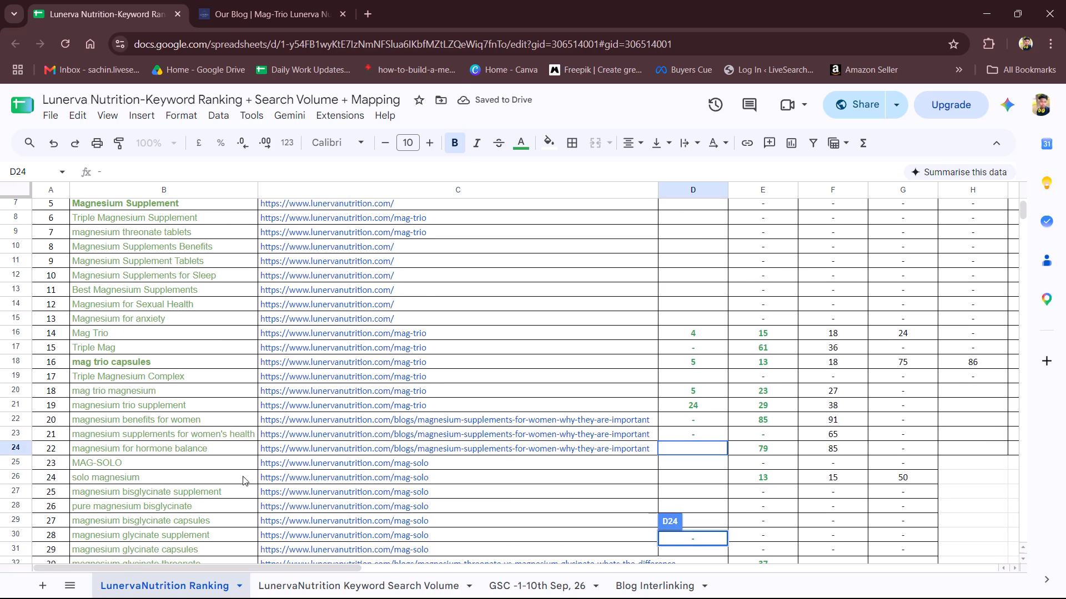
pyautogui.click(199, 478)
pyautogui.hotkey('ctrl', 'c')
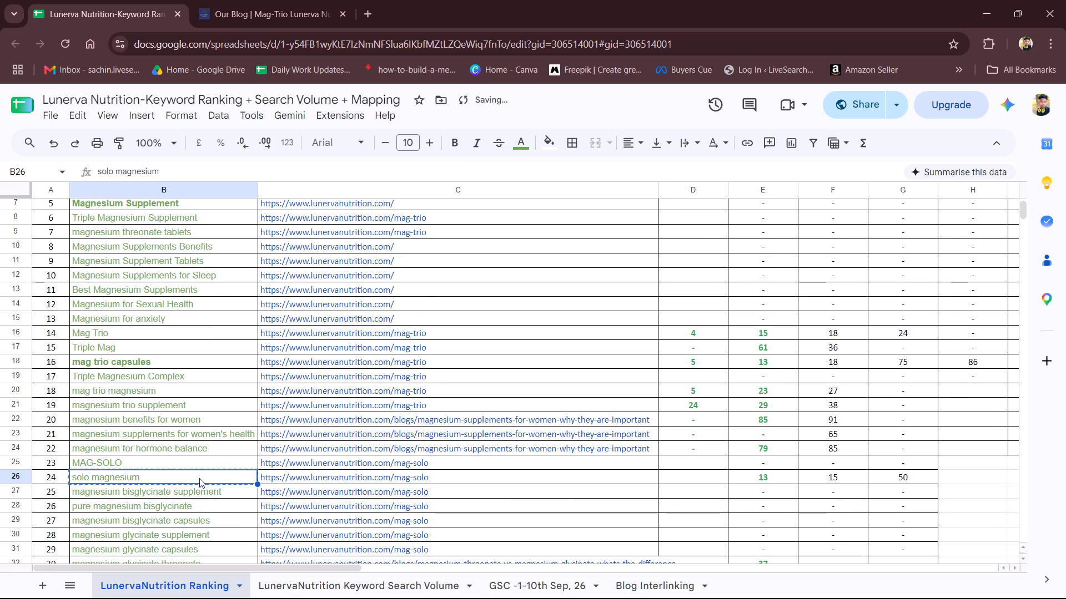
pyautogui.hotkey('alt', 'Tab')
pyautogui.hotkey('ctrl', 'e')
pyautogui.hotkey('ctrl', 'v')
pyautogui.press('Return')
pyautogui.hotkey('ctrl', 'f')
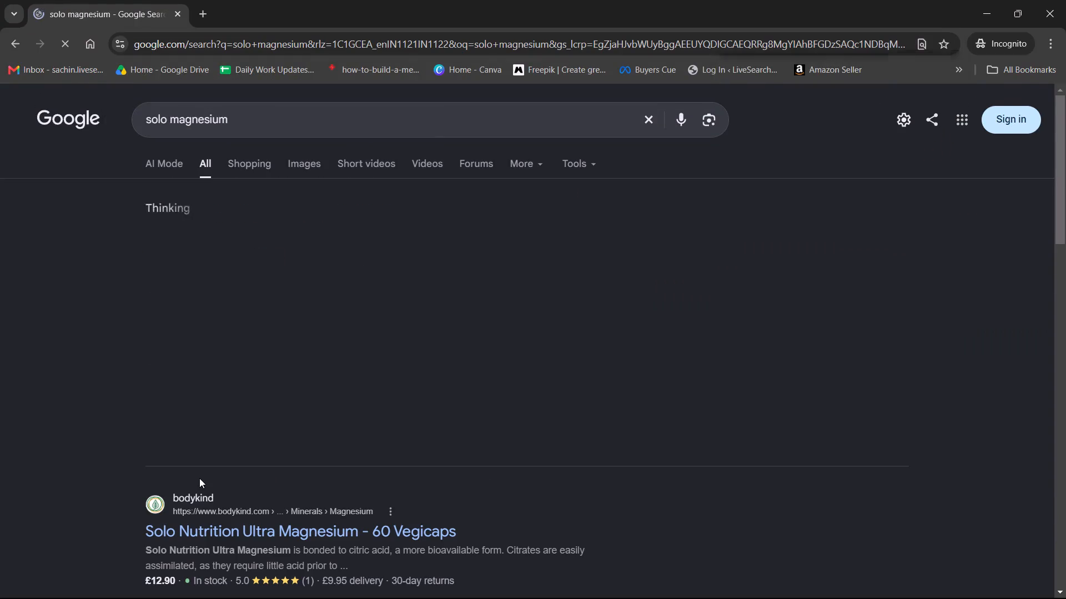
pyautogui.scroll(-6, 199, 478)
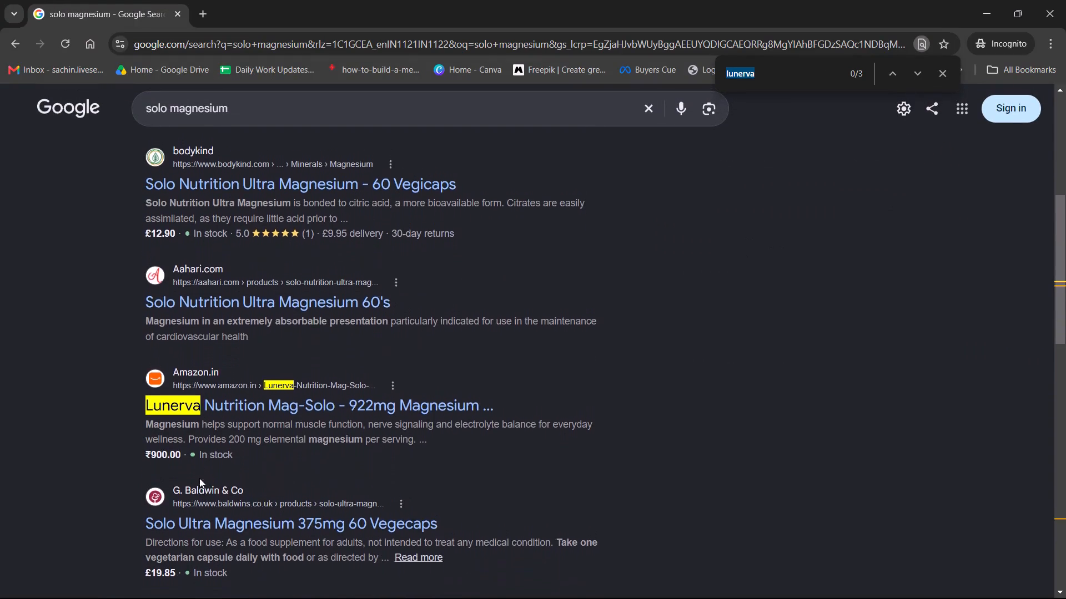
pyautogui.scroll(-7, 199, 478)
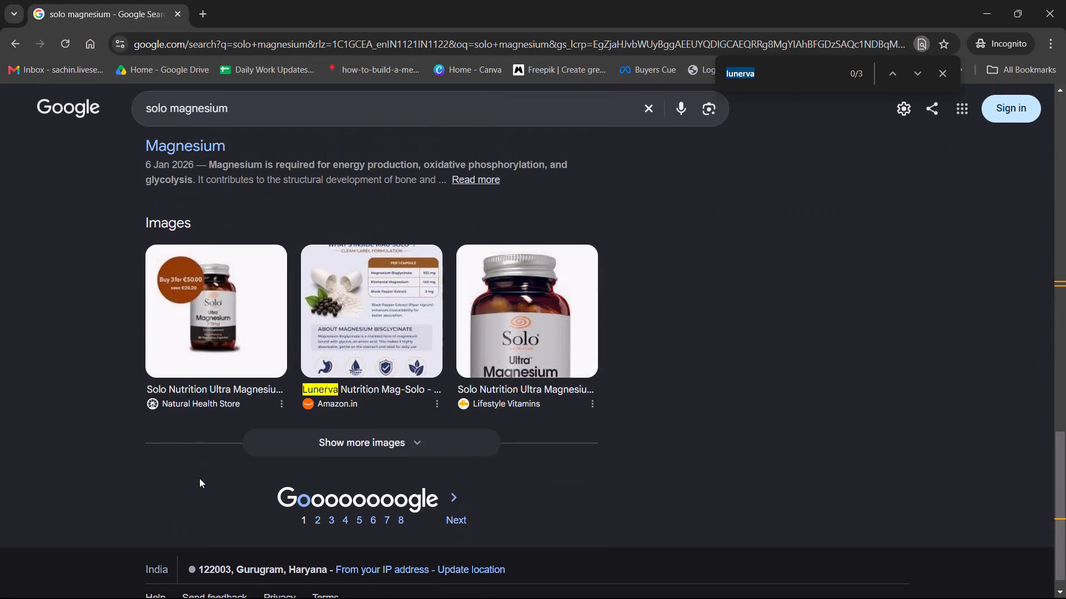
pyautogui.scroll(-2, 199, 478)
# Look for "lunerva" on result pages 2 and 3 of the solo magnesium search and return to the keyword ranking sheet.
pyautogui.click(316, 499)
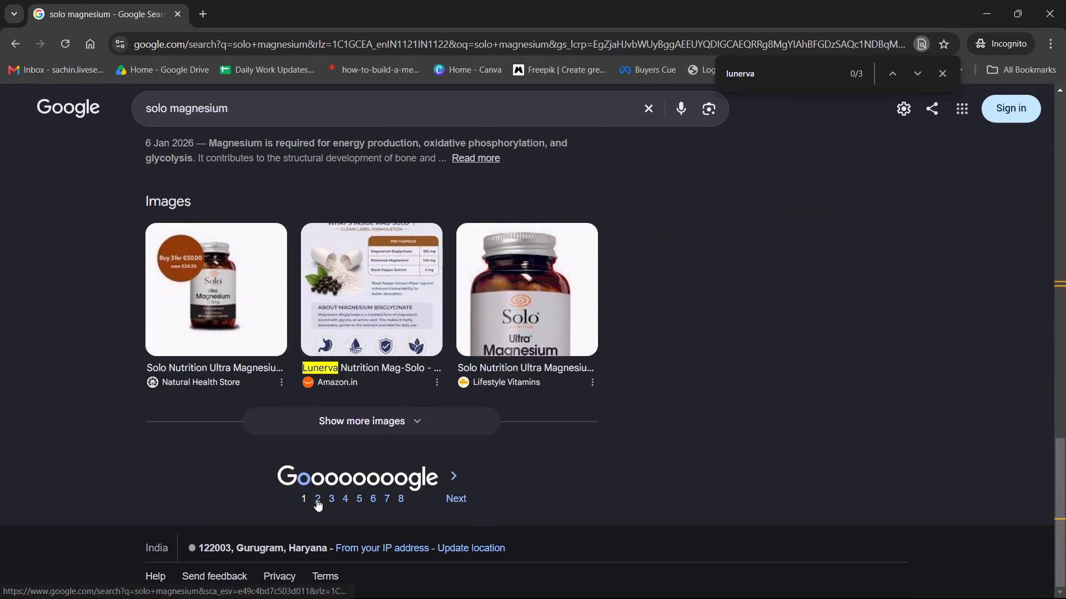
pyautogui.hotkey('ctrl', 'f')
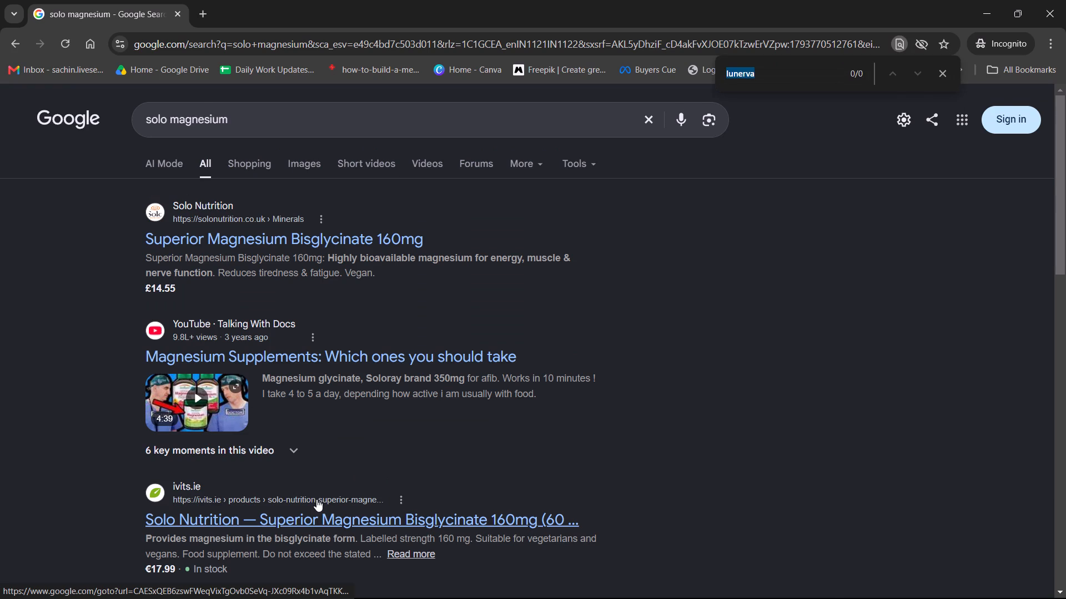
pyautogui.scroll(-15, 316, 499)
pyautogui.click(350, 500)
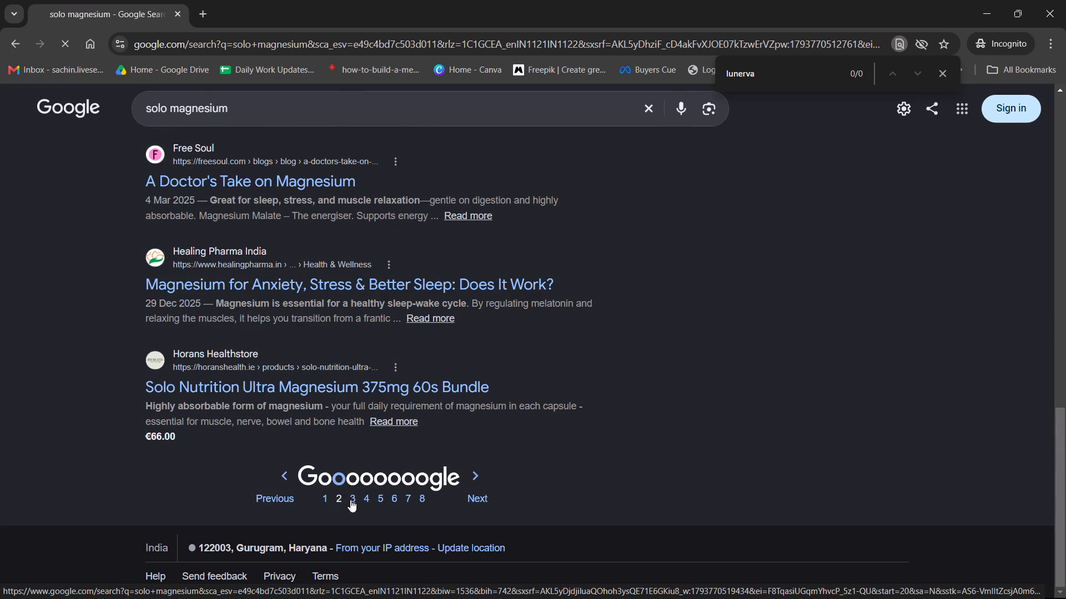
pyautogui.hotkey('ctrl', 'f')
pyautogui.scroll(-5, 350, 500)
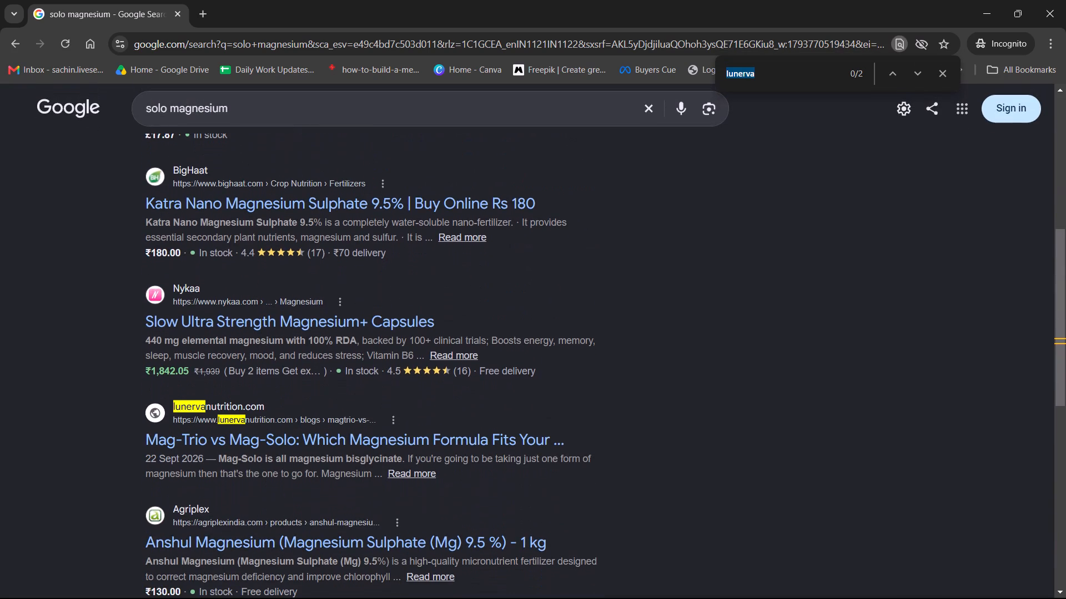
pyautogui.hotkey('alt', 'Tab')
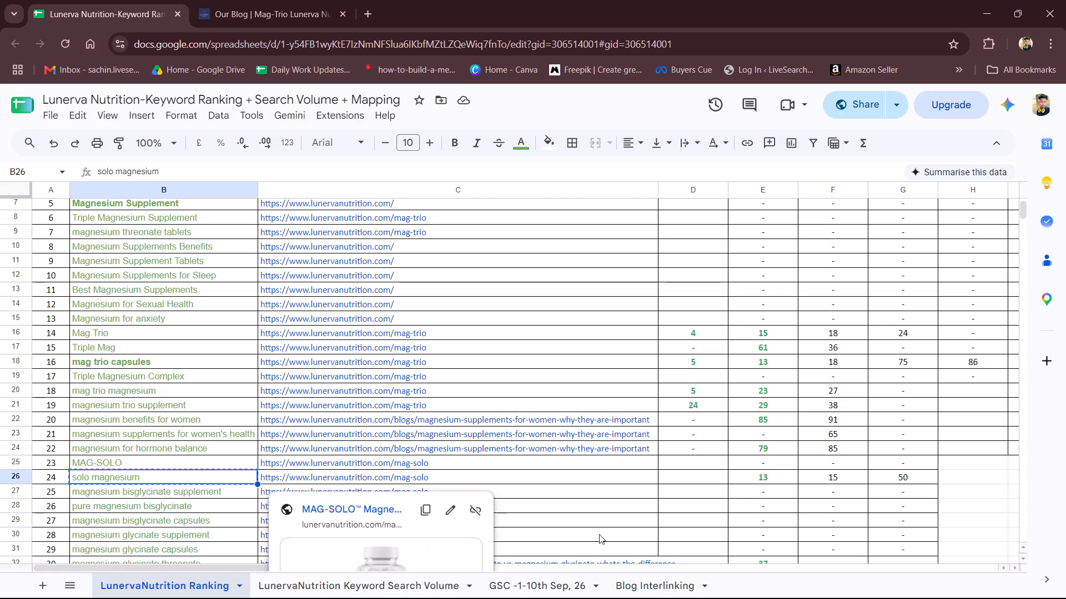
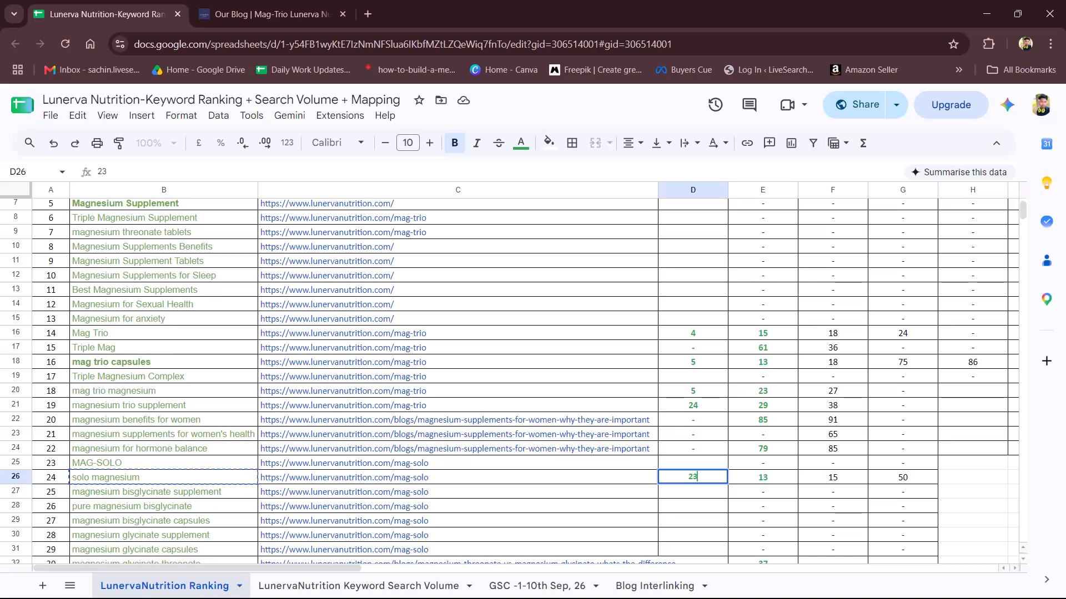
# Search Google for the B32 keyword "magnesium glycinate threonate" in the incognito window and look for "lunerva" on result page 1.
pyautogui.scroll(-1, 577, 492)
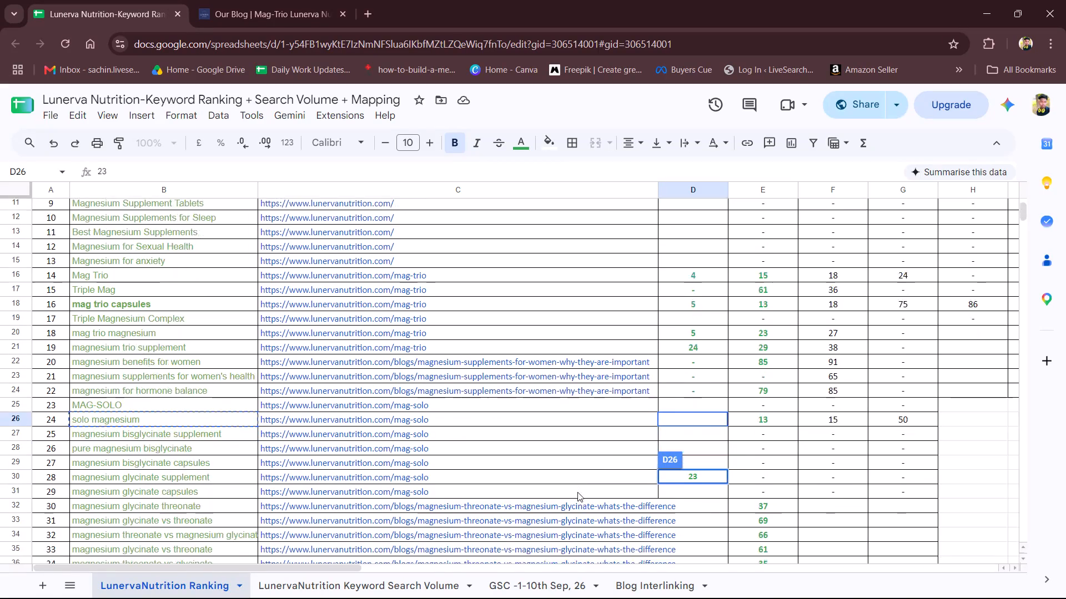
pyautogui.scroll(-2, 577, 492)
pyautogui.click(148, 448)
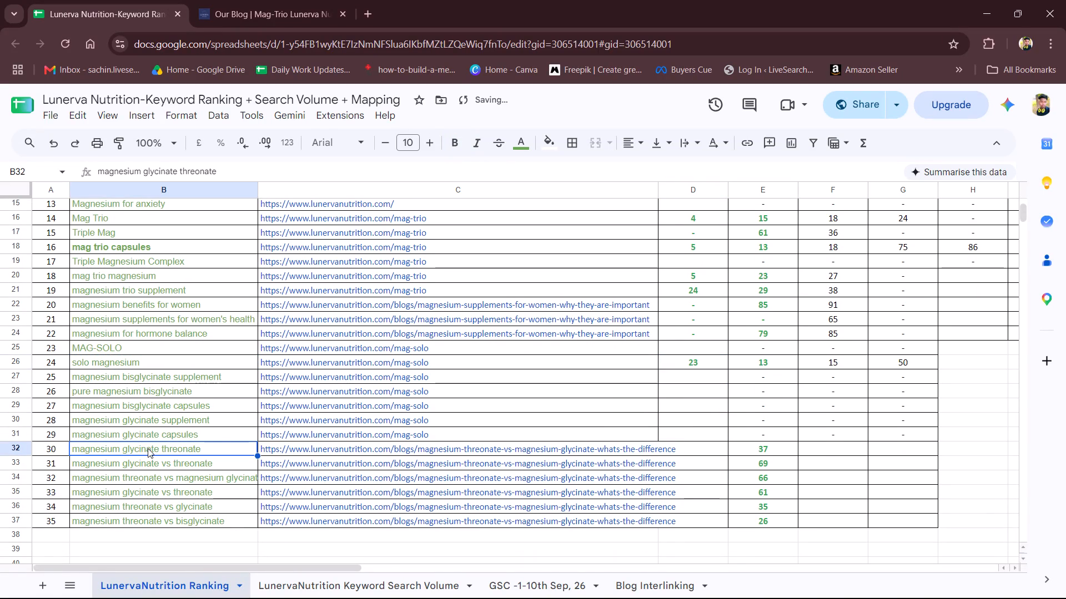
pyautogui.hotkey('ctrl', 'c')
pyautogui.hotkey('alt', 'Tab')
pyautogui.hotkey('ctrl', 'e')
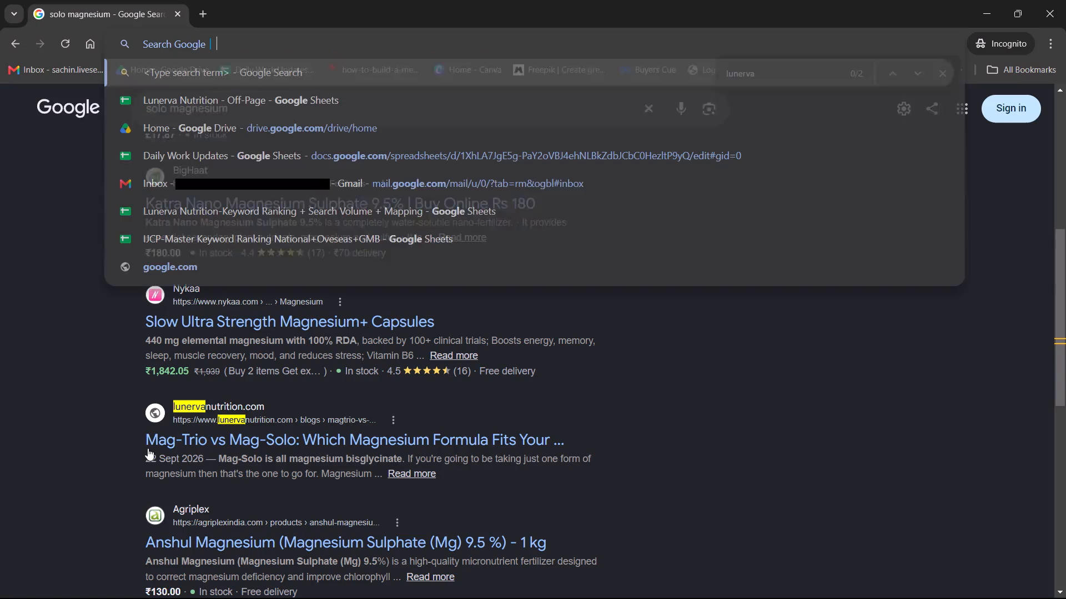
pyautogui.hotkey('ctrl', 'v')
pyautogui.press('Return')
pyautogui.hotkey('ctrl', 'f')
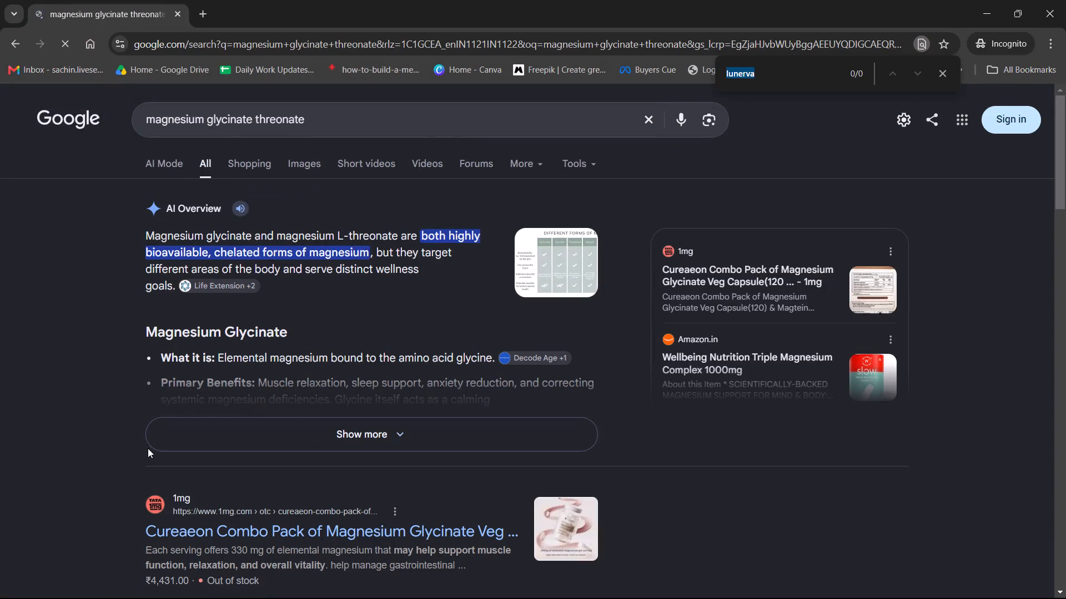
pyautogui.scroll(-17, 148, 448)
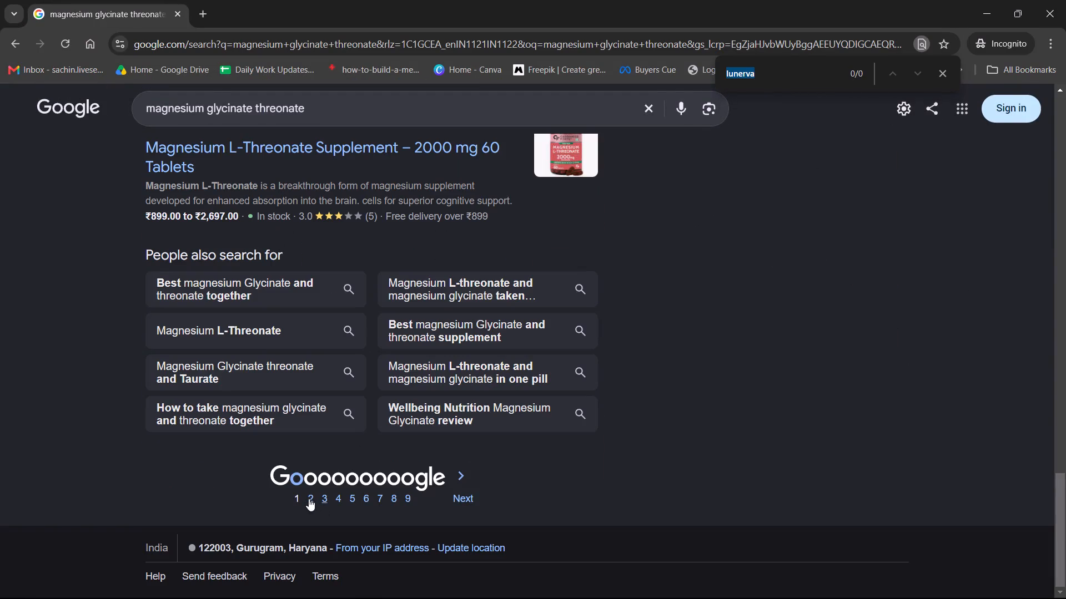
# Look for "lunerva" on result pages 2 to 4 of the magnesium glycinate threonate search.
pyautogui.click(309, 498)
pyautogui.hotkey('ctrl', 'f')
pyautogui.scroll(-10, 309, 498)
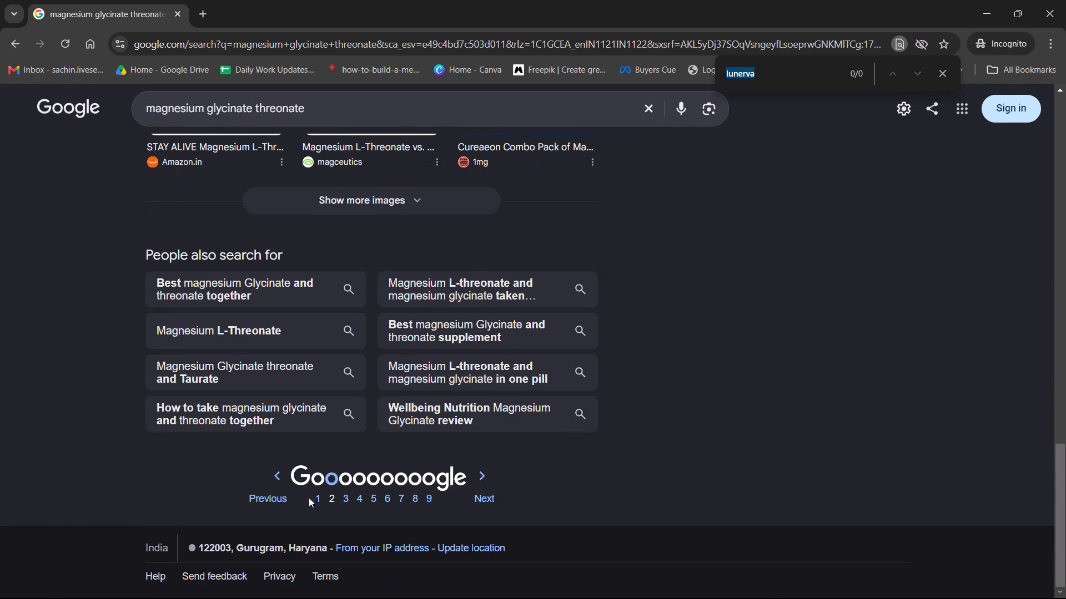
pyautogui.click(342, 498)
pyautogui.hotkey('ctrl', 'f')
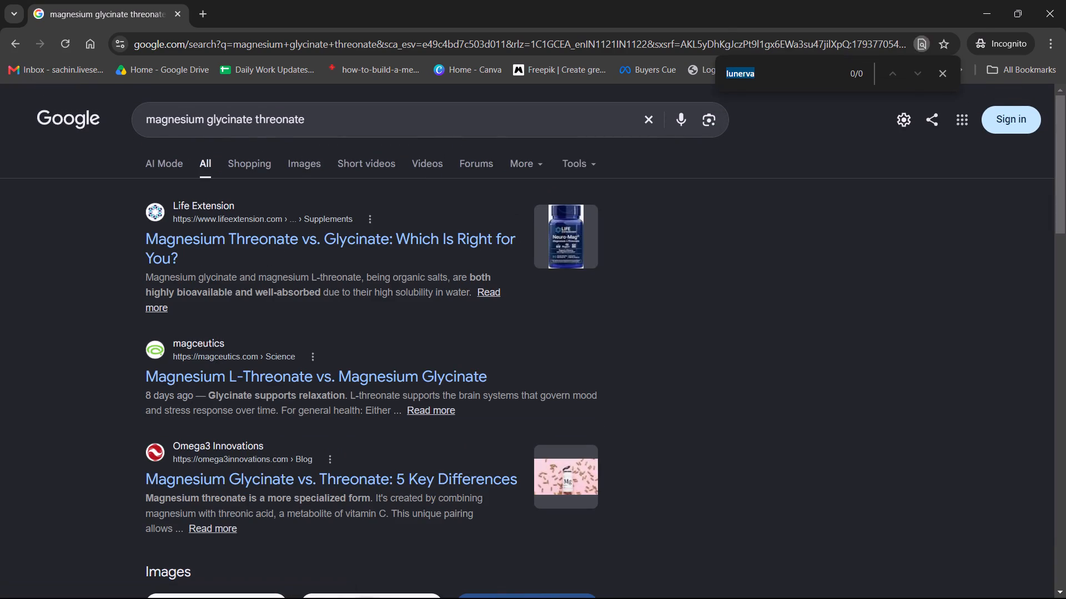
pyautogui.scroll(-12, 342, 498)
pyautogui.click(361, 502)
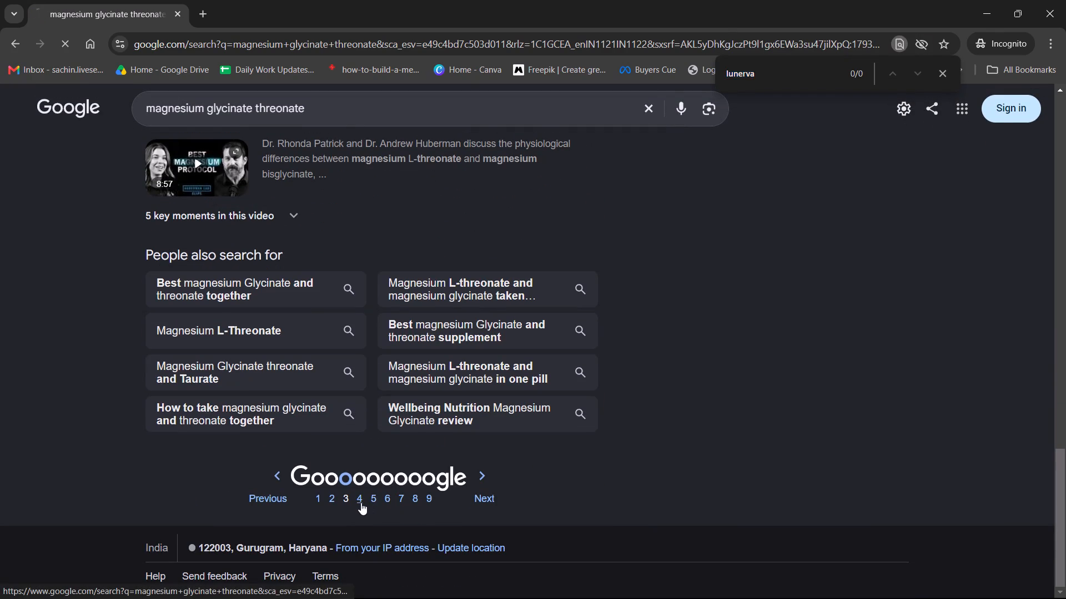
pyautogui.hotkey('ctrl', 'f')
pyautogui.scroll(-4, 361, 502)
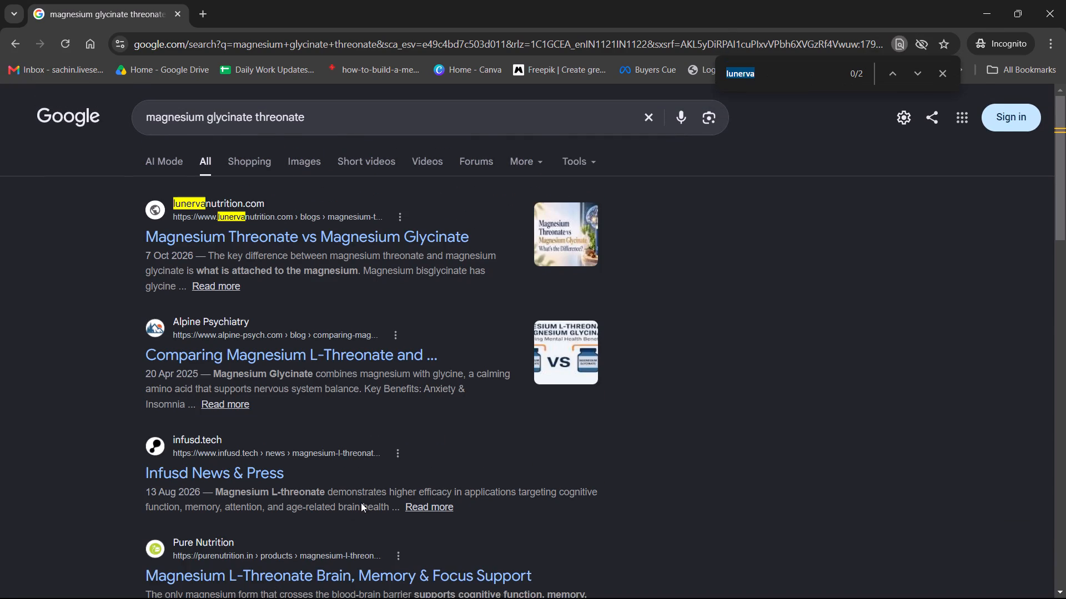
pyautogui.scroll(-8, 361, 502)
# Enter 31 in D32 of the keyword ranking sheet for magnesium glycinate threonate.
pyautogui.hotkey('alt', 'Tab')
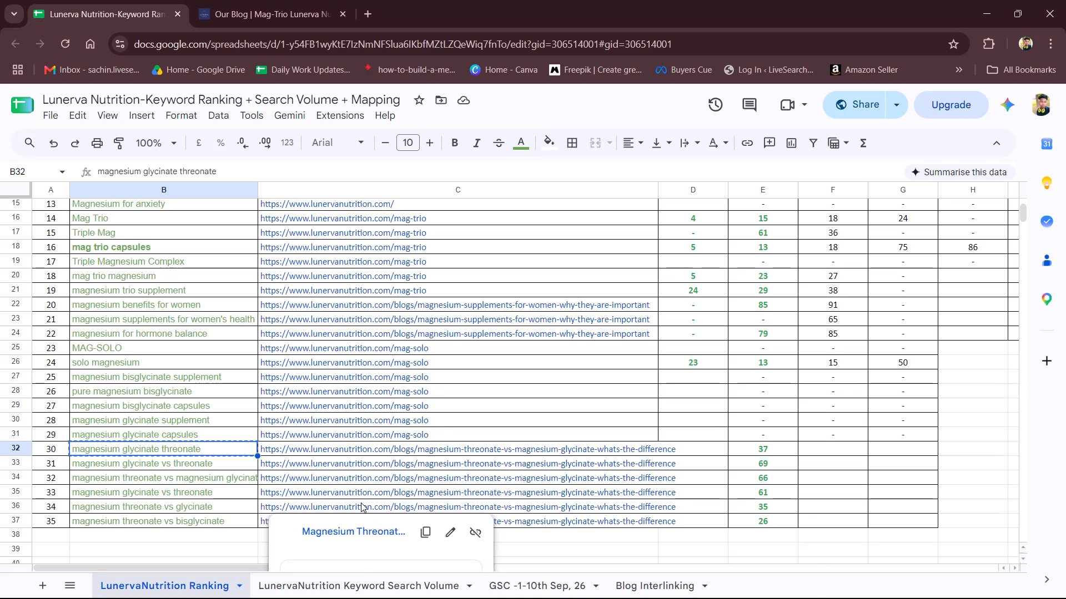
pyautogui.click(691, 449)
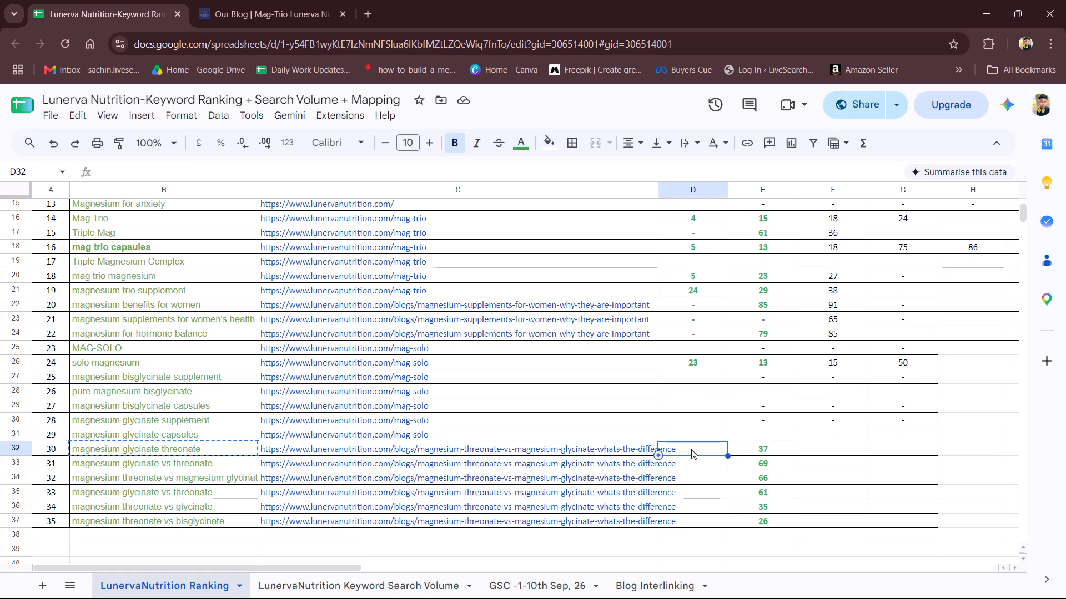
pyautogui.write('31')
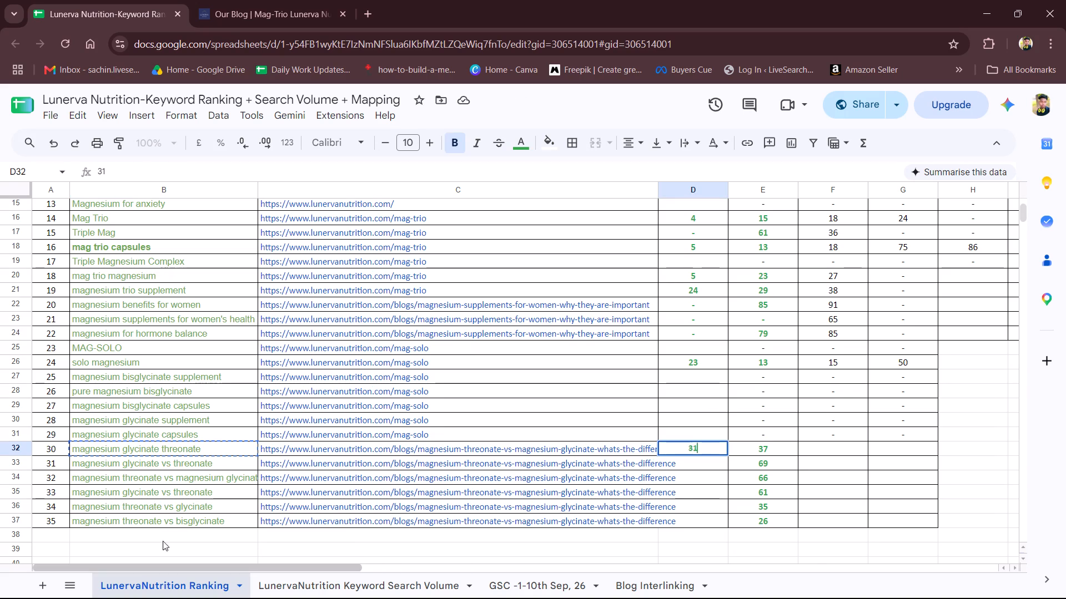
# Search Google for the B33 keyword "magnesium glycinate vs threonate" in the incognito window and look for "lunerva" on result page 1.
pyautogui.click(164, 462)
pyautogui.hotkey('ctrl', 'c')
pyautogui.hotkey('alt', 'Tab')
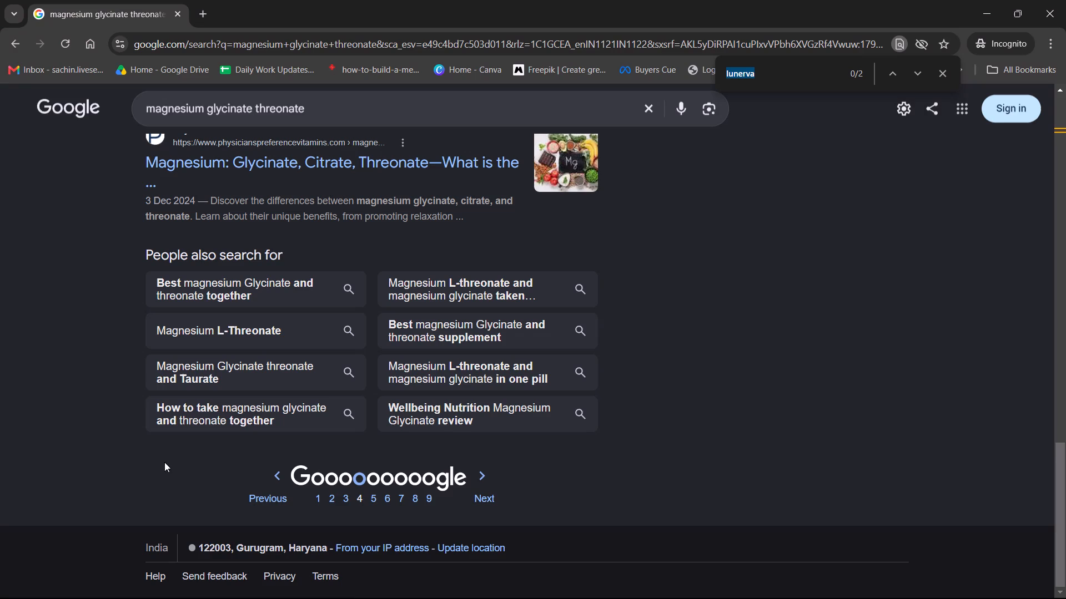
pyautogui.hotkey('ctrl', 'e')
pyautogui.hotkey('ctrl', 'v')
pyautogui.press('Return')
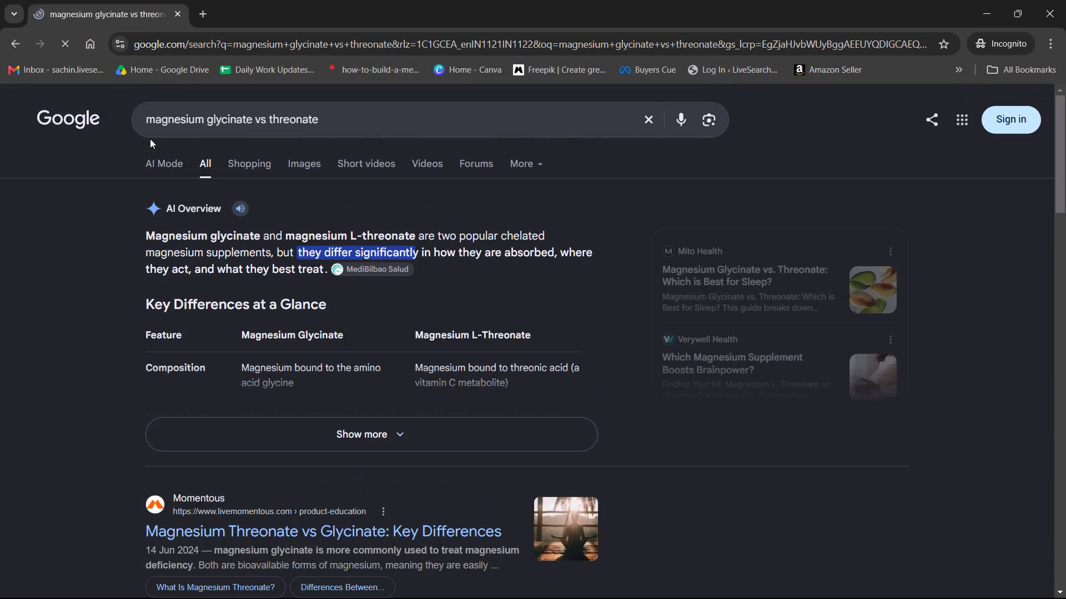
pyautogui.hotkey('ctrl', 'f')
pyautogui.scroll(-17, 240, 265)
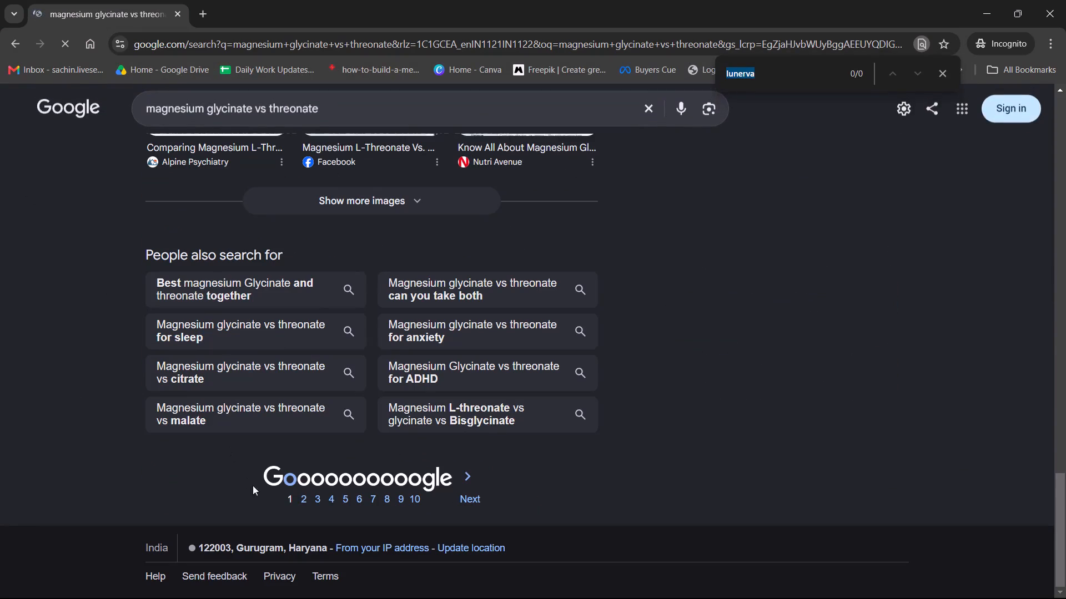
# Look for "lunerva" on result pages 4 to 6 of the magnesium glycinate vs threonate search.
pyautogui.doubleClick(336, 502)
pyautogui.hotkey('ctrl', 'f')
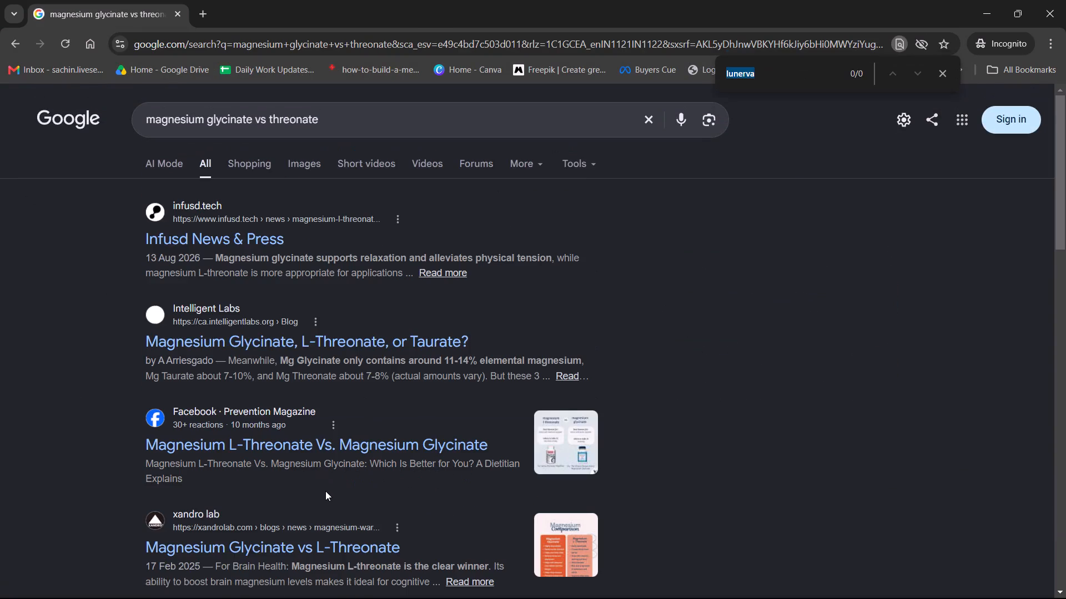
pyautogui.scroll(-11, 324, 490)
pyautogui.click(368, 500)
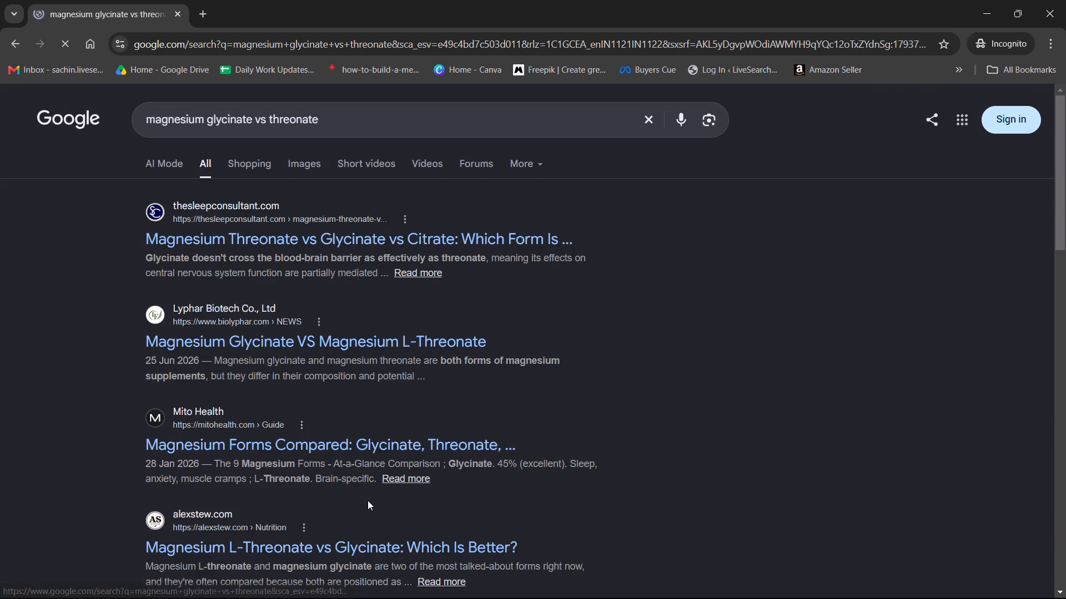
pyautogui.hotkey('ctrl', 'f')
pyautogui.scroll(-12, 374, 499)
pyautogui.click(386, 501)
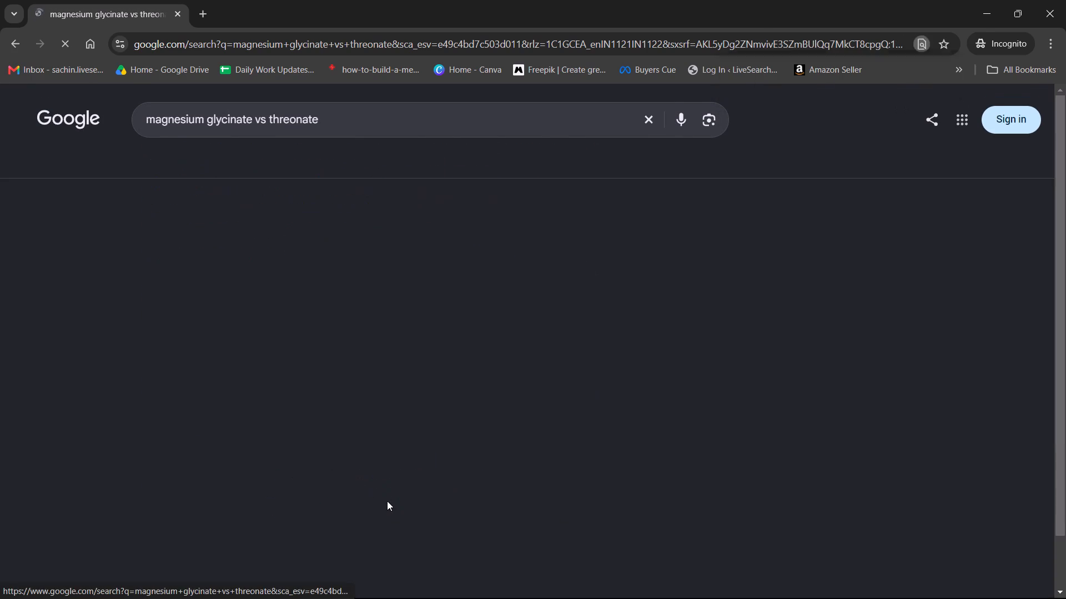
pyautogui.hotkey('ctrl', 'f')
pyautogui.scroll(-12, 428, 497)
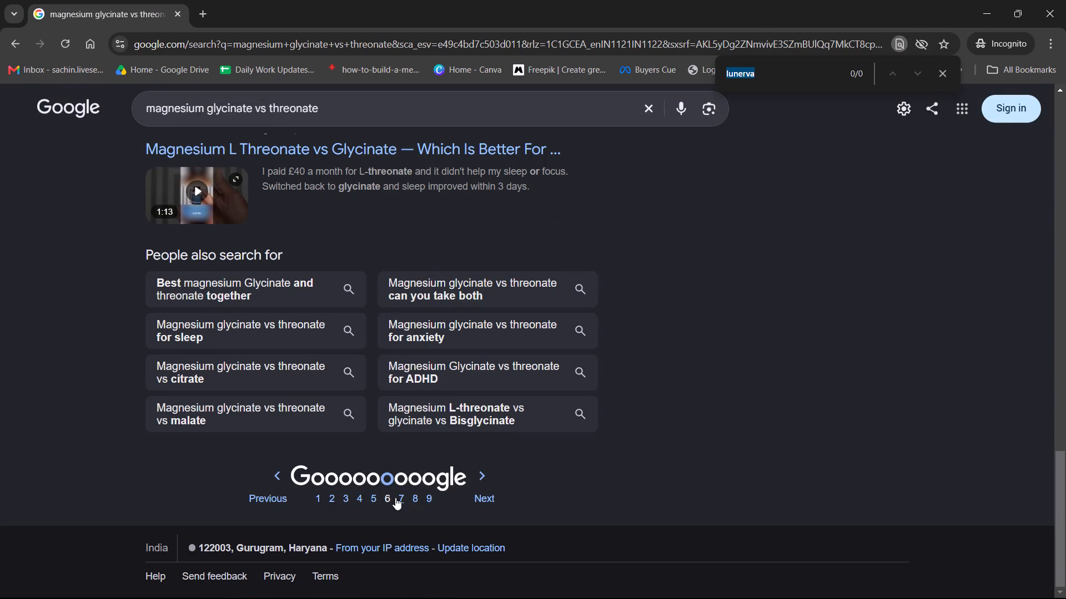
# Look for "lunerva" on result pages 7 to 9 of the magnesium glycinate vs threonate search.
pyautogui.click(400, 500)
pyautogui.hotkey('ctrl', 'f')
pyautogui.scroll(-13, 400, 499)
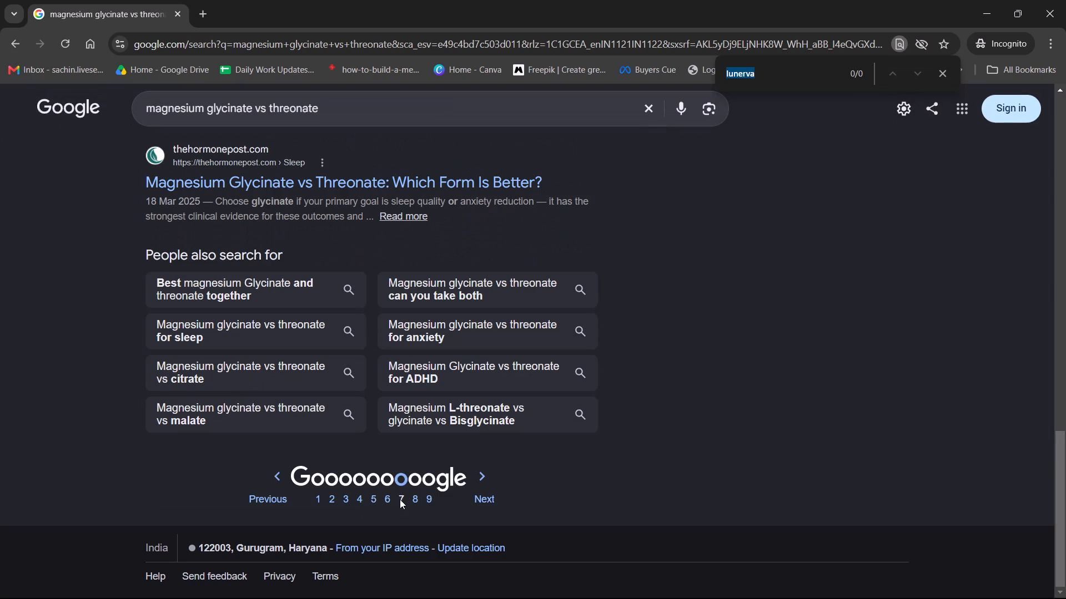
pyautogui.click(416, 502)
pyautogui.hotkey('ctrl', 'f')
pyautogui.scroll(-13, 416, 501)
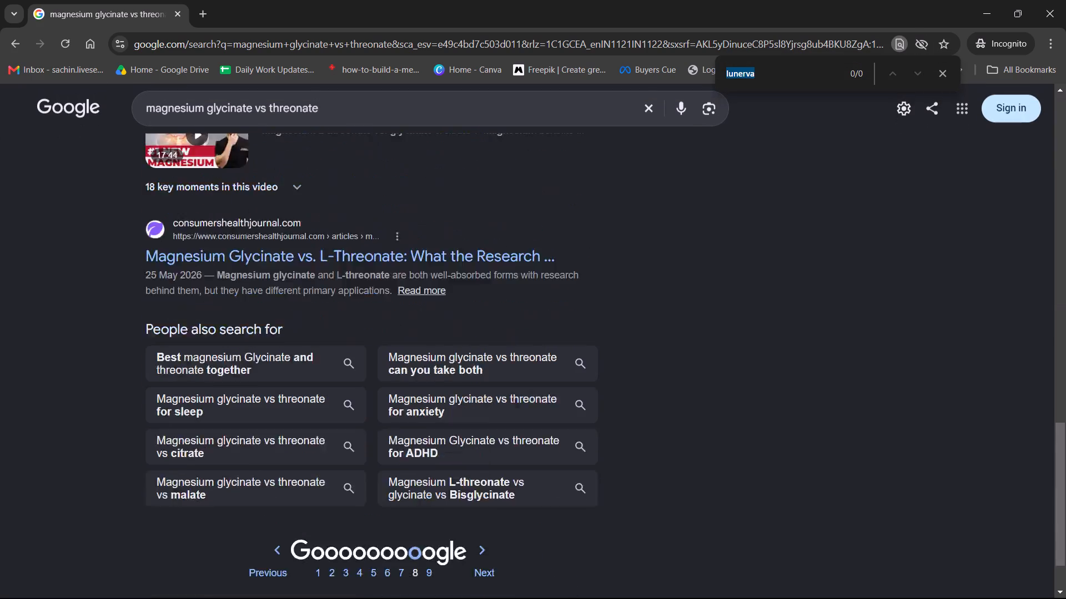
pyautogui.click(425, 503)
pyautogui.hotkey('ctrl', 'f')
pyautogui.scroll(-13, 423, 502)
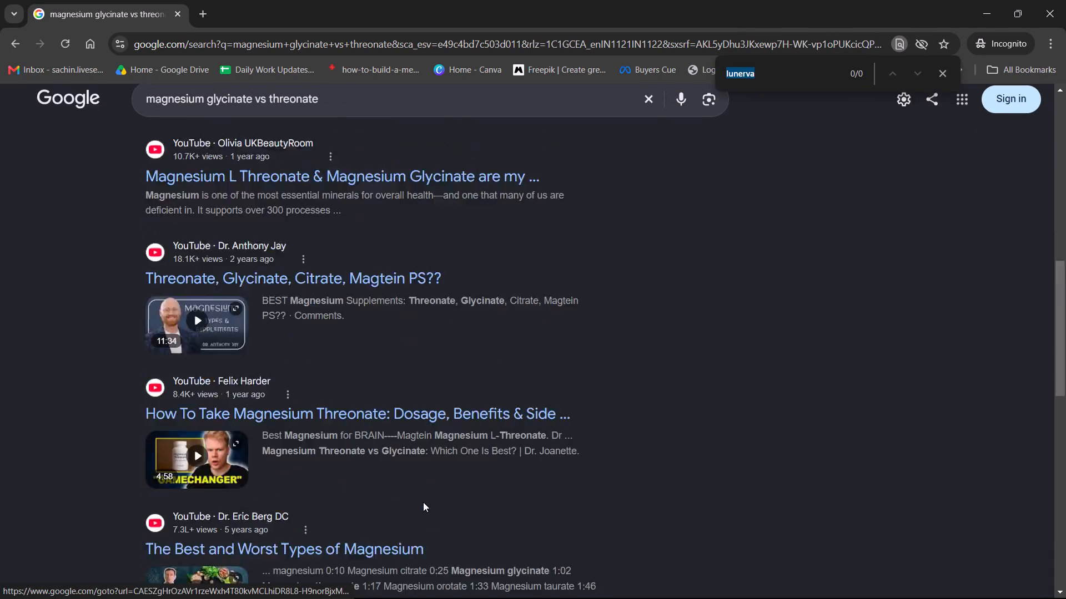
pyautogui.scroll(-8, 423, 502)
# Go back to result page 4 and on to page 3 of the magnesium glycinate vs threonate search, looking for "lunerva".
pyautogui.click(369, 498)
pyautogui.hotkey('ctrl', 'f')
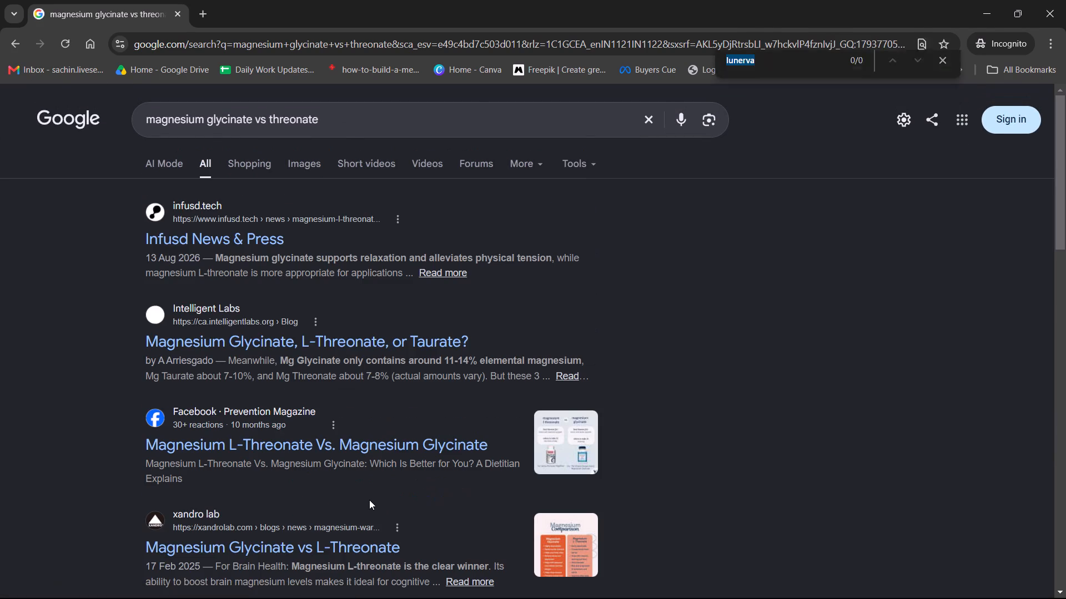
pyautogui.scroll(-13, 369, 500)
pyautogui.click(343, 501)
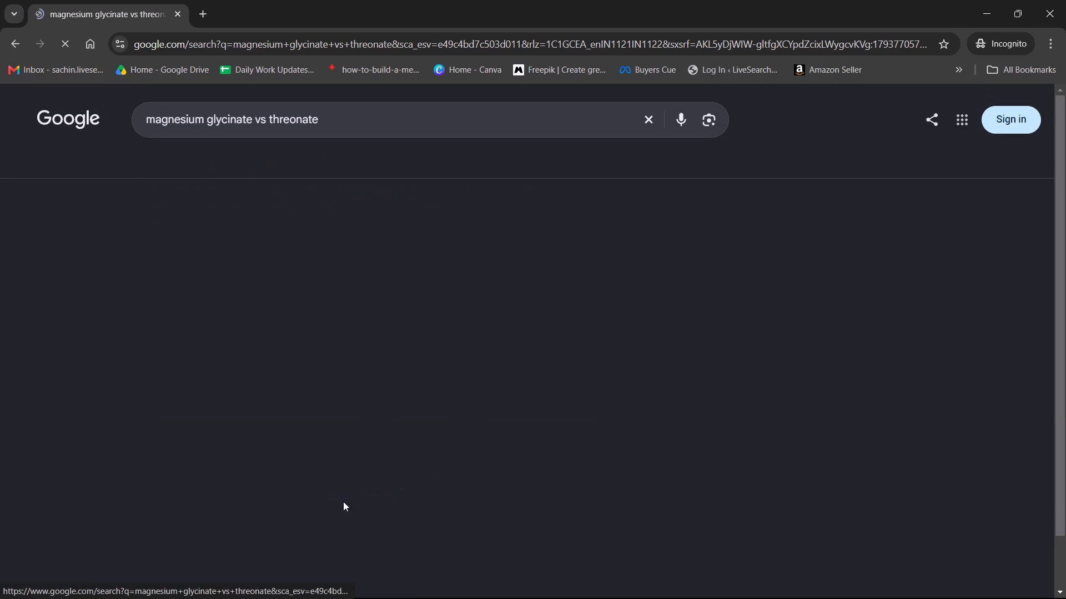
pyautogui.hotkey('ctrl', 'f')
pyautogui.scroll(-8, 345, 501)
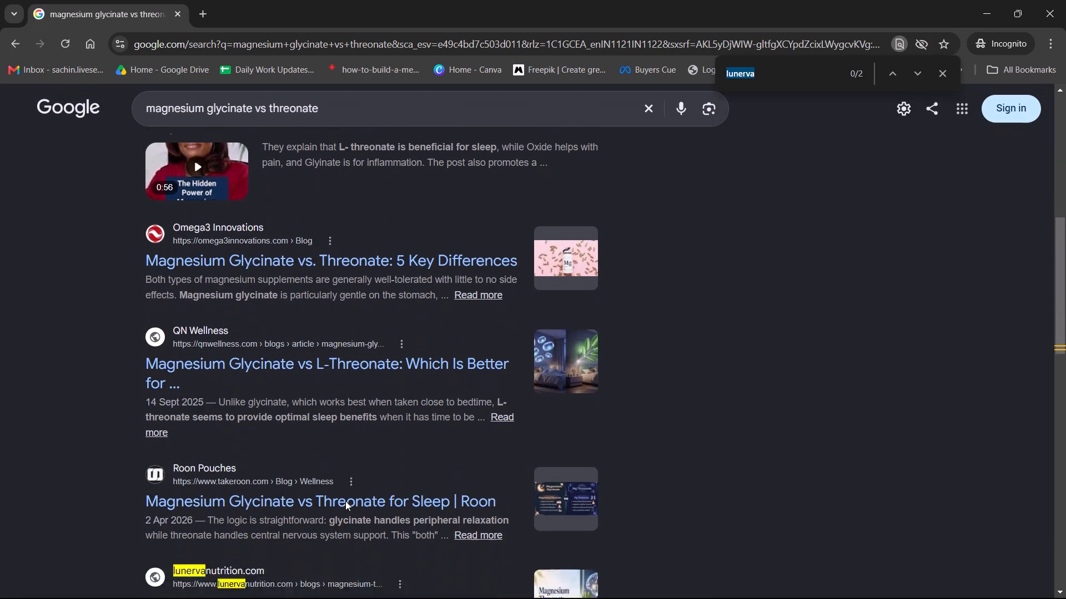
pyautogui.scroll(-5, 345, 501)
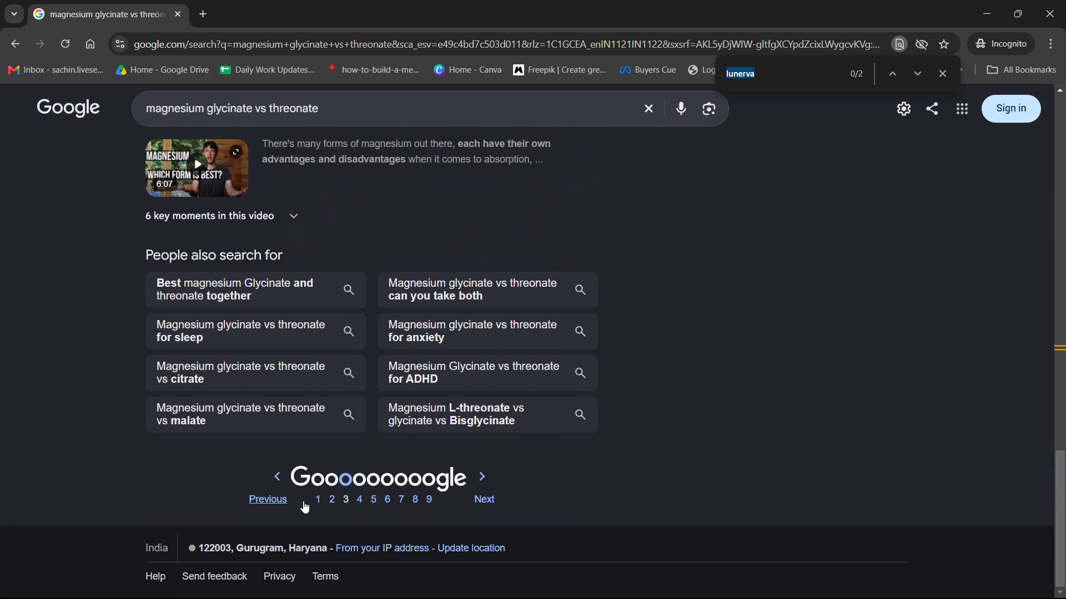
# Enter 25 in D33 of the keyword ranking sheet for magnesium glycinate vs threonate.
pyautogui.hotkey('alt', 'Tab')
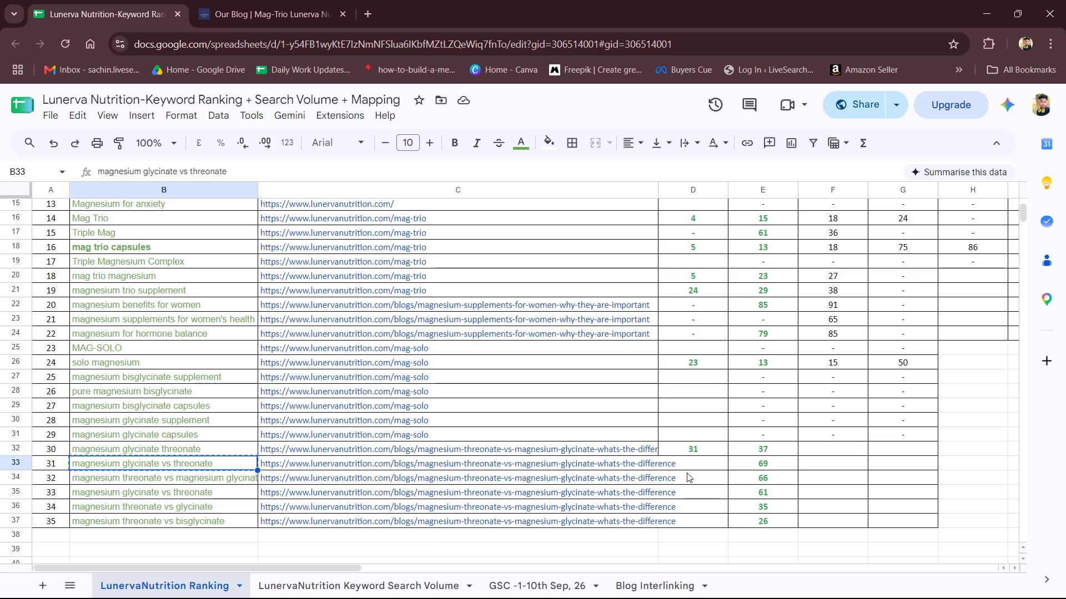
pyautogui.click(688, 468)
pyautogui.write('25')
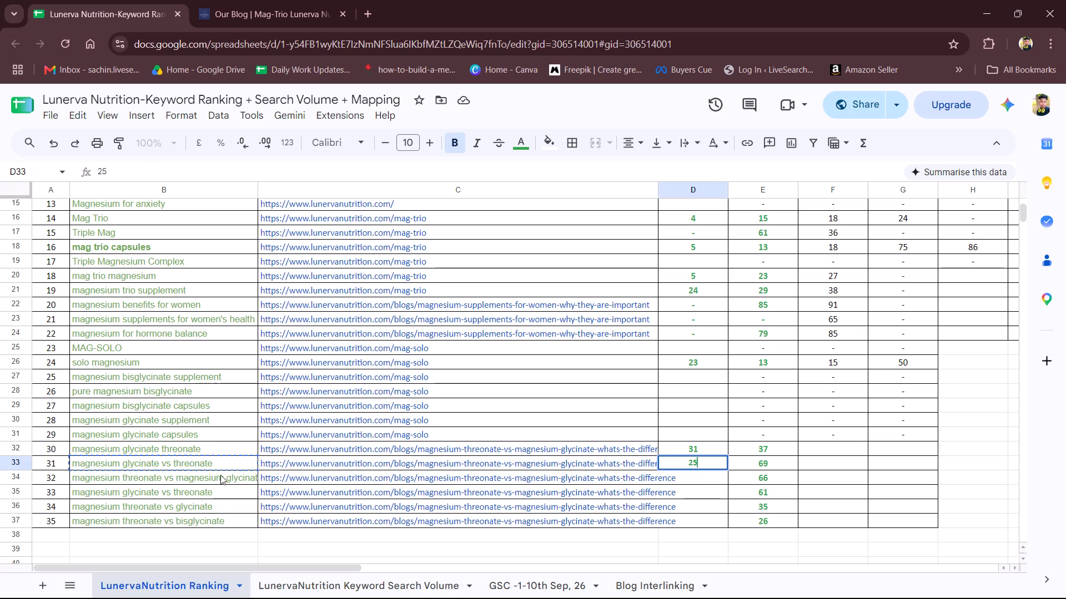
# Search Google for the B34 keyword "magnesium threonate vs magnesium glycinate" in the incognito window and look for "lunerva" on result pages 1 and 2.
pyautogui.click(220, 475)
pyautogui.hotkey('ctrl', 'c')
pyautogui.hotkey('alt', 'Tab')
pyautogui.hotkey('ctrl', 'e')
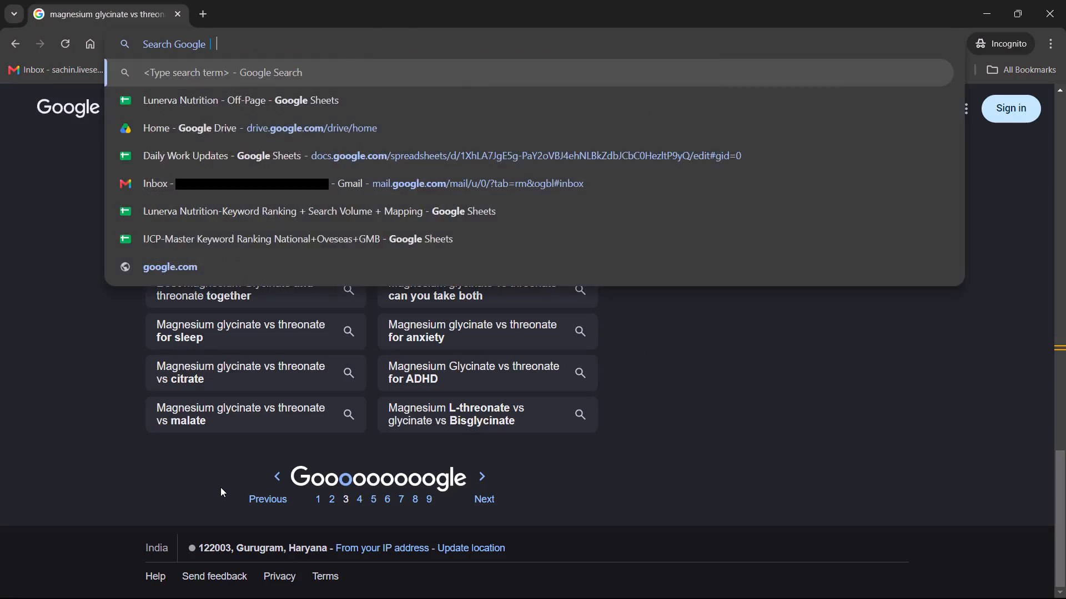
pyautogui.hotkey('ctrl', 'v')
pyautogui.press('Return')
pyautogui.hotkey('ctrl', 'f')
pyautogui.scroll(-11, 516, 386)
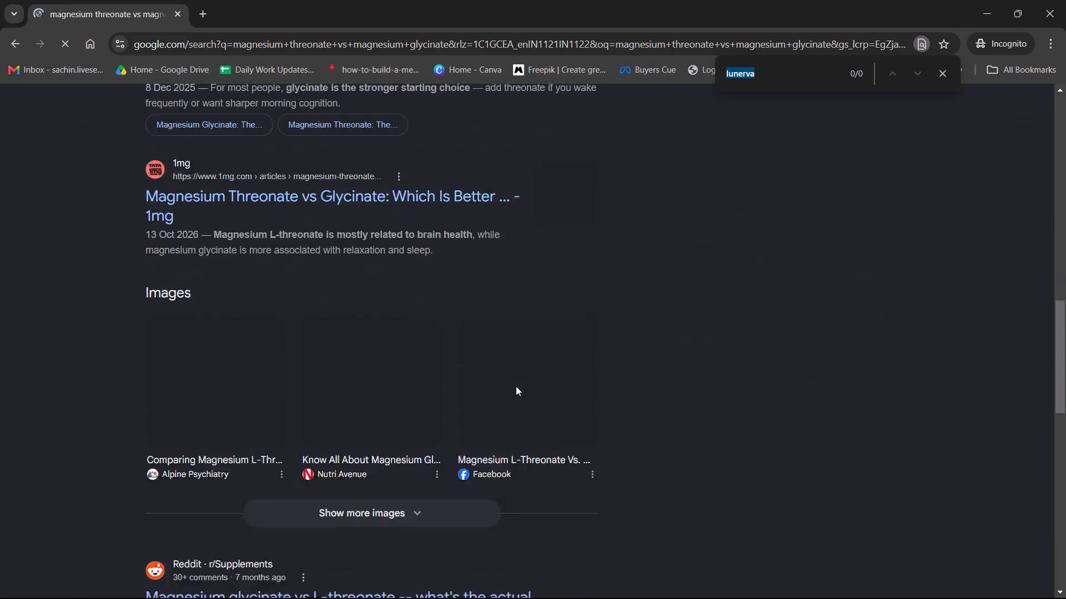
pyautogui.scroll(-11, 516, 386)
pyautogui.hotkey('alt', 'Tab')
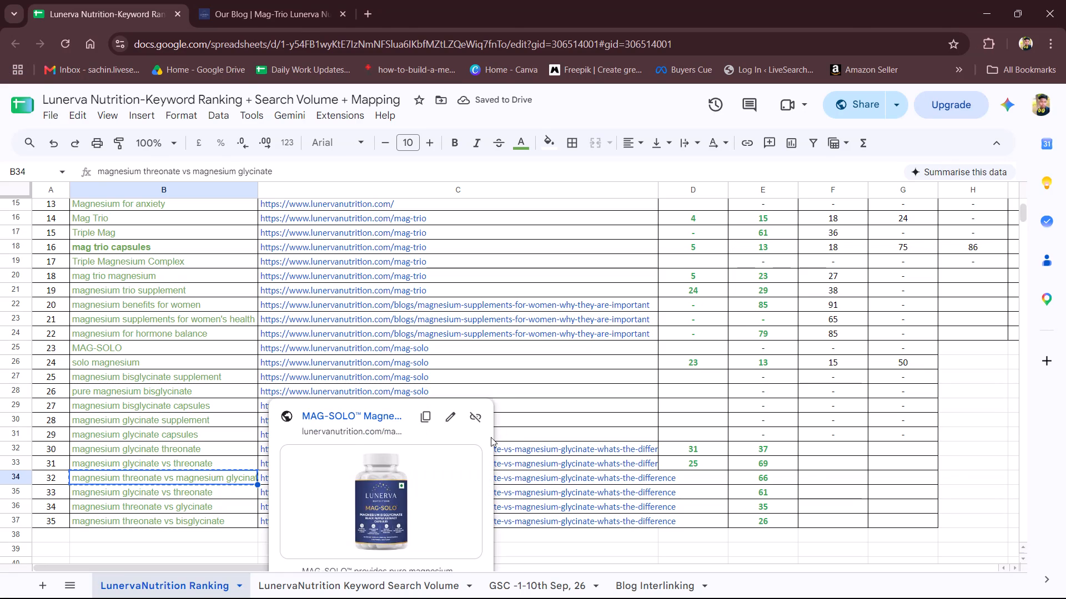
pyautogui.hotkey('alt', 'Tab')
pyautogui.click(302, 496)
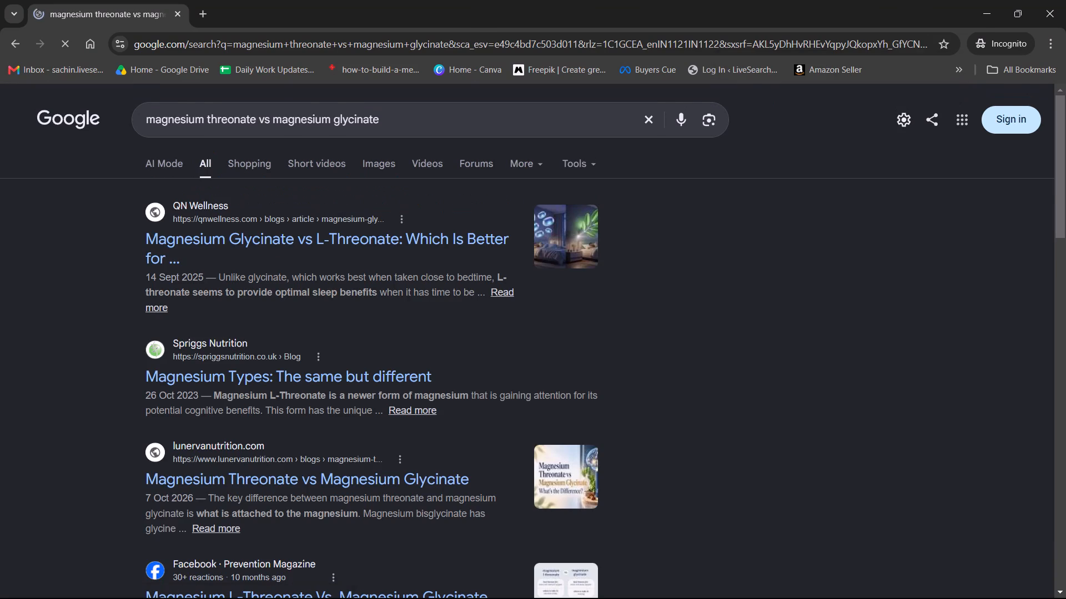
pyautogui.hotkey('ctrl', 'f')
# Enter 13 in D34 of the keyword ranking sheet for magnesium threonate vs magnesium glycinate.
pyautogui.hotkey('alt', 'Tab')
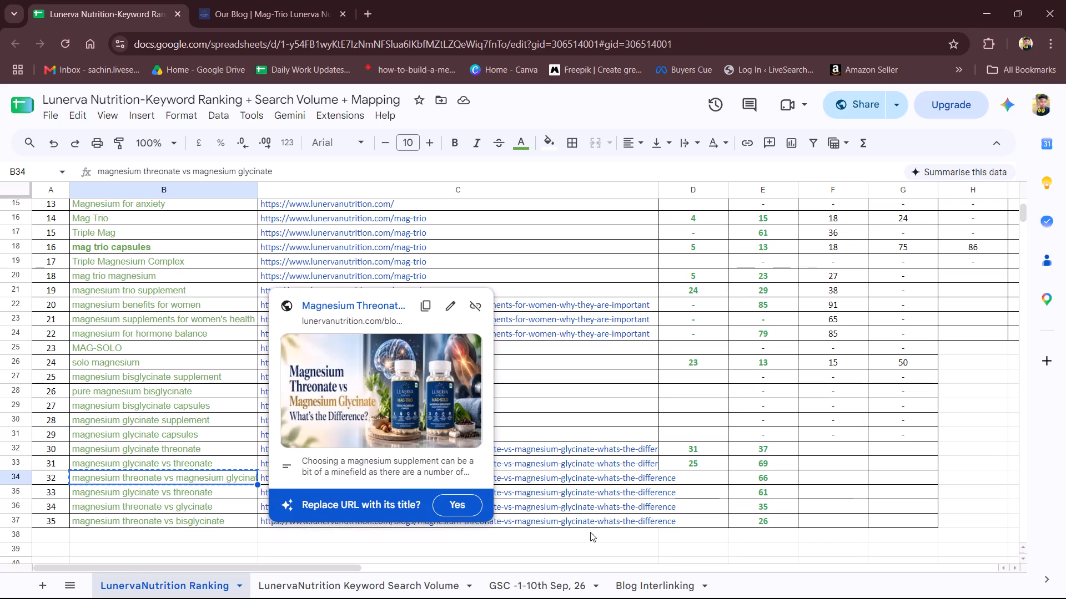
pyautogui.click(678, 482)
pyautogui.write('13')
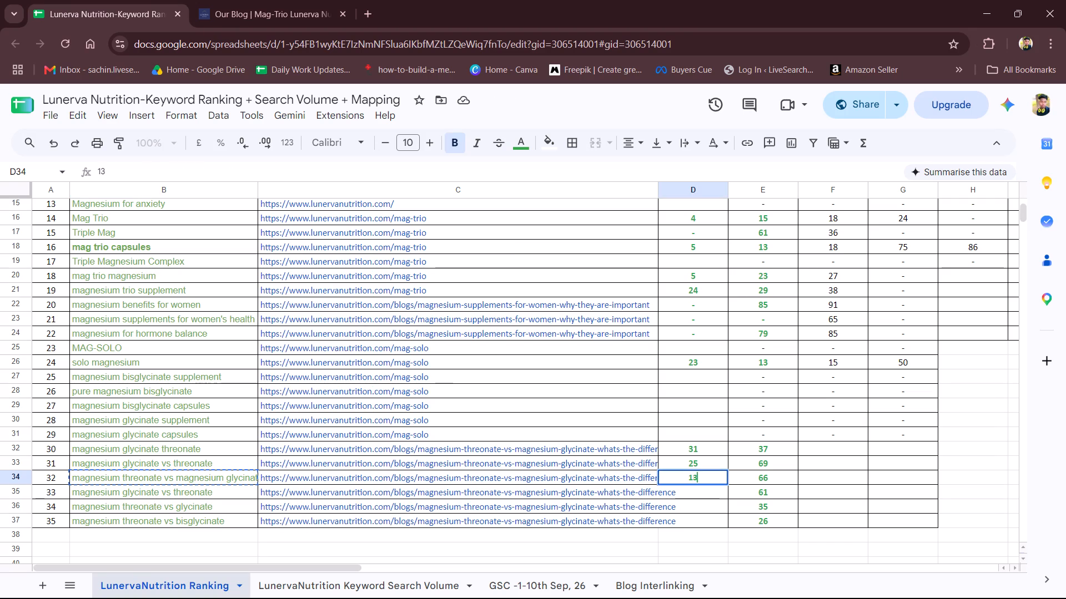
# Search Google for the B35 keyword "magnesium glycinate vs threonate" in the incognito window and look for "lunerva" on result pages 1 to 3.
pyautogui.click(101, 488)
pyautogui.hotkey('ctrl', 'c')
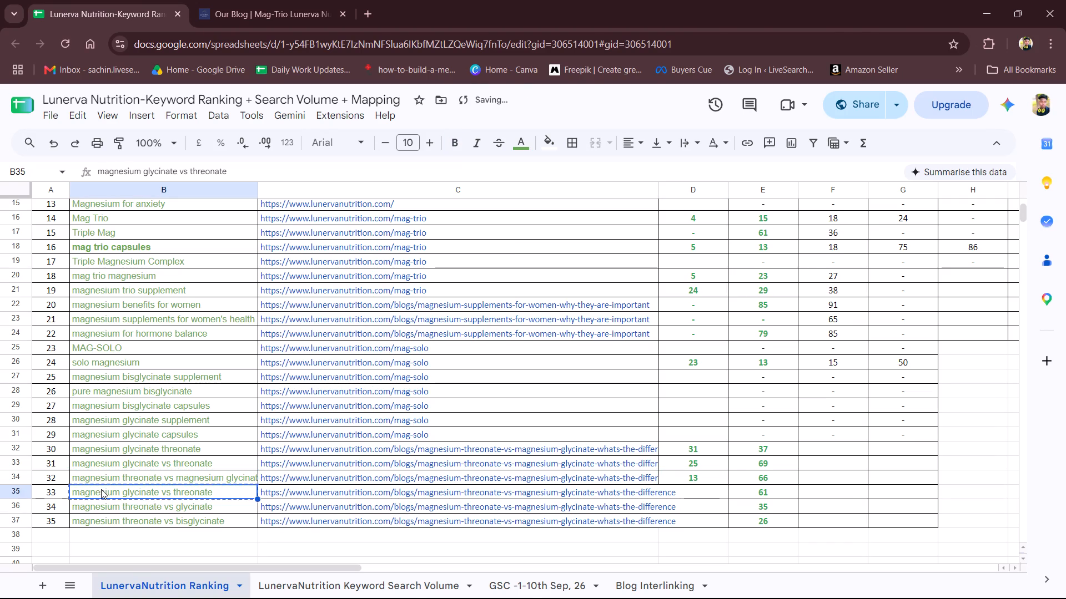
pyautogui.hotkey('alt', 'Tab')
pyautogui.hotkey('ctrl', 'e')
pyautogui.hotkey('ctrl', 'v')
pyautogui.press('Return')
pyautogui.hotkey('ctrl', 'f')
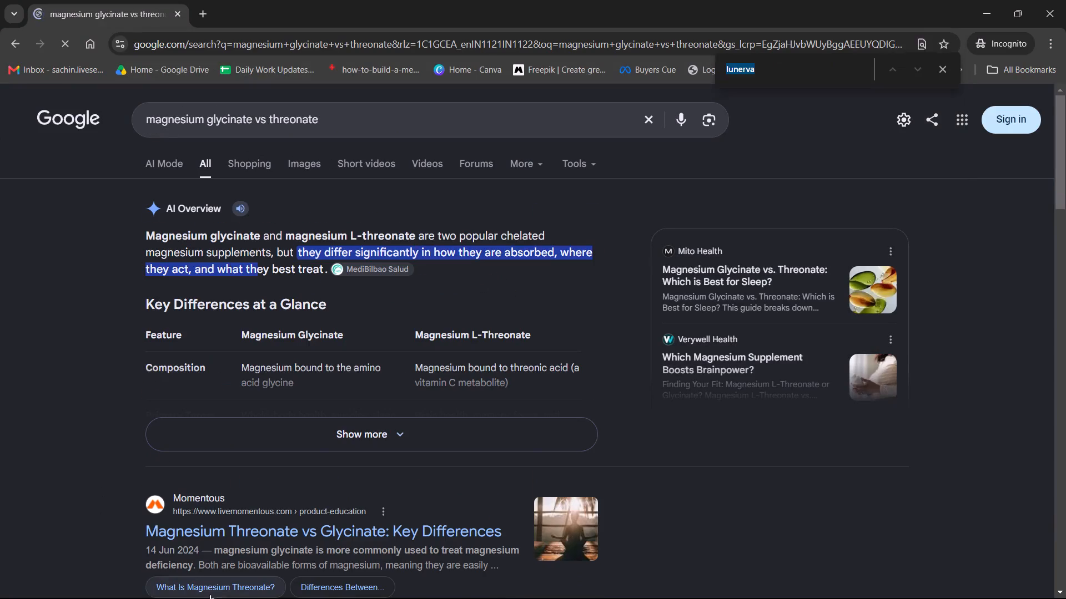
pyautogui.scroll(-19, 383, 479)
pyautogui.click(300, 499)
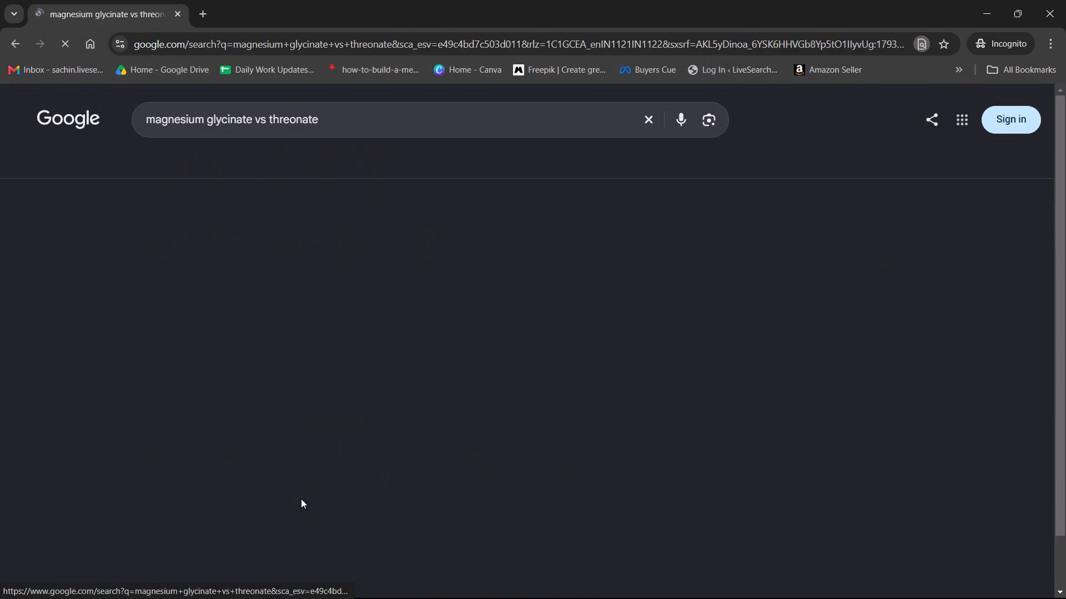
pyautogui.hotkey('ctrl', 'f')
pyautogui.scroll(-12, 311, 498)
pyautogui.click(340, 502)
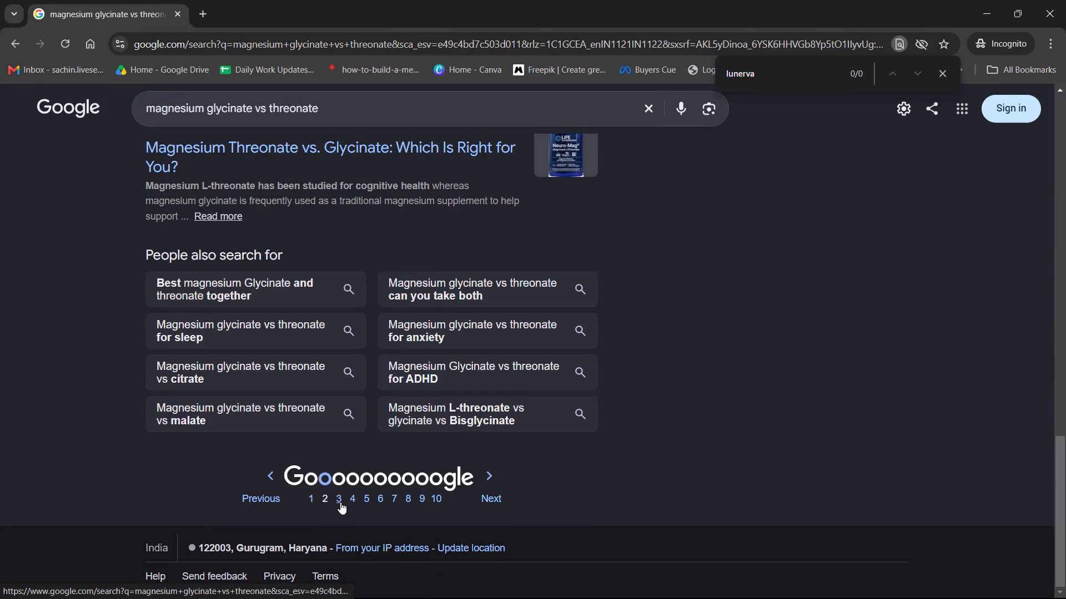
pyautogui.hotkey('ctrl', 'f')
pyautogui.scroll(-7, 340, 499)
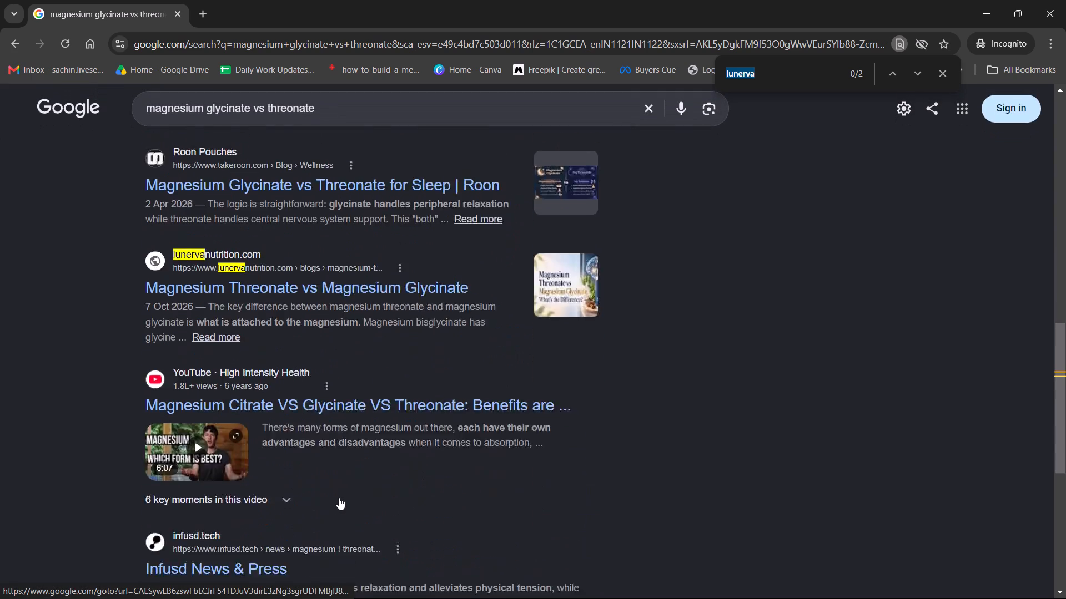
pyautogui.scroll(-1, 339, 498)
# Enter 25 in D35 of the keyword ranking sheet for magnesium glycinate vs threonate.
pyautogui.hotkey('alt', 'Tab')
pyautogui.click(687, 493)
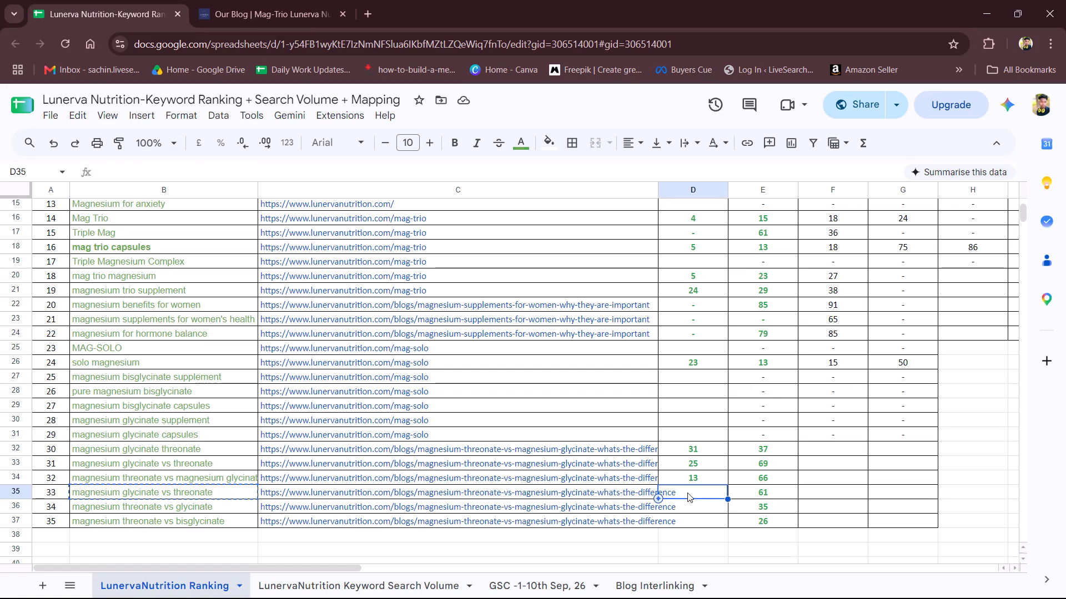
pyautogui.write('25')
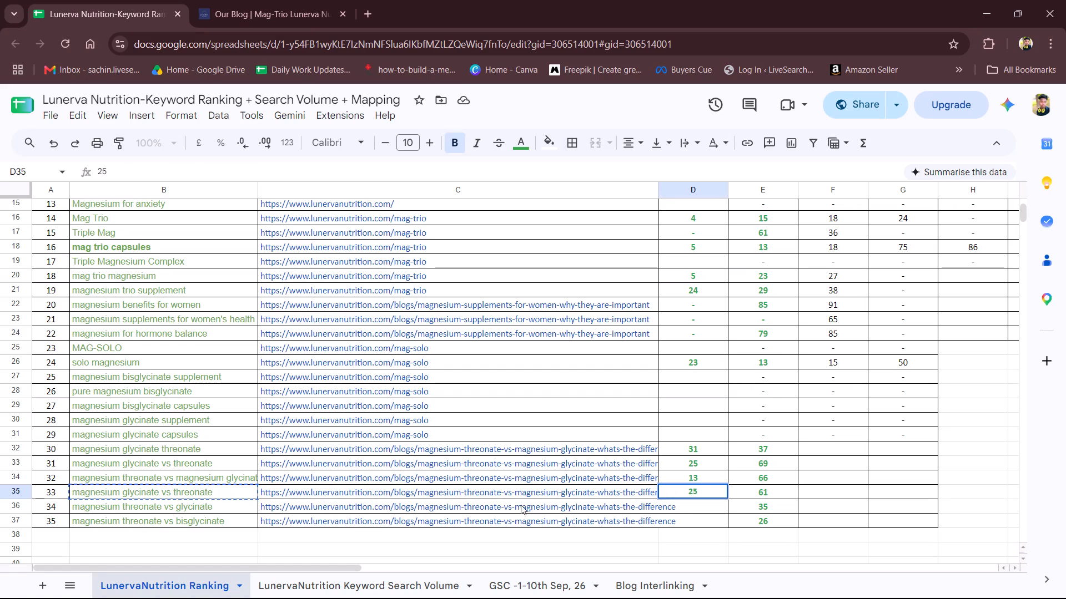
# Search Google for the B36 keyword "magnesium threonate vs glycinate" in the incognito window and look for "lunerva" on result pages 1 to 3.
pyautogui.click(108, 507)
pyautogui.hotkey('ctrl', 'c')
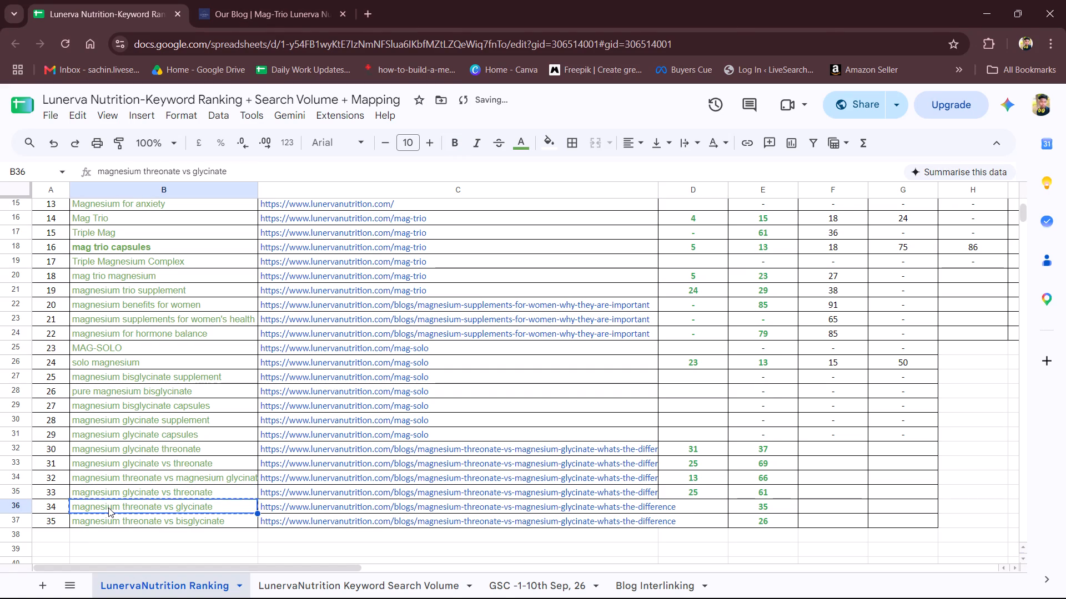
pyautogui.hotkey('alt', 'Tab')
pyautogui.hotkey('ctrl', 'e')
pyautogui.hotkey('ctrl', 'v')
pyautogui.press('Return')
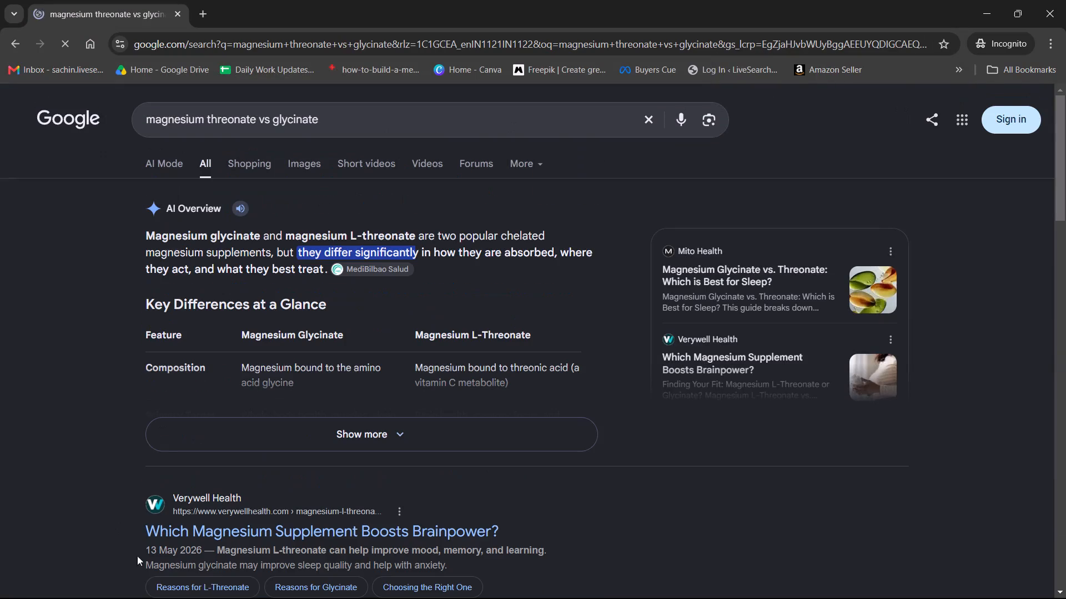
pyautogui.hotkey('ctrl', 'f')
pyautogui.scroll(-18, 411, 551)
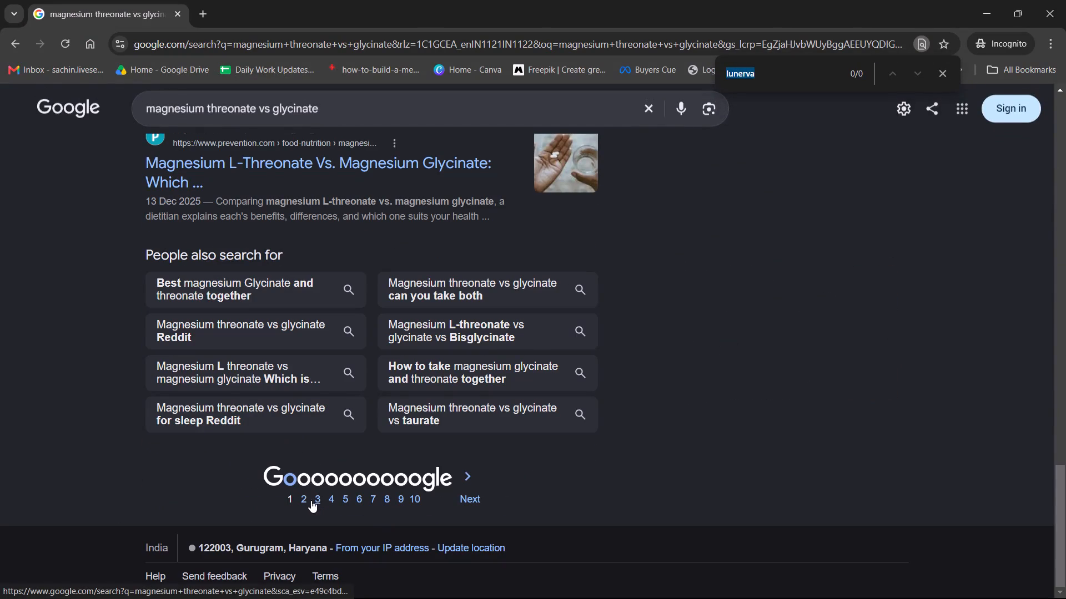
pyautogui.click(309, 501)
pyautogui.hotkey('ctrl', 'f')
pyautogui.scroll(-12, 297, 441)
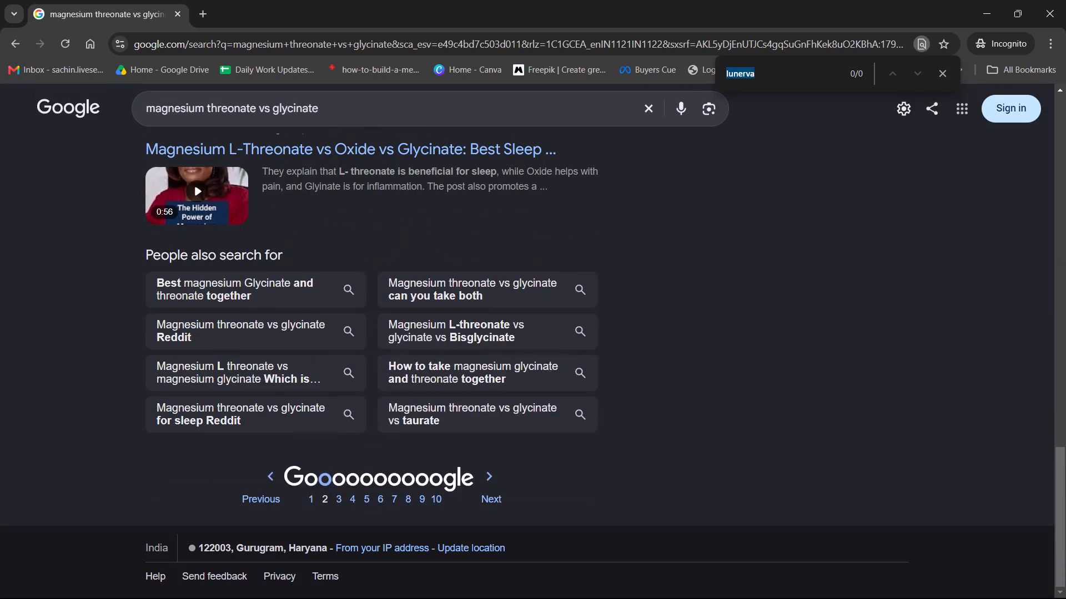
pyautogui.click(336, 494)
pyautogui.hotkey('ctrl', 'f')
pyautogui.scroll(-10, 336, 493)
pyautogui.scroll(14, 336, 493)
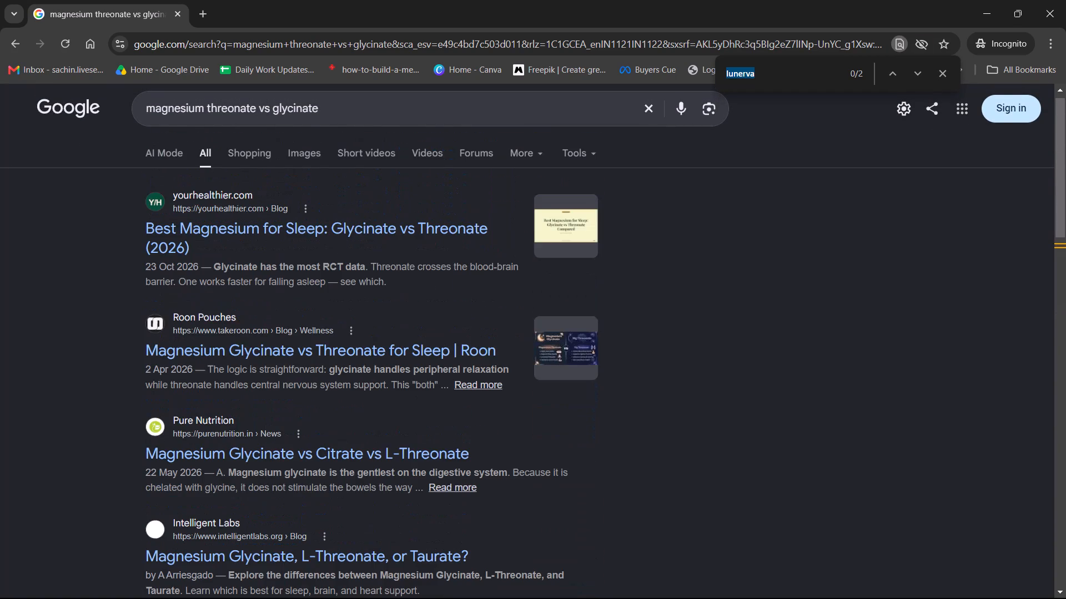
pyautogui.press('Tab')
# Enter 23 in D36 of the keyword ranking sheet for magnesium threonate vs glycinate.
pyautogui.hotkey('alt', 'Tab')
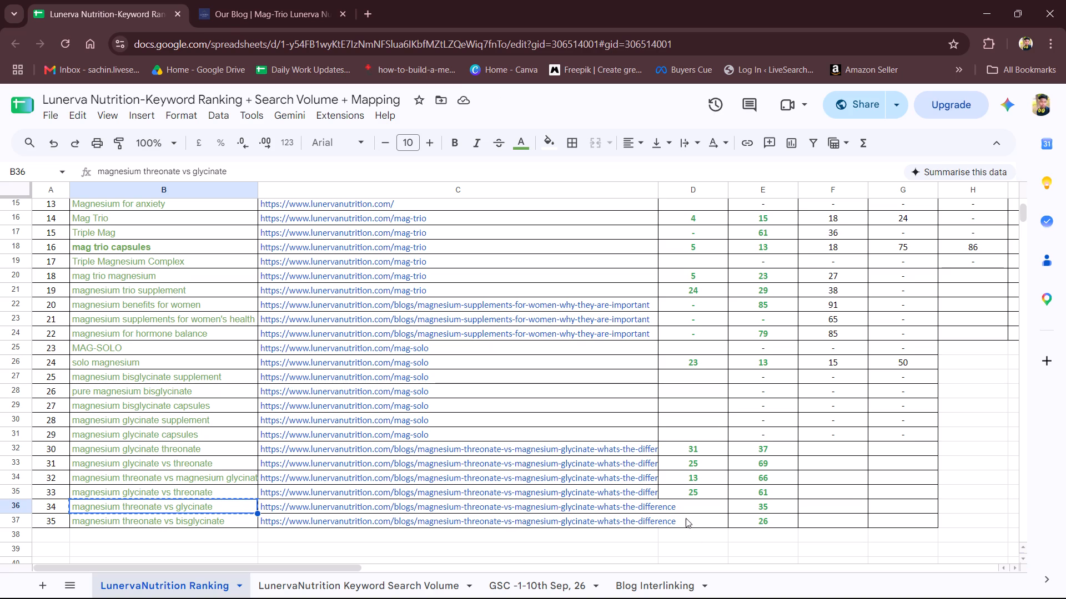
pyautogui.click(688, 505)
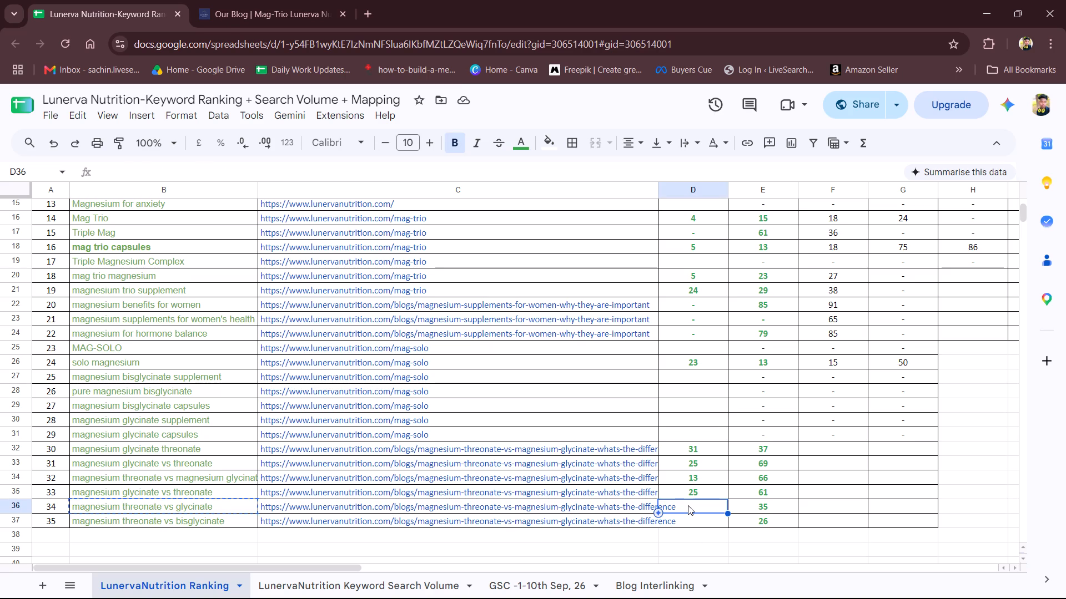
pyautogui.press('2')
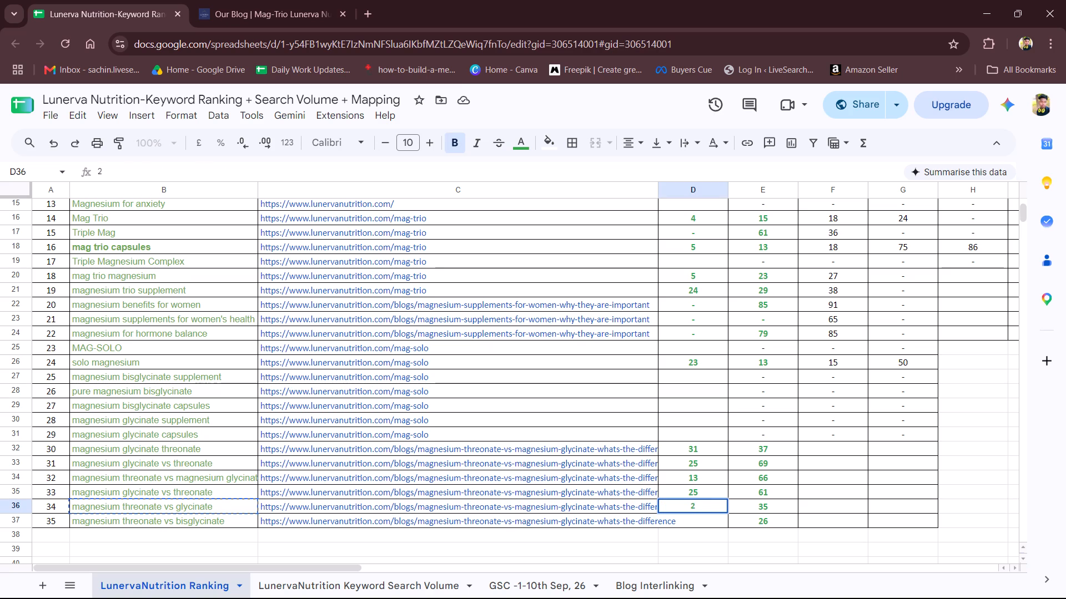
pyautogui.press('3')
# Search Google for the B37 keyword "magnesium threonate vs bisglycinate" in the incognito window and look for "lunerva" on result pages 1 to 3.
pyautogui.click(189, 525)
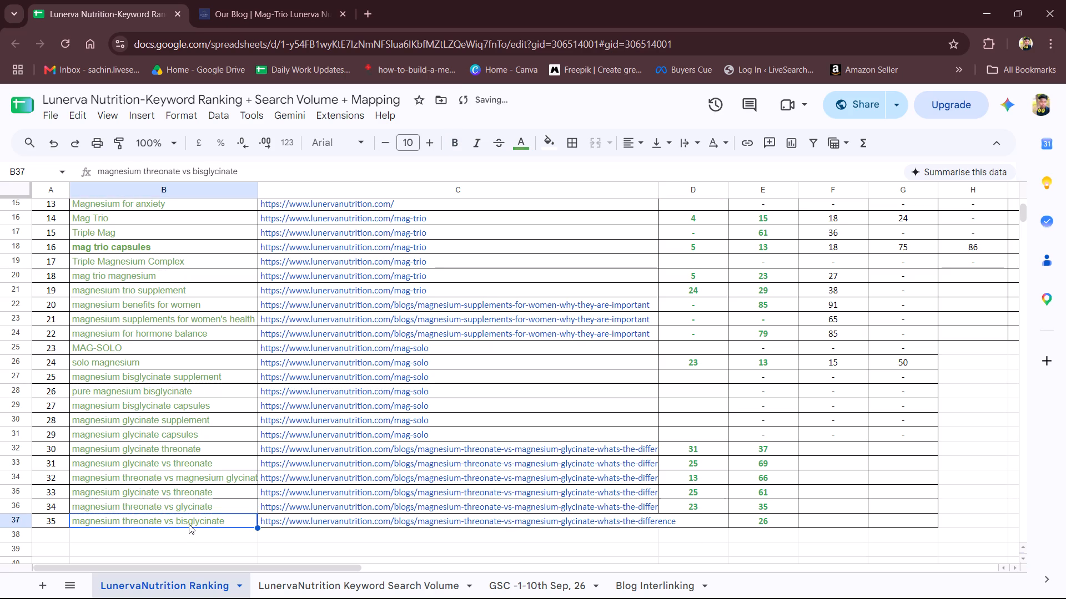
pyautogui.hotkey('ctrl', 'c')
pyautogui.hotkey('alt', 'Tab')
pyautogui.hotkey('ctrl', 'e')
pyautogui.hotkey('ctrl', 'v')
pyautogui.press('Return')
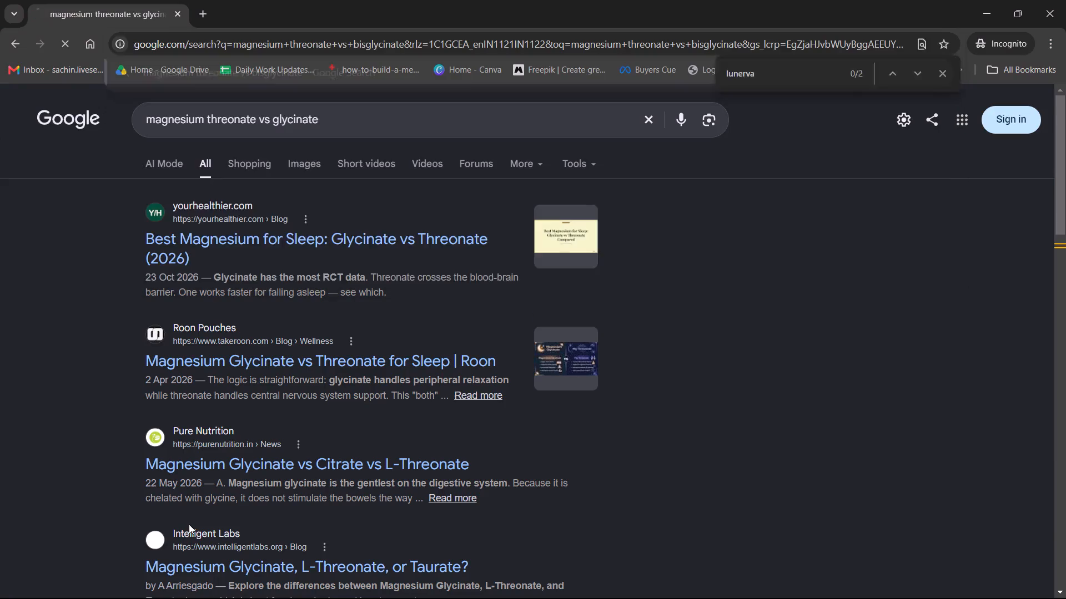
pyautogui.hotkey('ctrl', 'f')
pyautogui.scroll(-20, 319, 438)
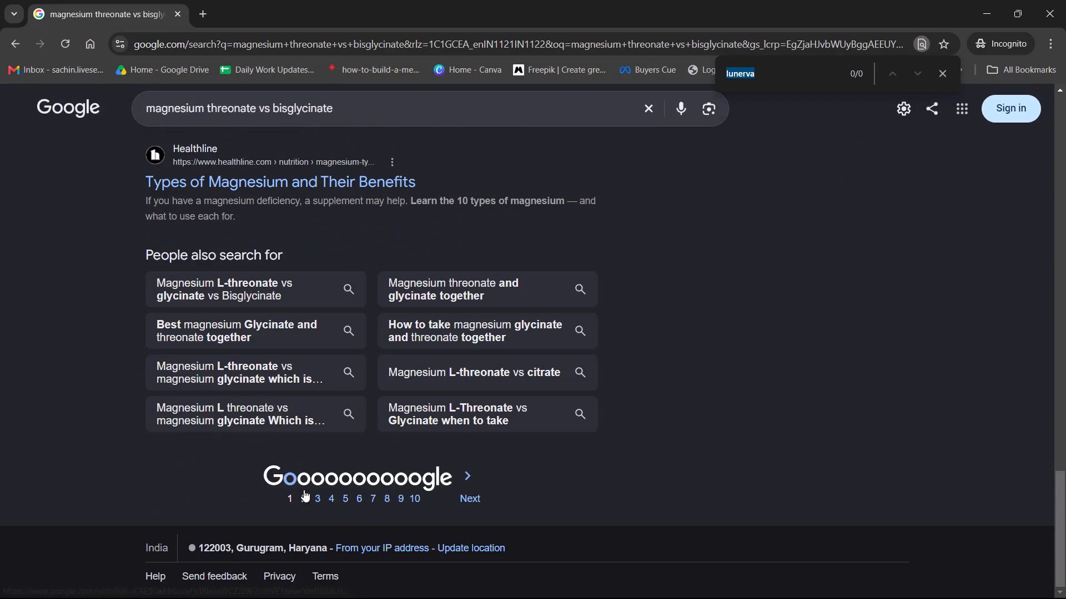
pyautogui.doubleClick(304, 496)
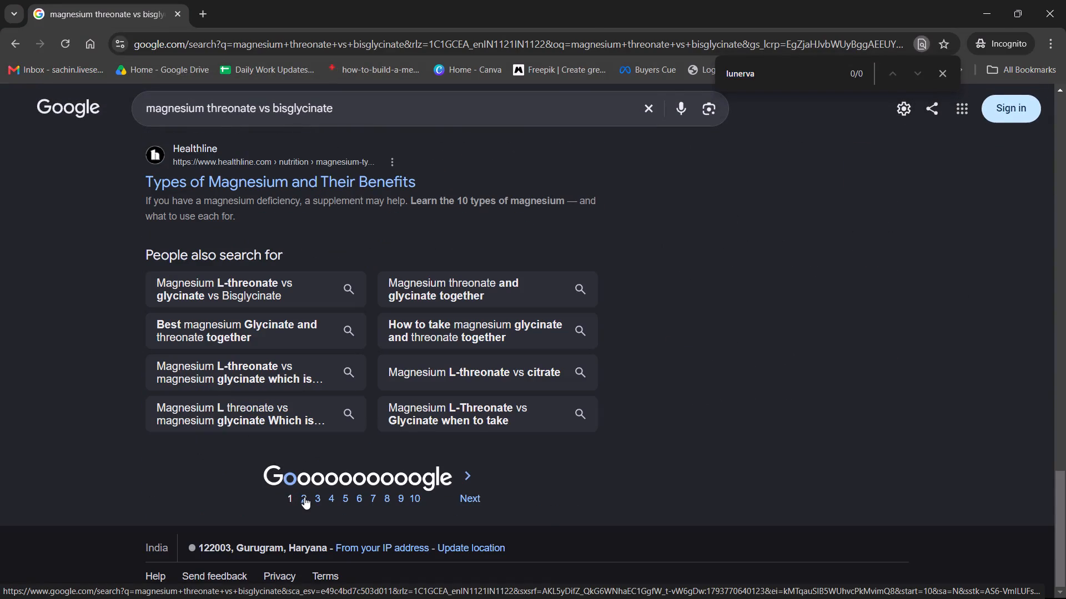
pyautogui.click(304, 497)
pyautogui.hotkey('ctrl', 'f')
pyautogui.scroll(-10, 327, 485)
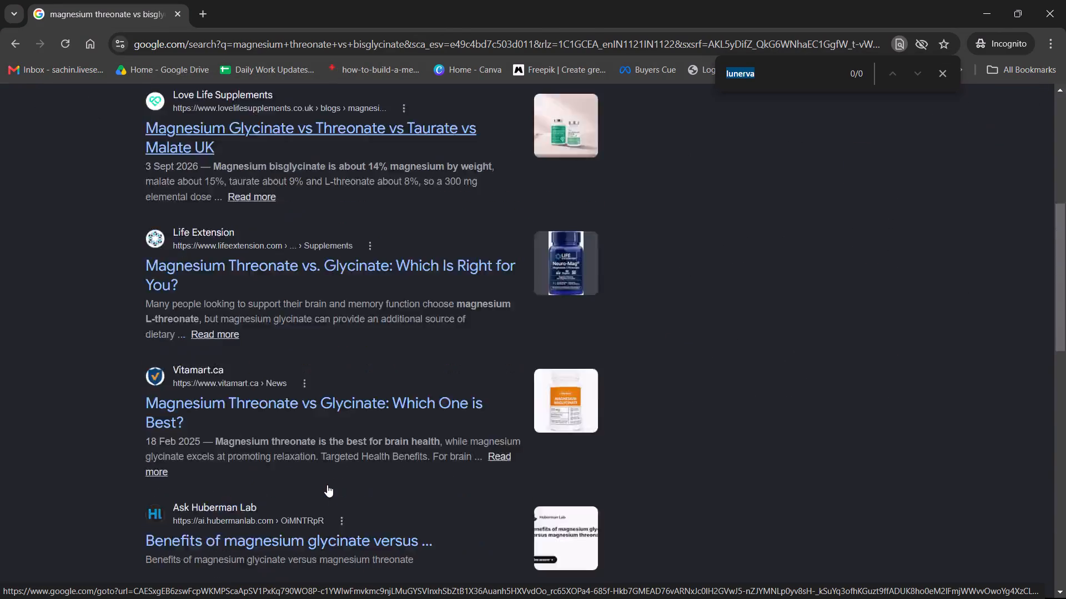
pyautogui.scroll(-3, 327, 485)
pyautogui.click(344, 499)
pyautogui.hotkey('ctrl', 'f')
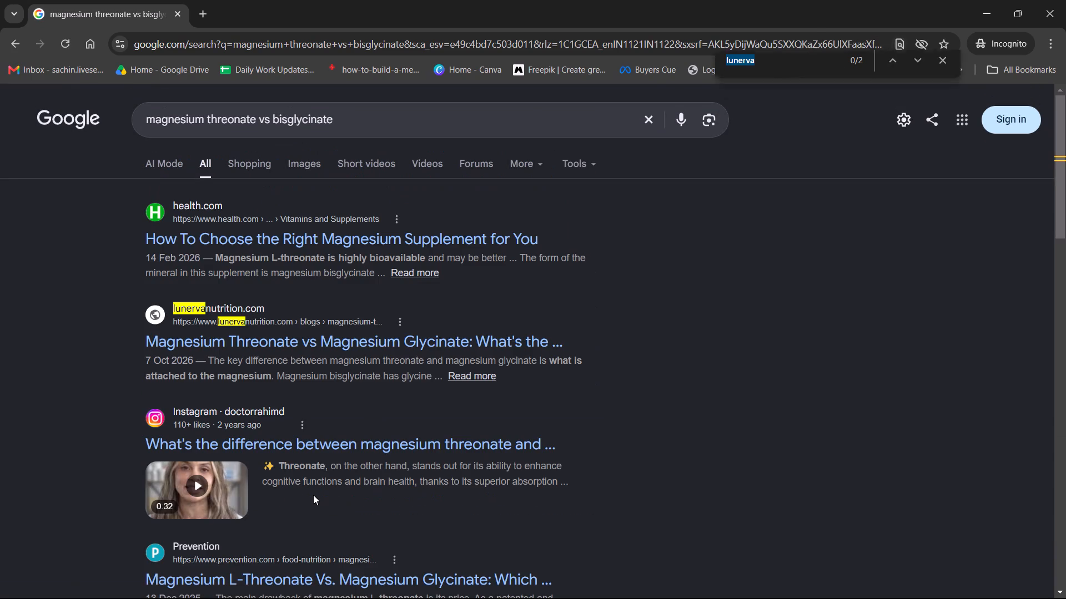
# Enter 22 in D37 of the keyword ranking sheet for magnesium threonate vs bisglycinate.
pyautogui.hotkey('alt', 'Tab')
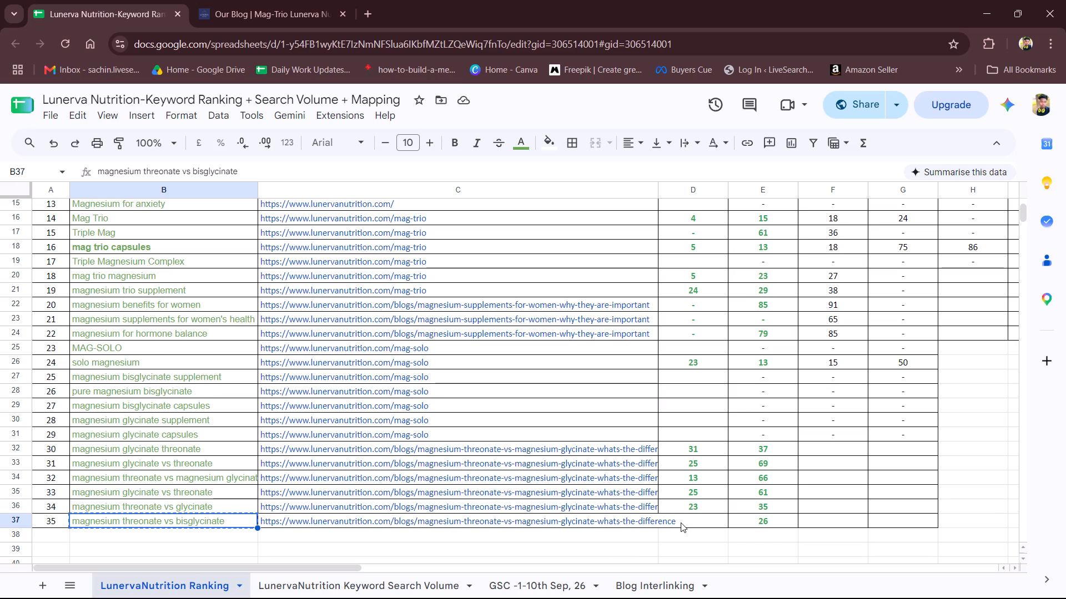
pyautogui.click(681, 522)
pyautogui.write('22')
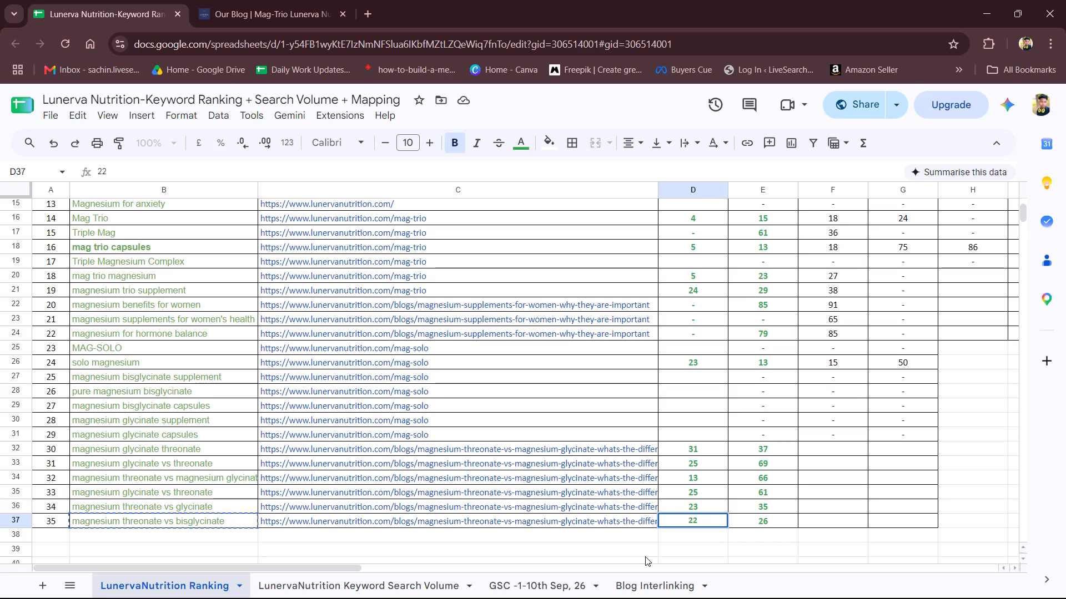
pyautogui.click(640, 561)
# Copy the web address of the keyword ranking spreadsheet and switch to the Lunerva Nutrition weekly report.
pyautogui.scroll(11, 452, 399)
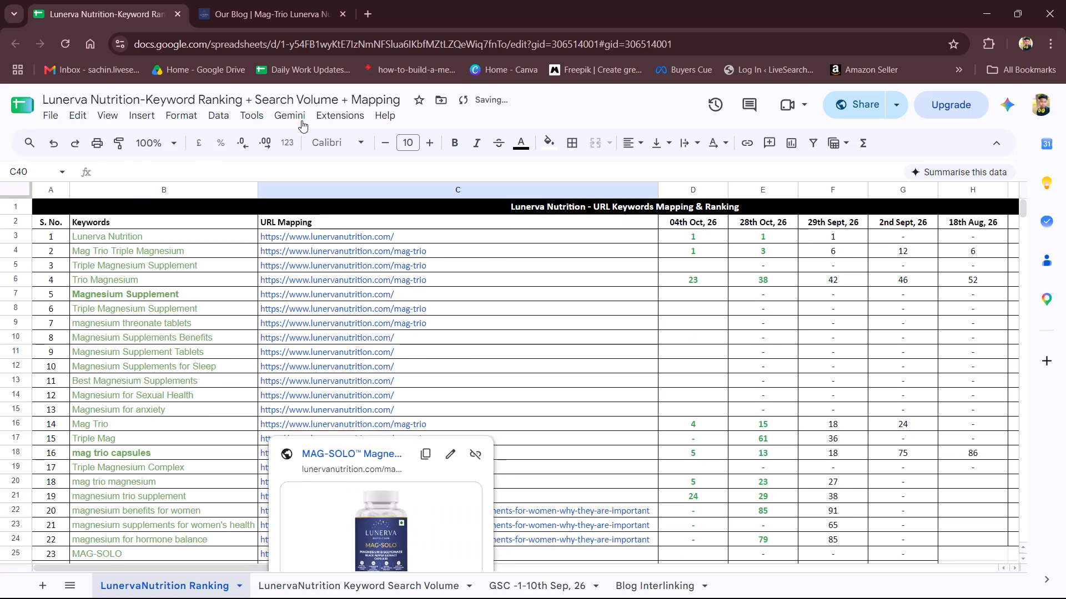
pyautogui.click(234, 49)
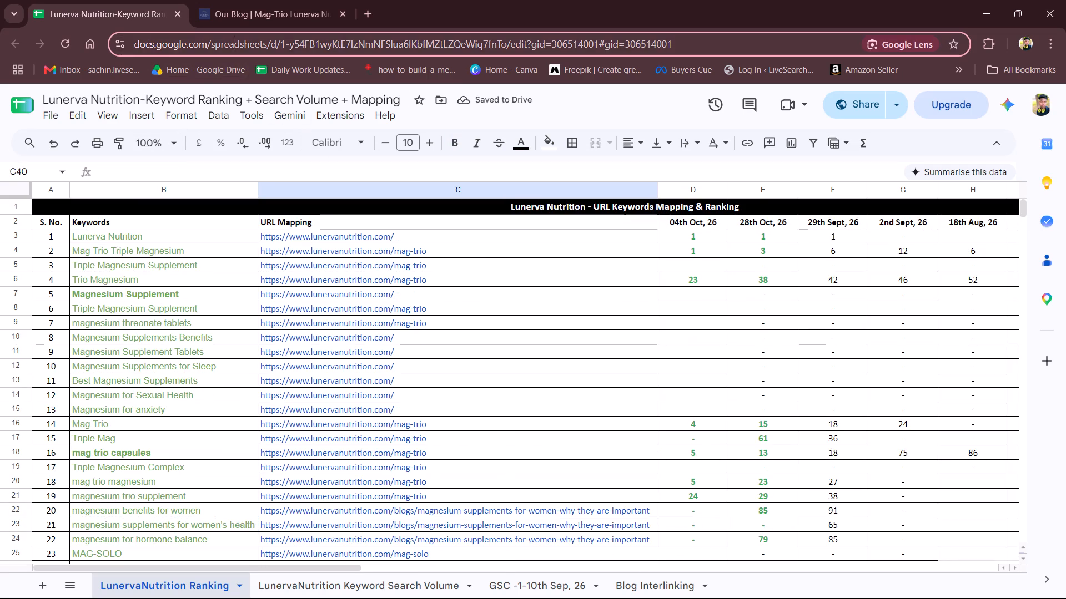
pyautogui.hotkey('ctrl', 'c')
pyautogui.hotkey('alt', 'Tab')
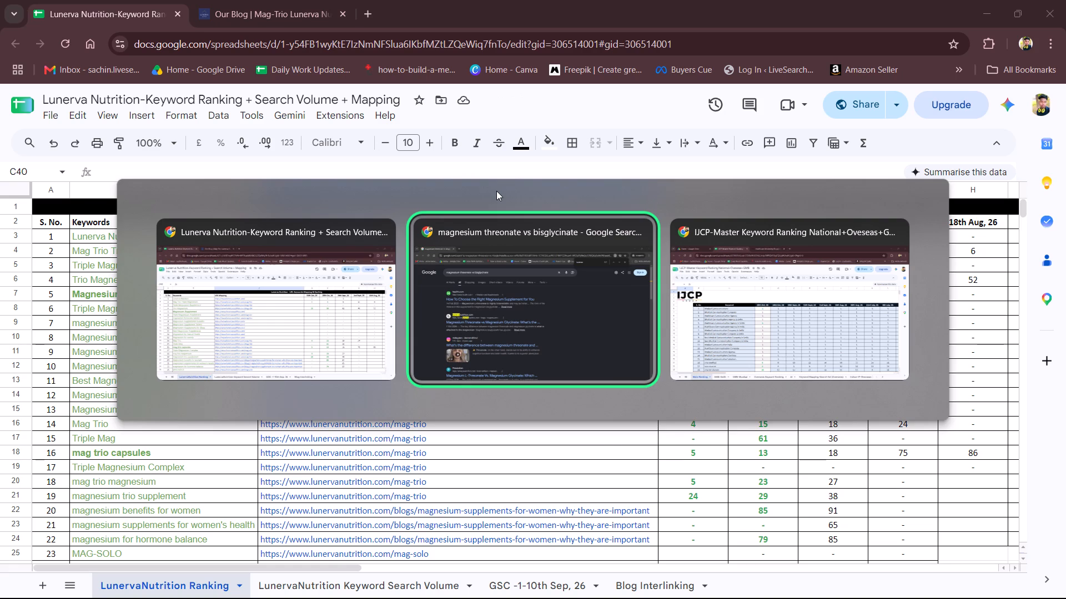
pyautogui.hotkey('alt', 'Tab')
pyautogui.hotkey('alt', 'Tab')
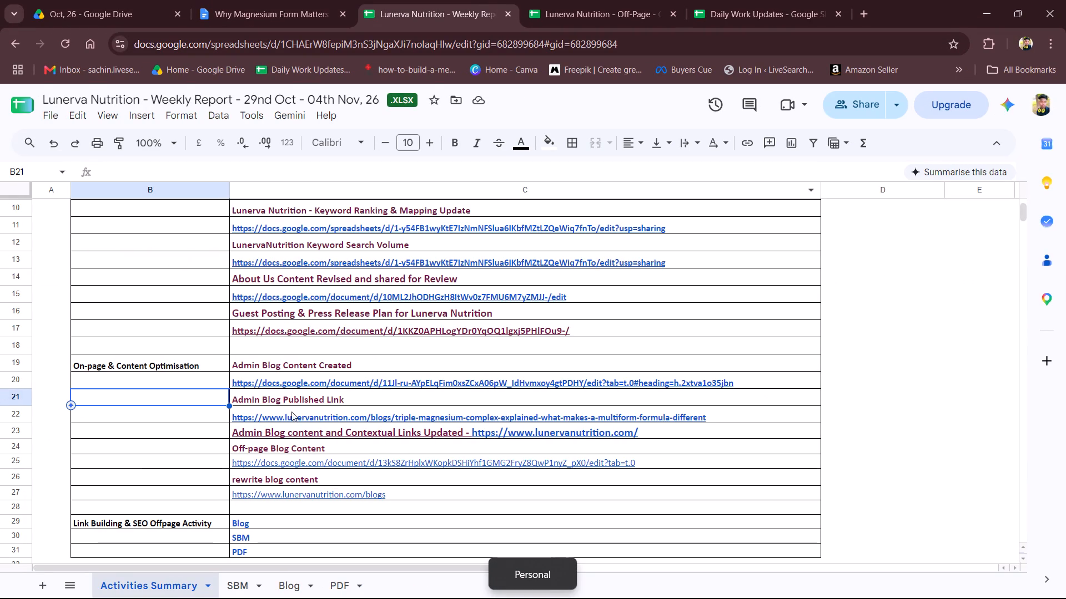
# Insert two blank rows below row 28 of the Activities Summary, above the Link Building & SEO Offpage Activity section.
pyautogui.click(240, 479)
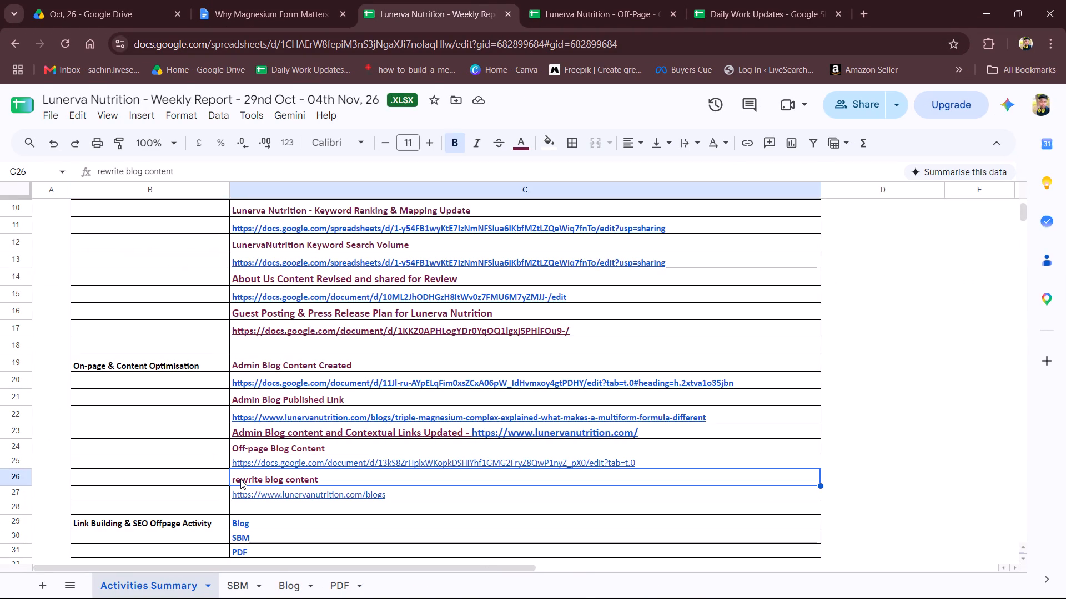
pyautogui.click(257, 450)
pyautogui.click(264, 435)
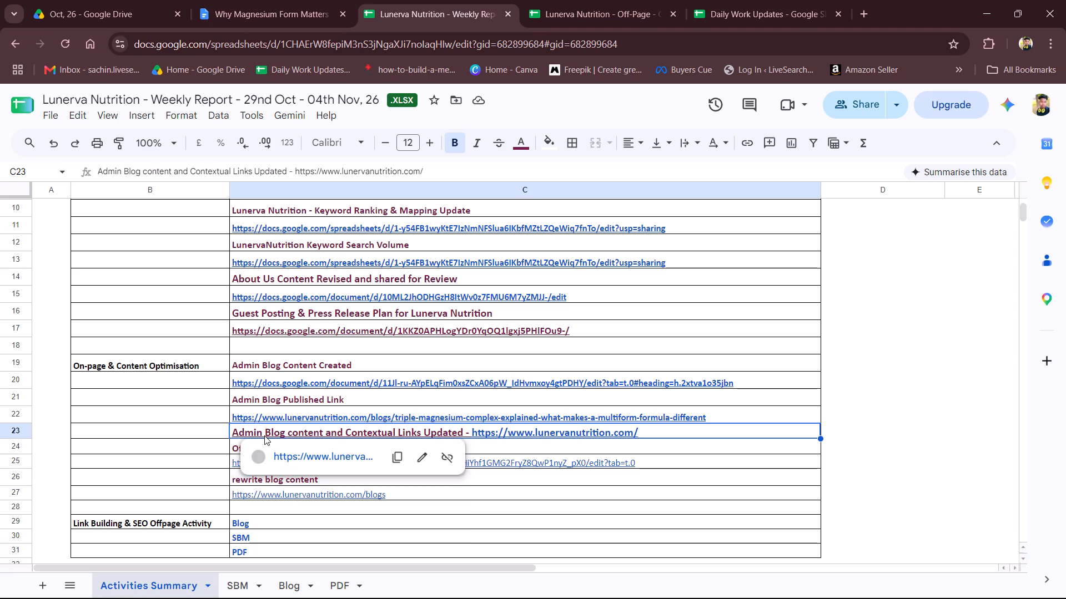
pyautogui.click(266, 403)
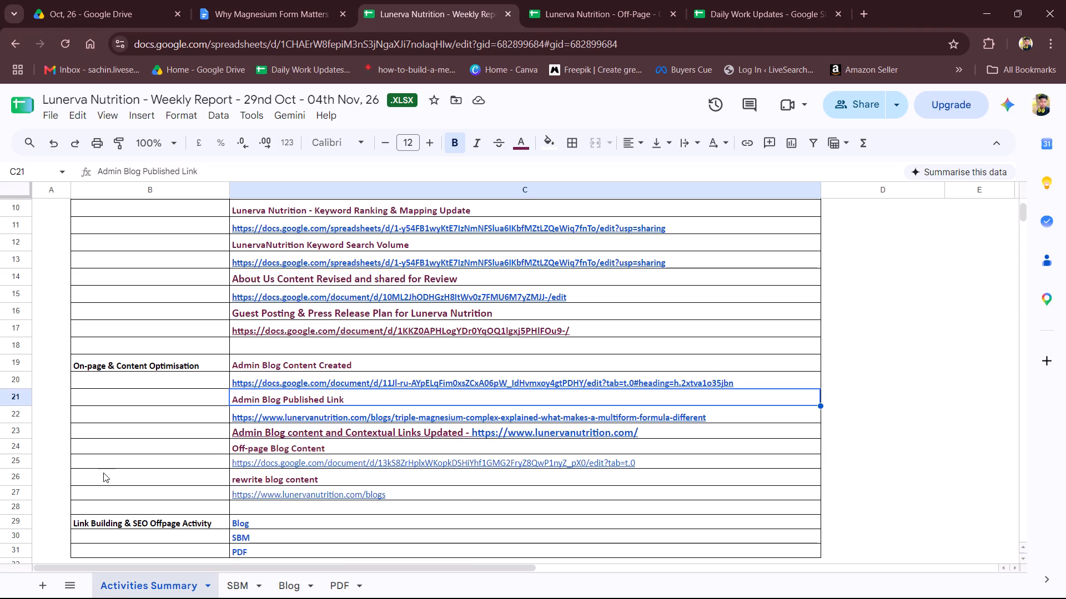
pyautogui.click(14, 507)
pyautogui.rightClick(14, 506)
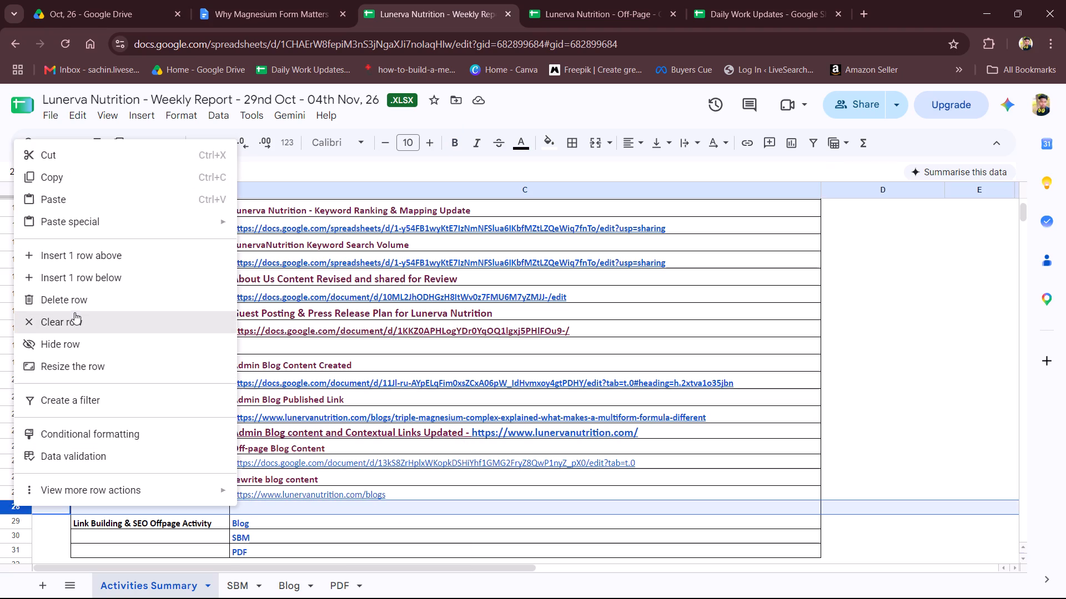
pyautogui.click(77, 279)
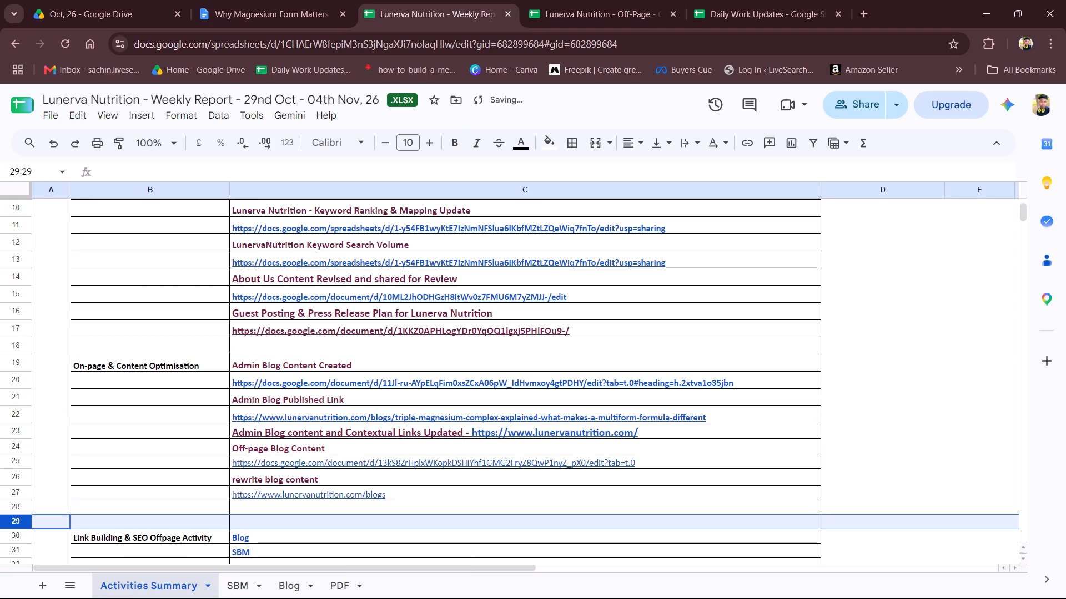
pyautogui.rightClick(13, 521)
pyautogui.click(73, 295)
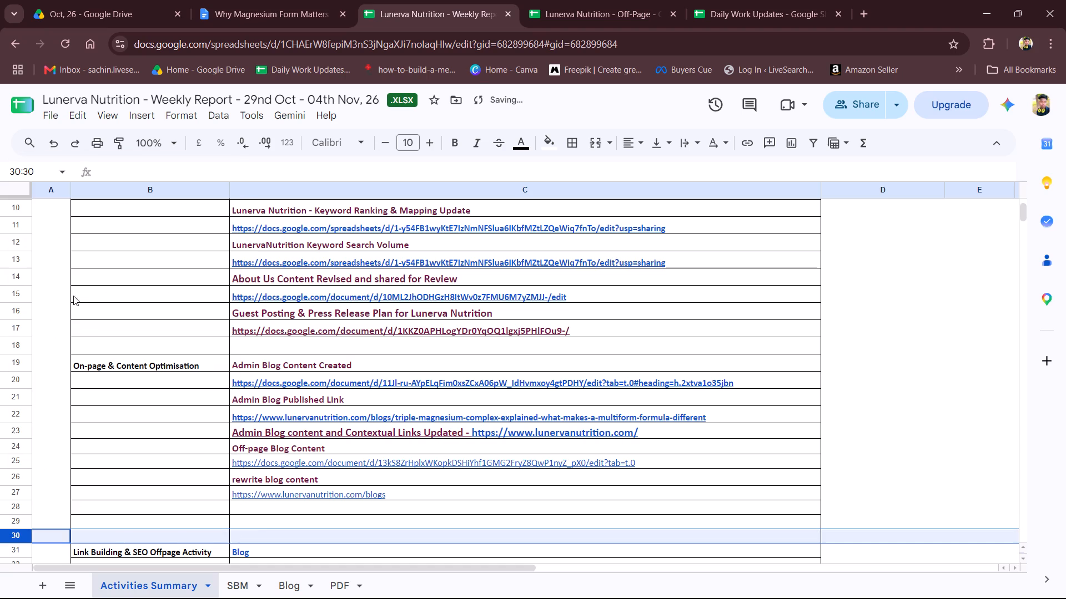
# Paste the copied keyword ranking spreadsheet link into C29 of the Activities Summary.
pyautogui.click(255, 519)
pyautogui.hotkey('ctrl', 'v')
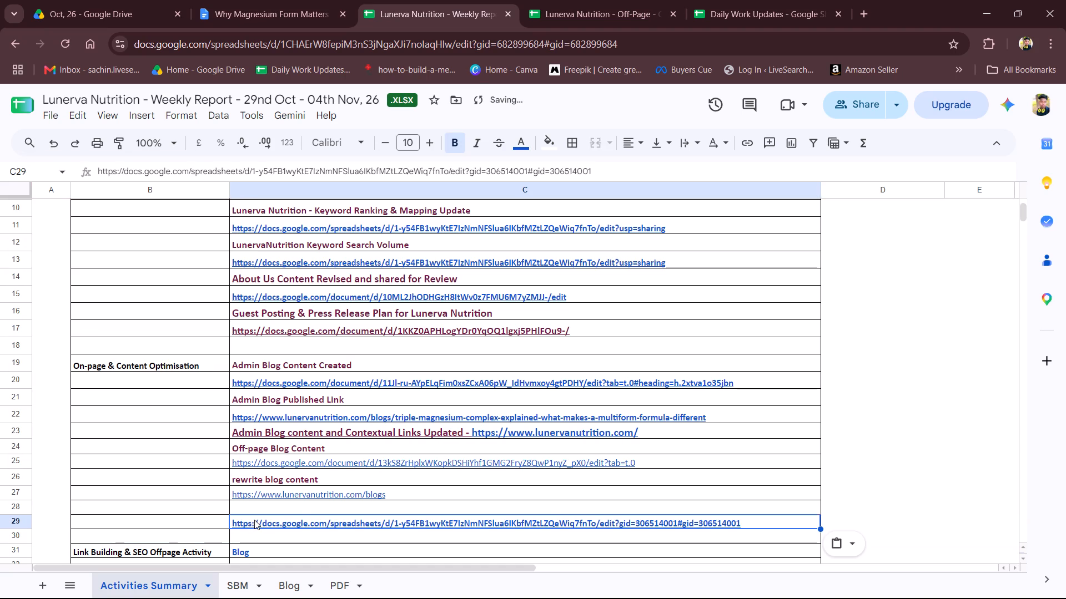
# Copy the "rewrite blog content" heading from C26 into C28, above the keyword ranking spreadsheet link.
pyautogui.click(293, 479)
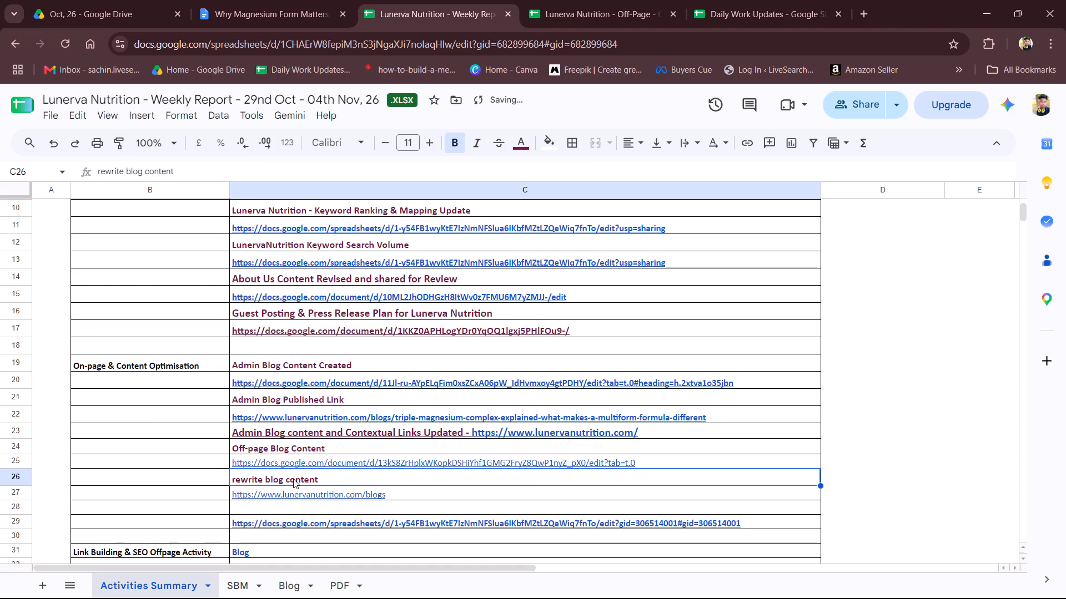
pyautogui.hotkey('ctrl', 'c')
pyautogui.click(280, 505)
pyautogui.hotkey('ctrl', 'v')
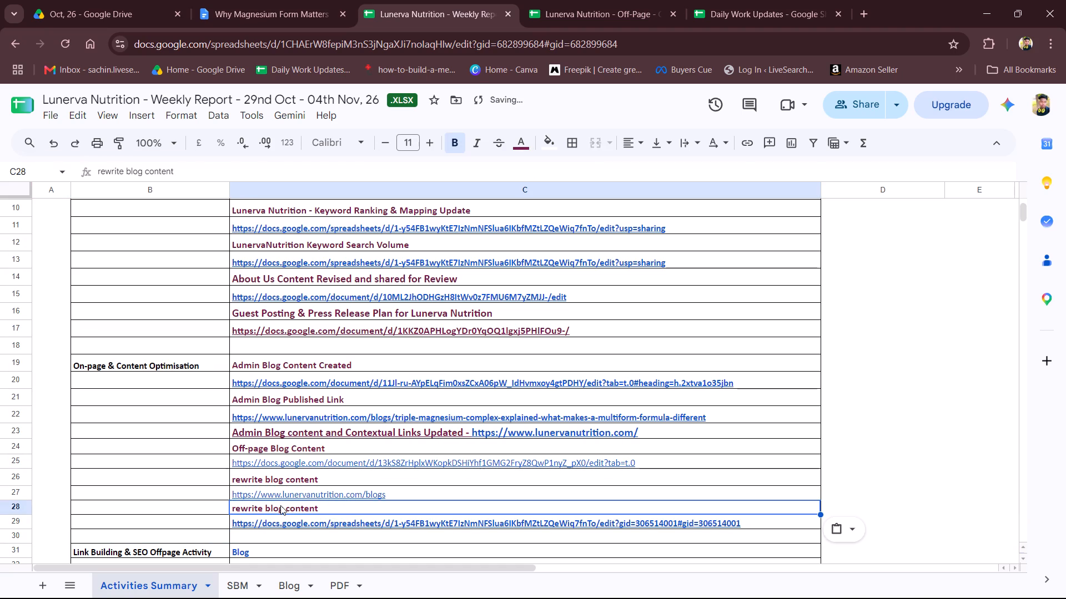
# Replace the heading text in C28 with "Keyword ranking checked".
pyautogui.tripleClick(276, 509)
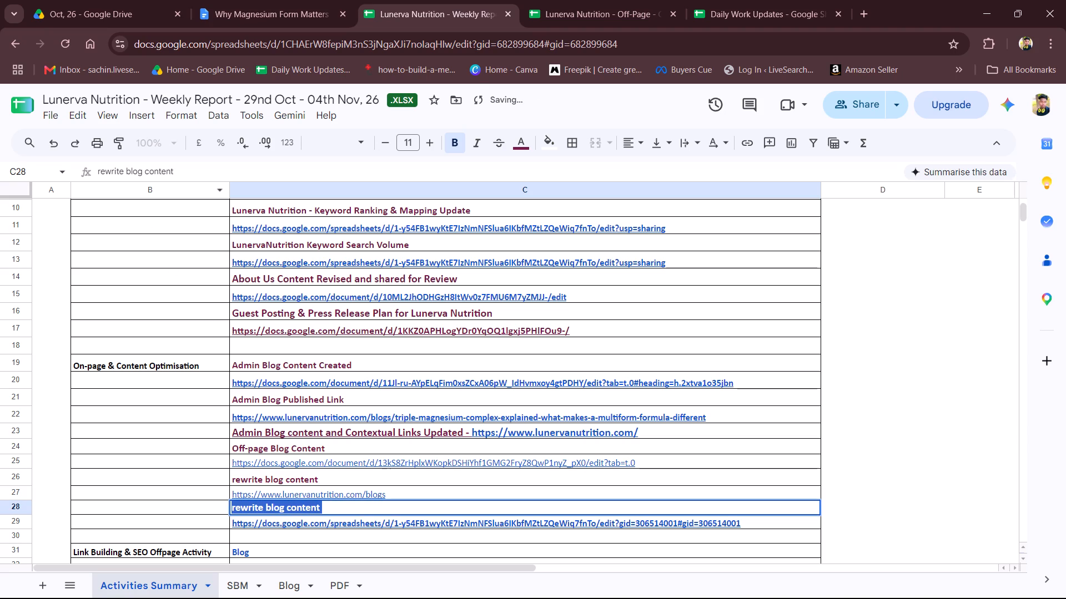
pyautogui.tripleClick(165, 175)
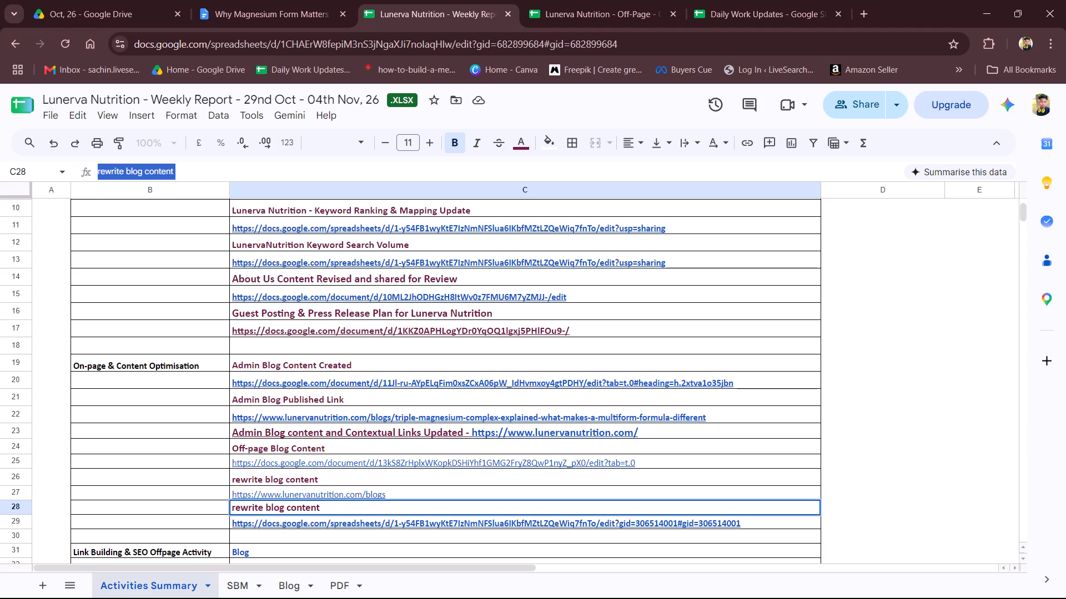
pyautogui.write('Keyword')
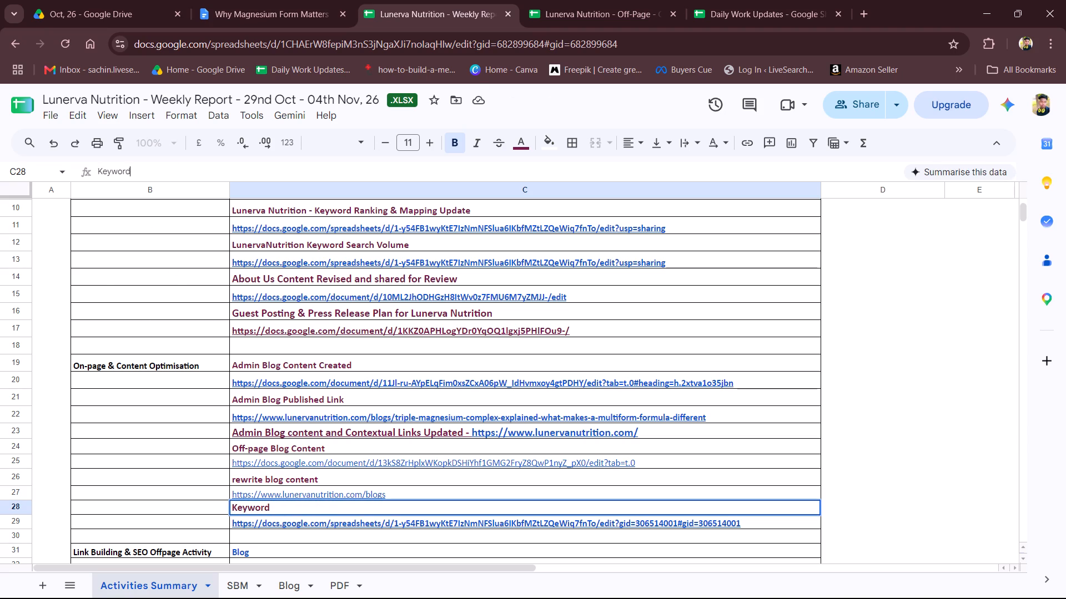
pyautogui.press('space')
pyautogui.write('ranking')
pyautogui.press('space')
pyautogui.write('checki')
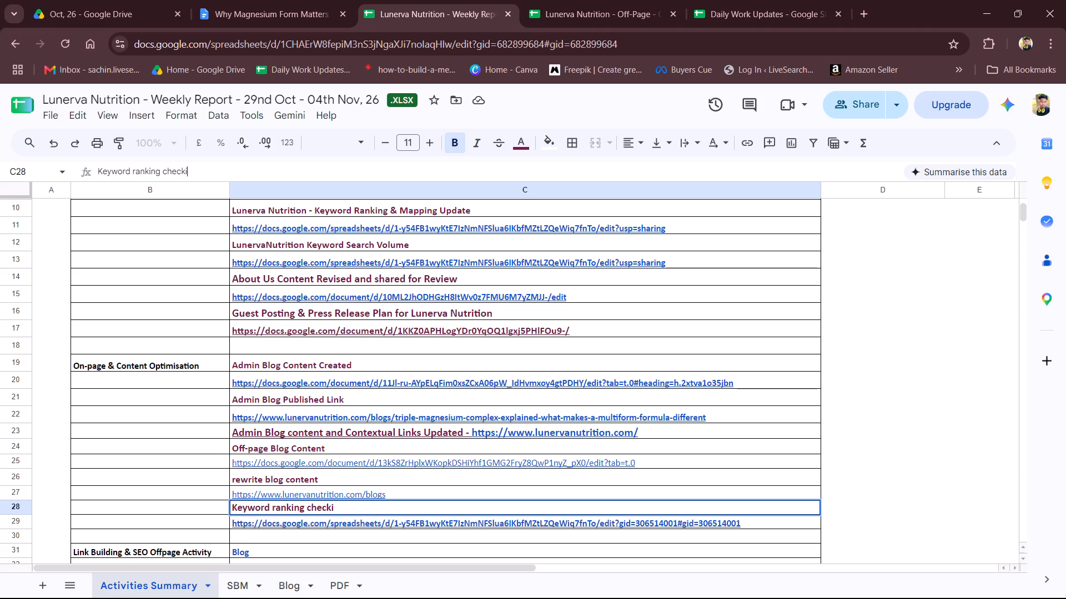
pyautogui.press('BackSpace')
pyautogui.write('ed')
# Capitalise the second and third words of the C28 heading so it reads "Keyword Ranking Checked".
pyautogui.click(278, 507)
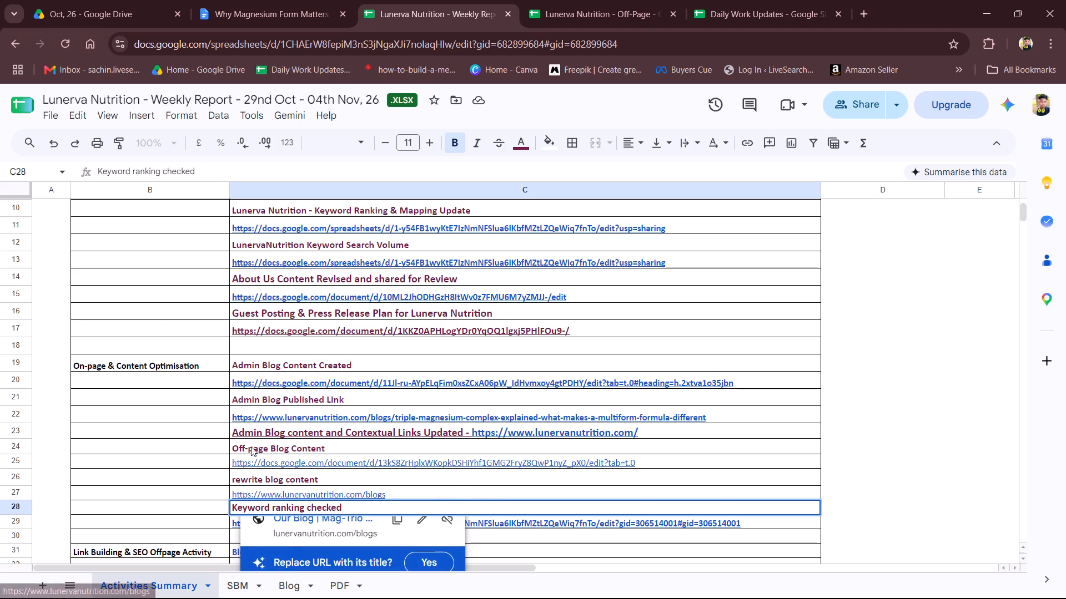
pyautogui.press('Left')
pyautogui.press('BackSpace')
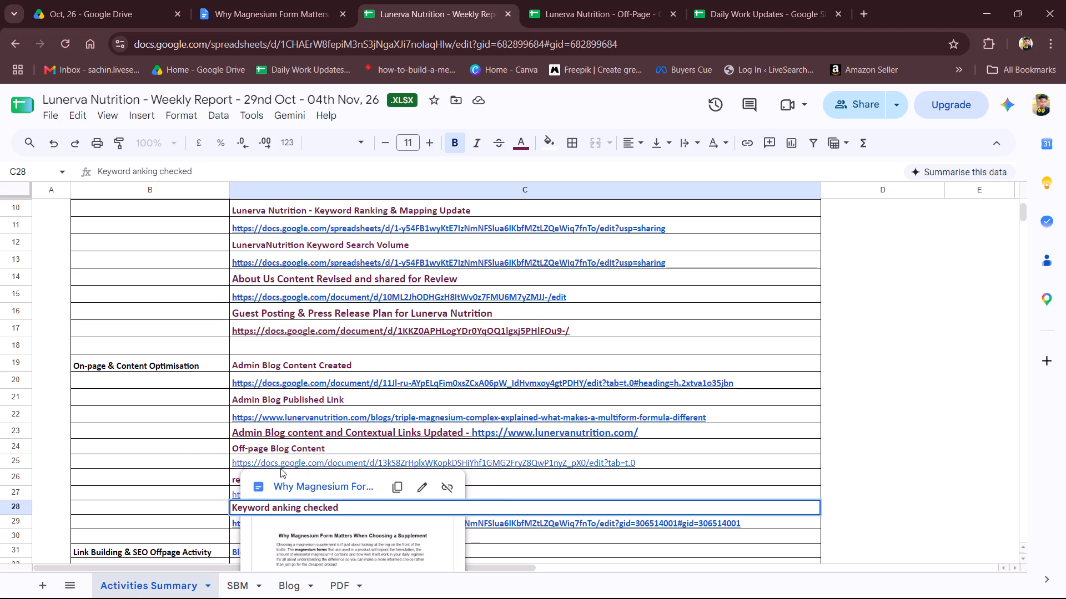
pyautogui.hotkey('shift', 'r')
pyautogui.press('Right')
pyautogui.press('Right')
pyautogui.press('Right')
pyautogui.press('Right')
pyautogui.press('Right')
pyautogui.press('Right')
pyautogui.press('Right')
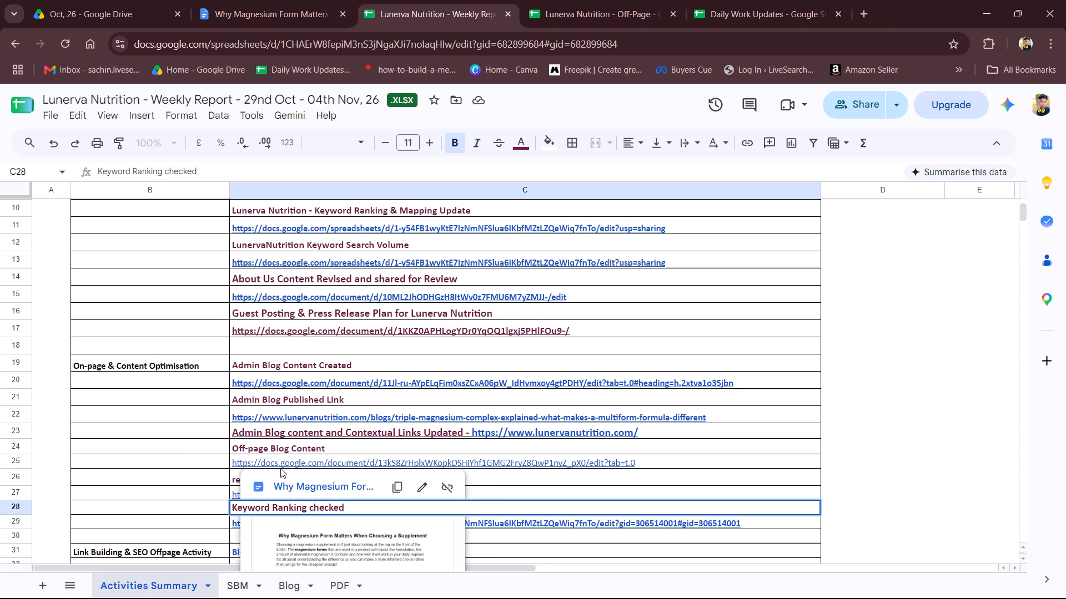
pyautogui.press('Delete')
pyautogui.hotkey('shift', 'c')
pyautogui.click(174, 462)
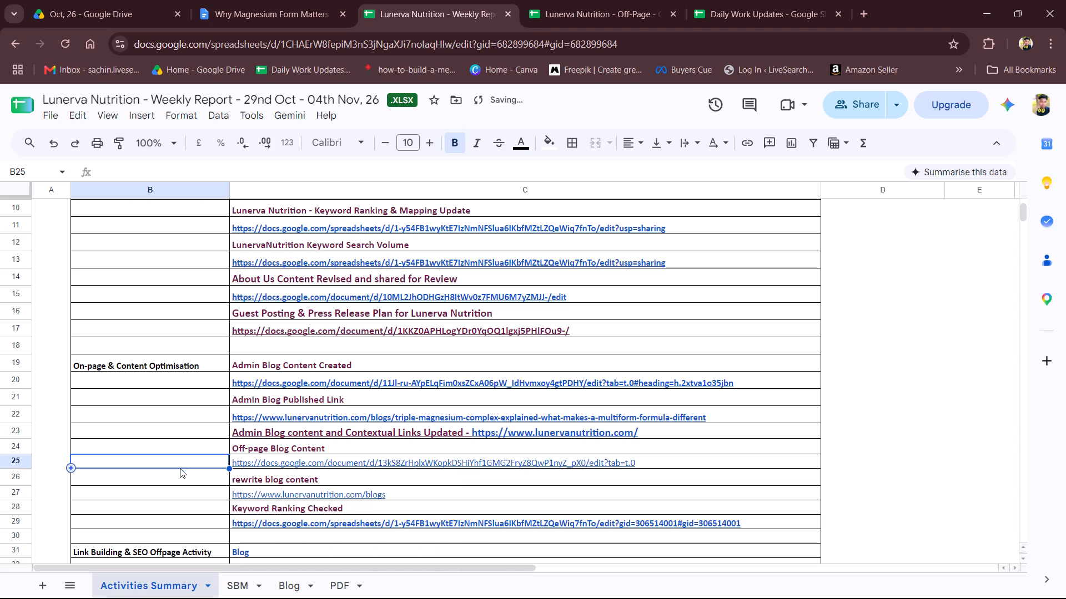
# Remove the bold formatting from the keyword ranking spreadsheet link in C29.
pyautogui.click(447, 526)
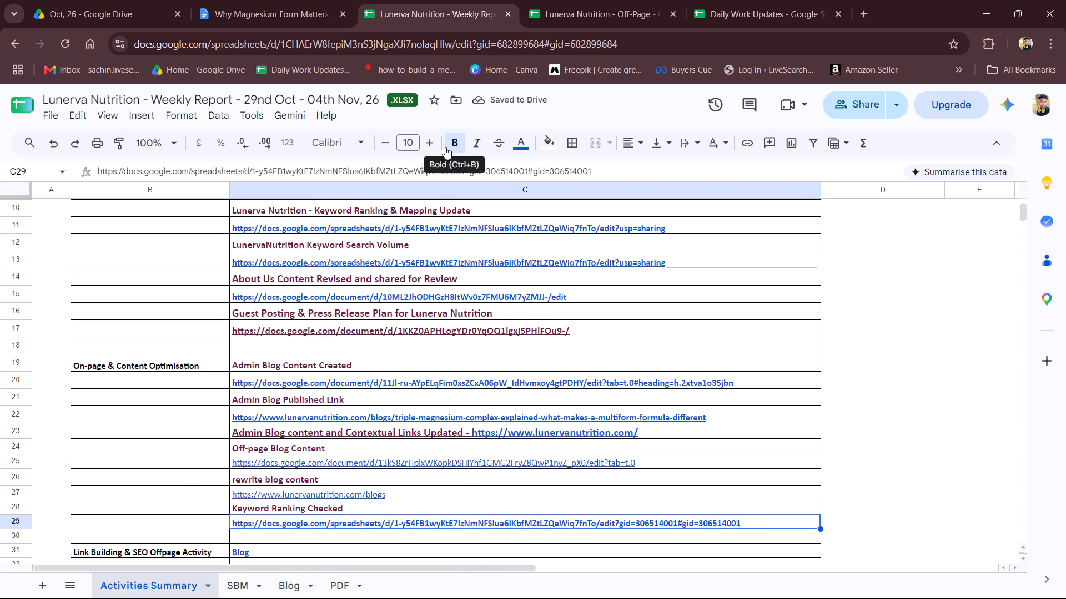
pyautogui.click(445, 147)
pyautogui.click(172, 477)
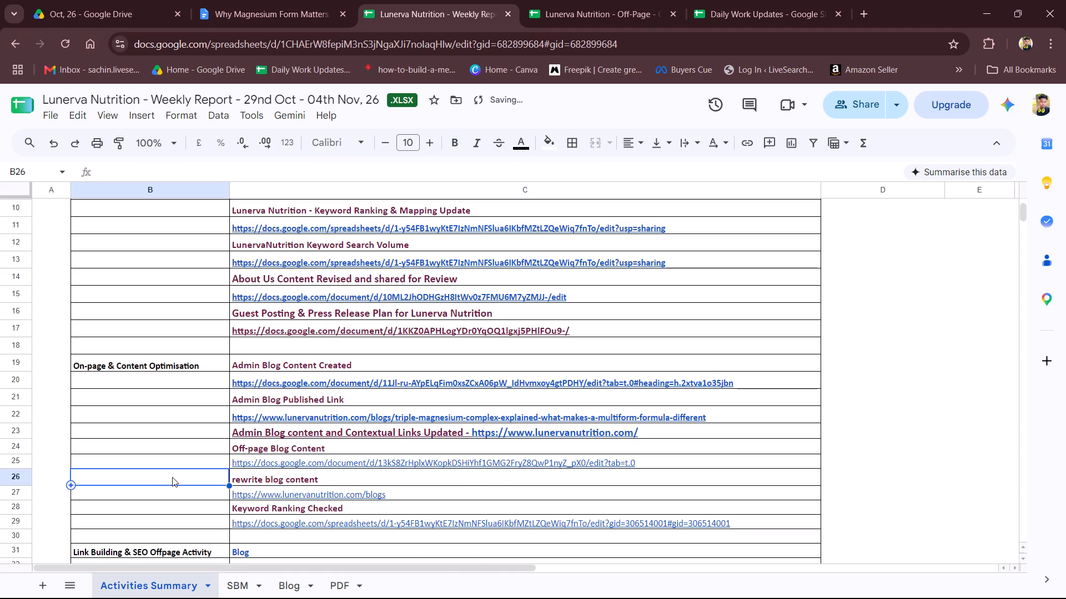
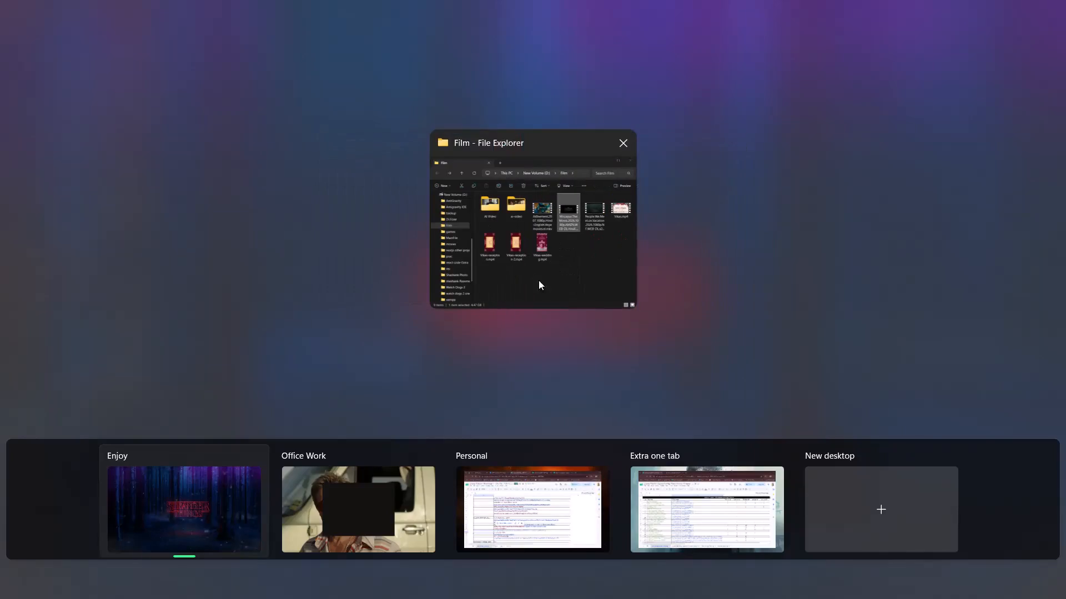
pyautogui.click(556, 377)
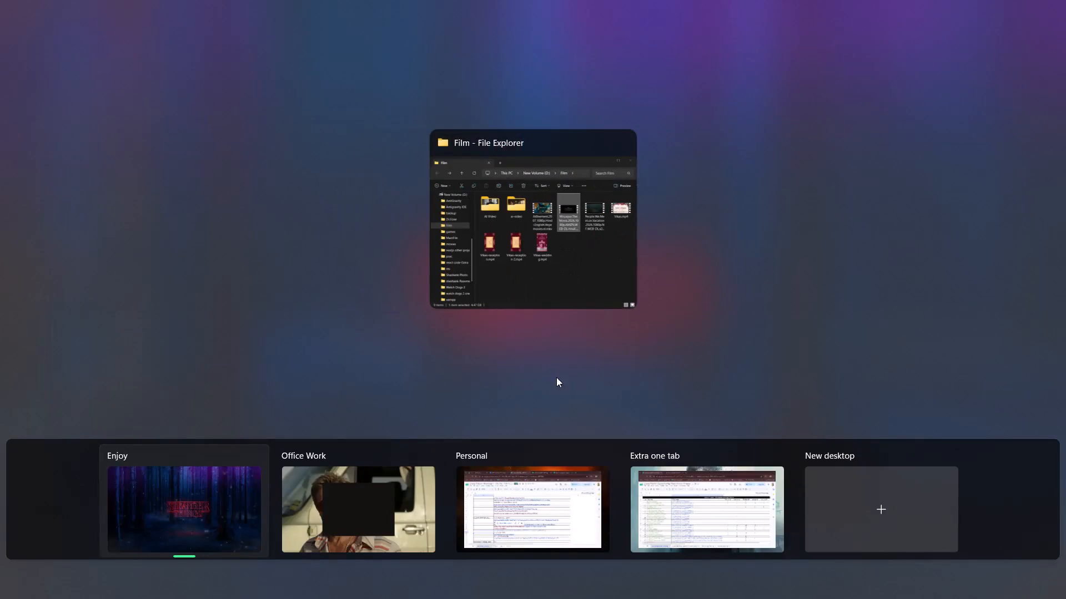
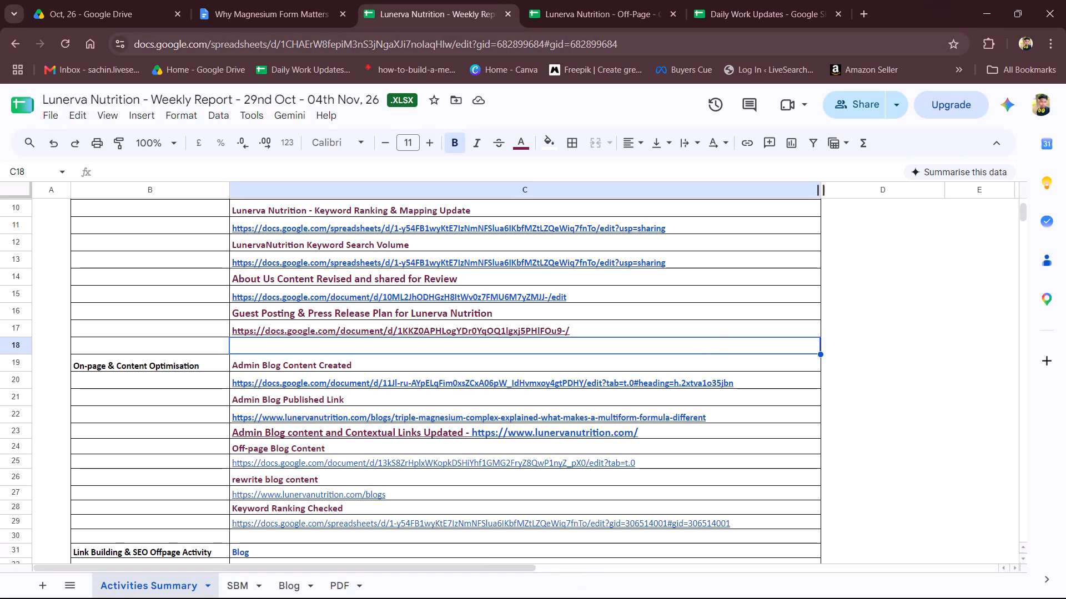
# Open the Google Drive home page in a new browser window.
pyautogui.hotkey('ctrl', 'n')
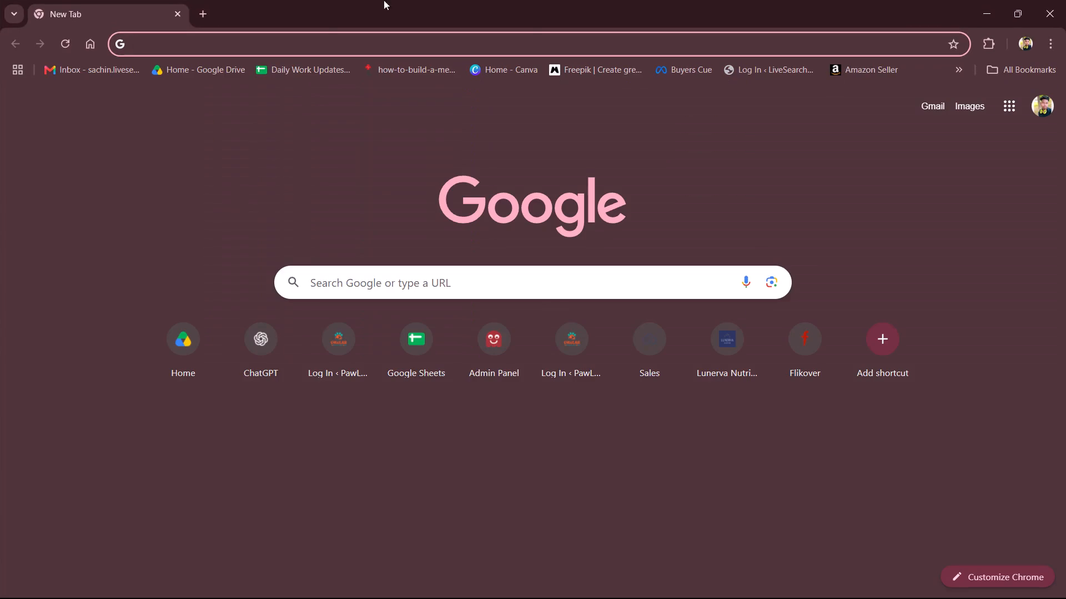
pyautogui.click(198, 64)
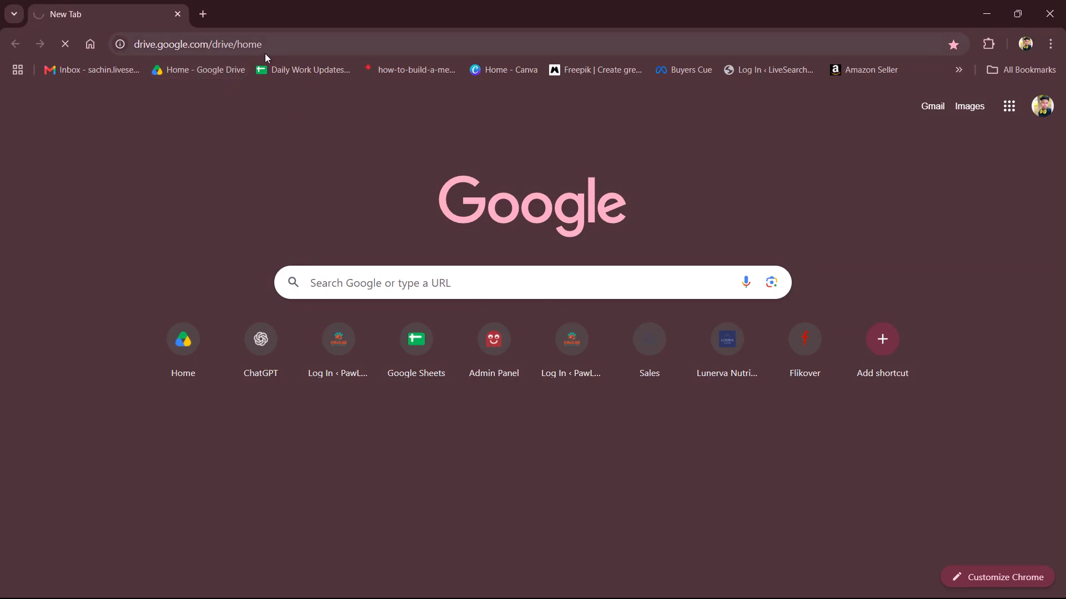
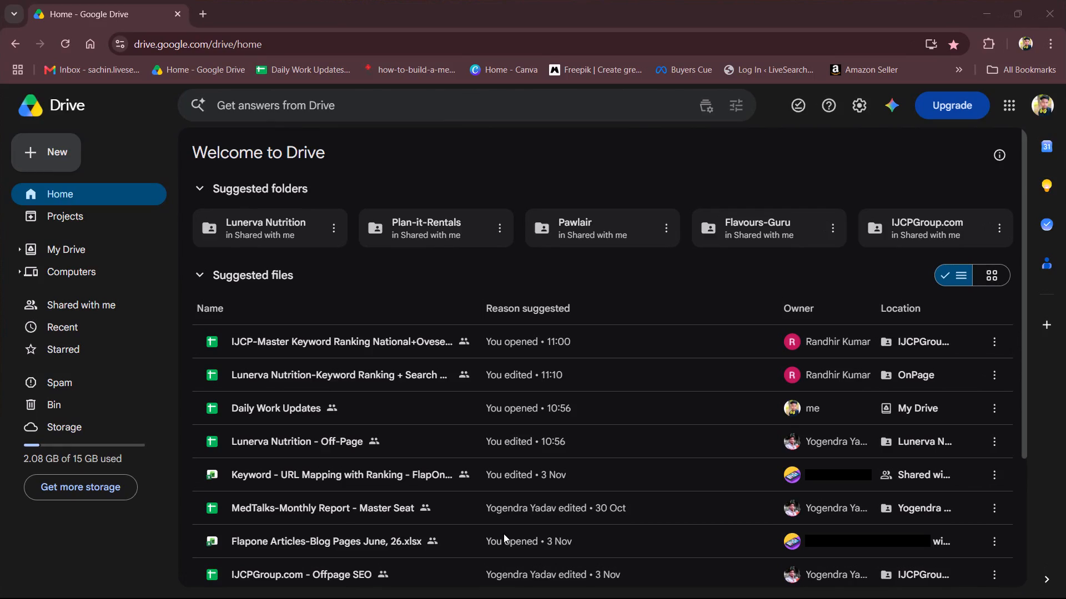
# Switch back to the window with the Lunerva Nutrition Weekly Report spreadsheet for 29th Oct - 04th Nov and copy its web address.
pyautogui.hotkey('alt', 'Tab')
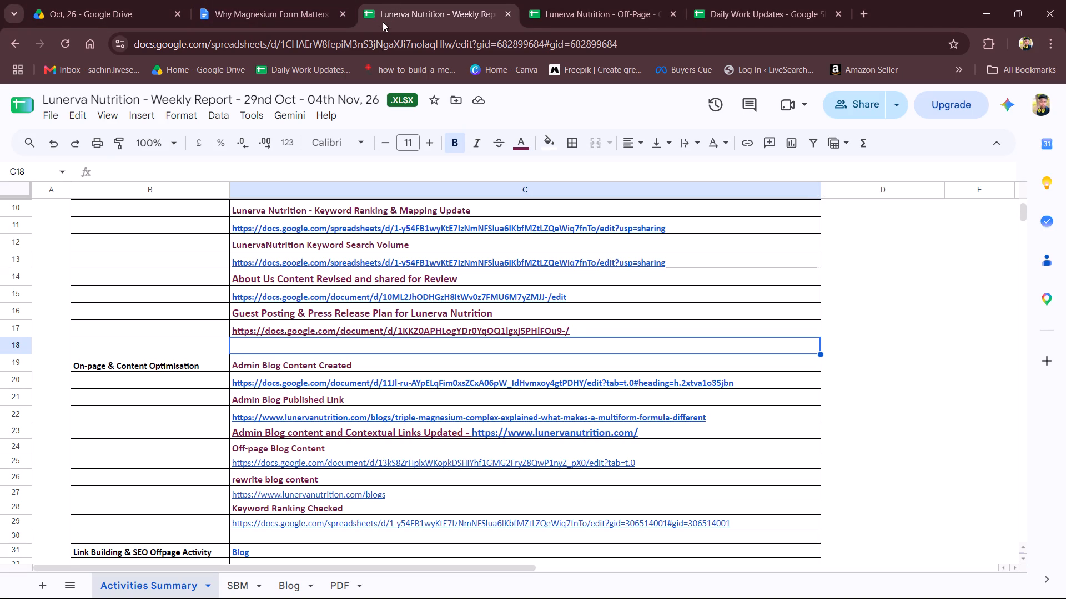
pyautogui.click(370, 36)
pyautogui.hotkey('ctrl', 'c')
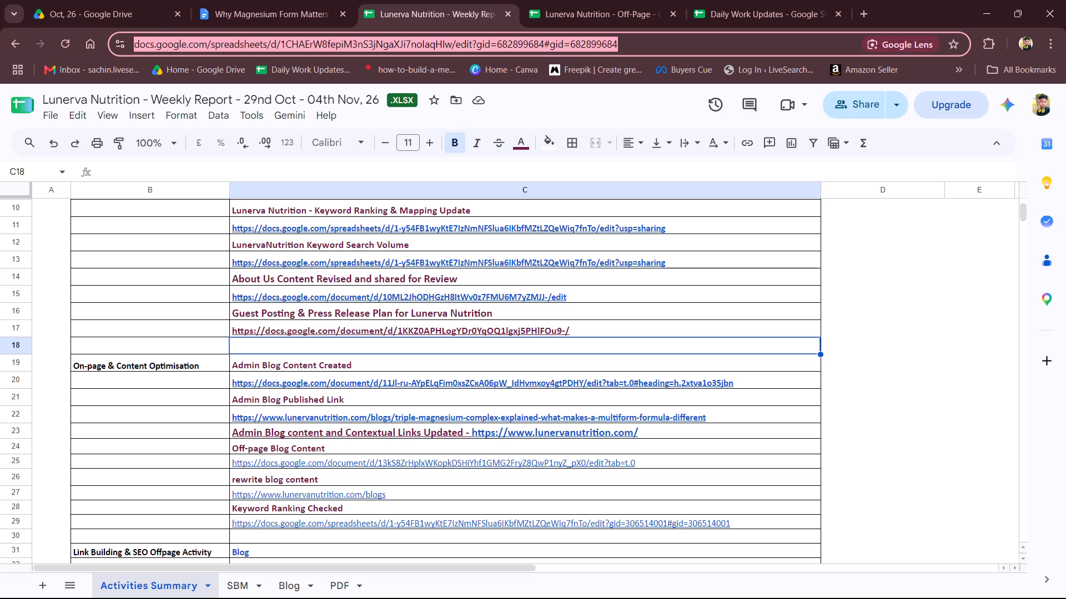